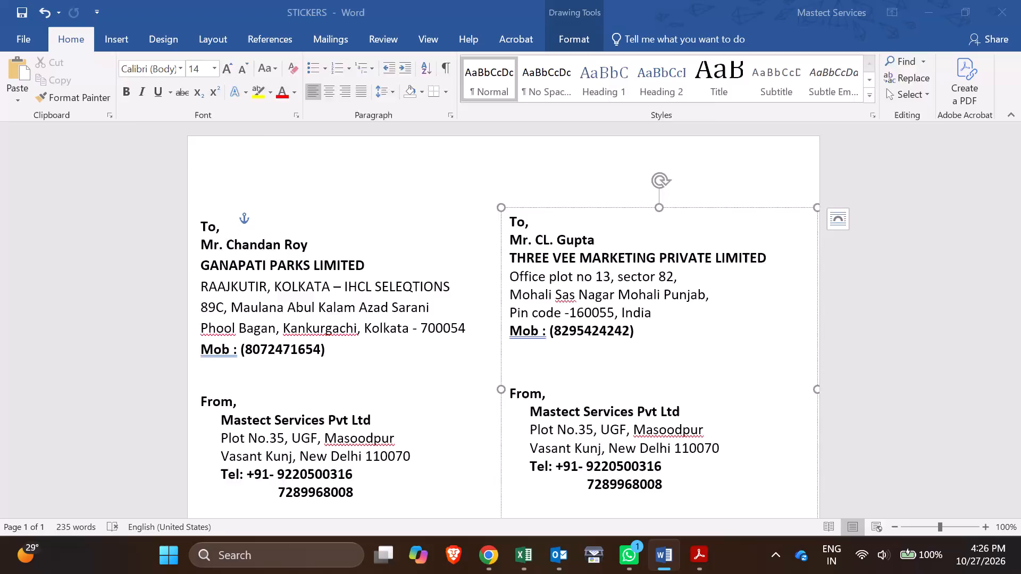
# In the Excel dispatch record, start entry 87 in row 140 with the date filled from the row above (27-Oct), and save.
pyautogui.hotkey('alt', 'Down')
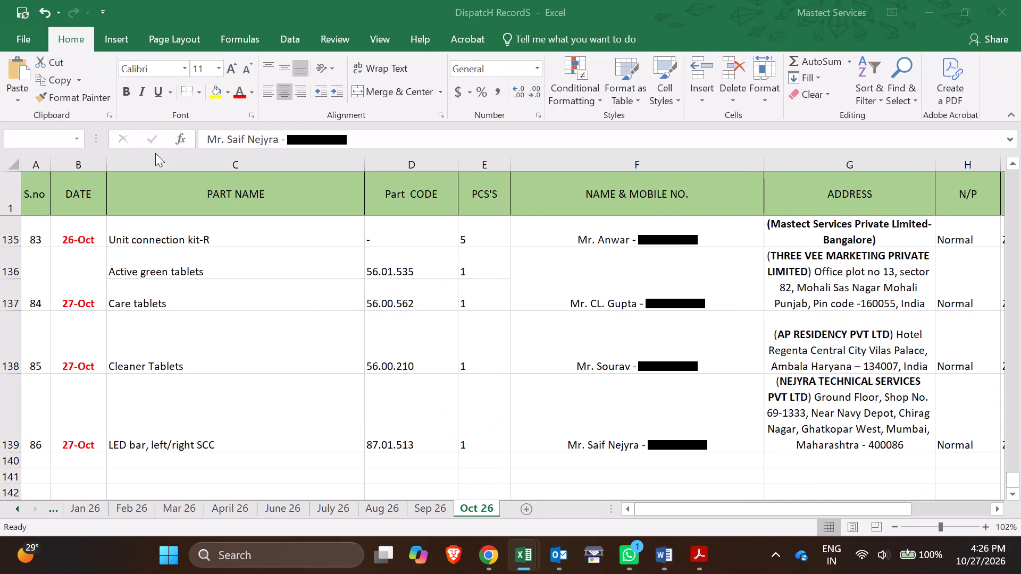
pyautogui.click(270, 325)
pyautogui.hotkey('ctrl', 's')
pyautogui.scroll(-1, 270, 325)
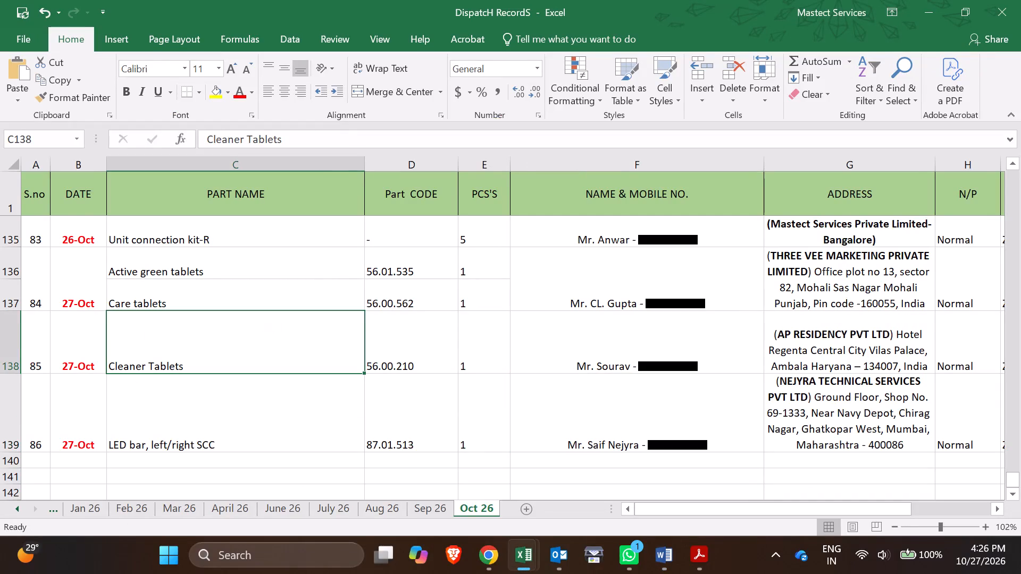
pyautogui.scroll(-1, 270, 325)
pyautogui.click(45, 430)
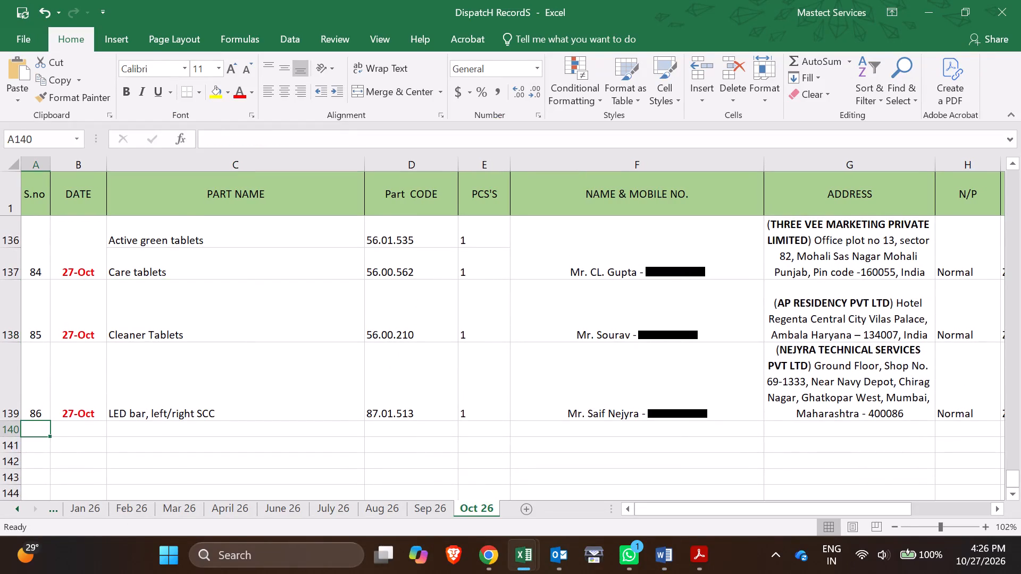
pyautogui.write('87')
pyautogui.press('Return')
pyautogui.press('Up')
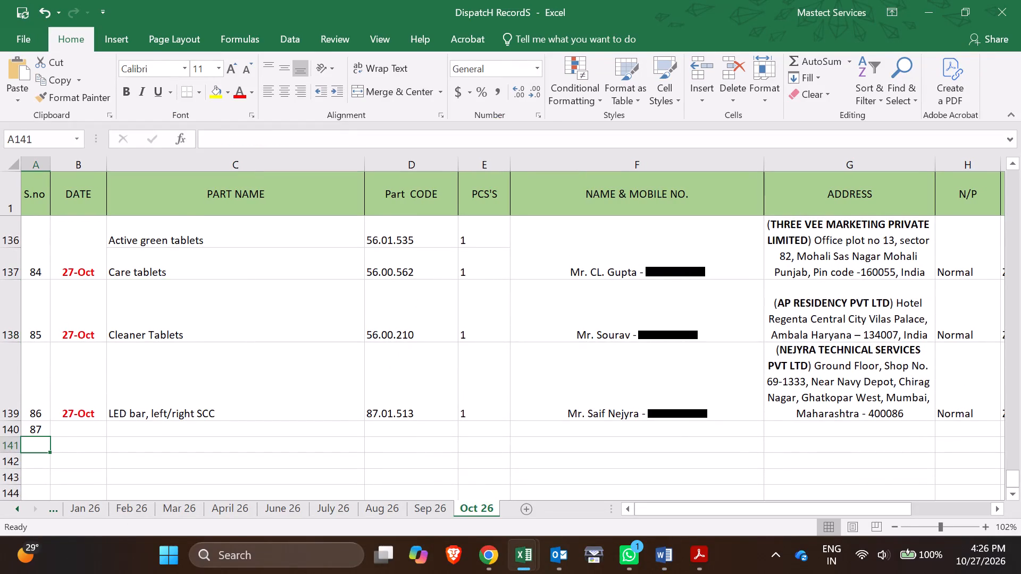
pyautogui.press('Right')
pyautogui.hotkey('ctrl', 'd')
pyautogui.press('Right')
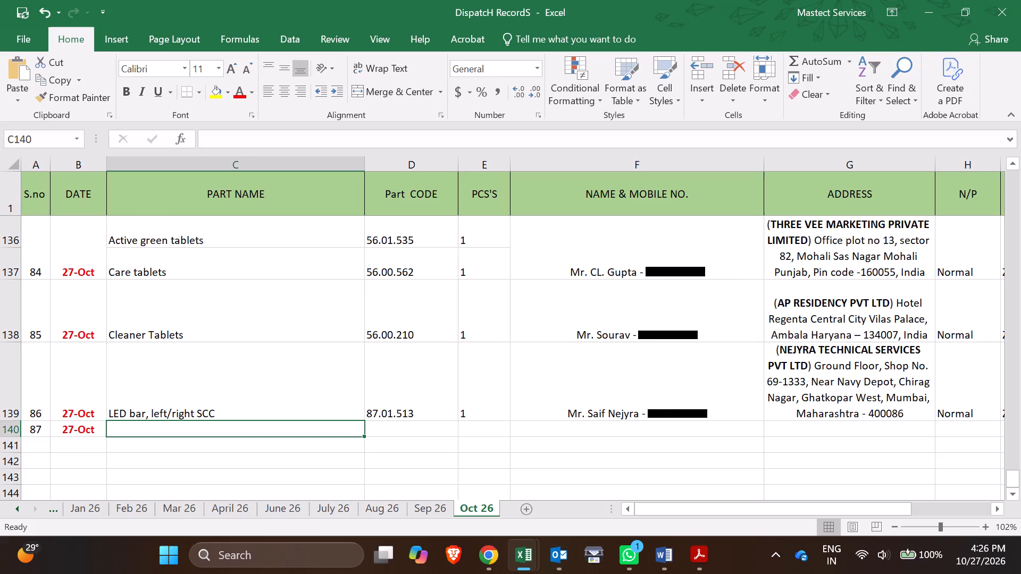
pyautogui.hotkey('ctrl', 's')
# Enter Halogen bulb 300 as the part name for entry 87 in row 140.
pyautogui.write('Ha')
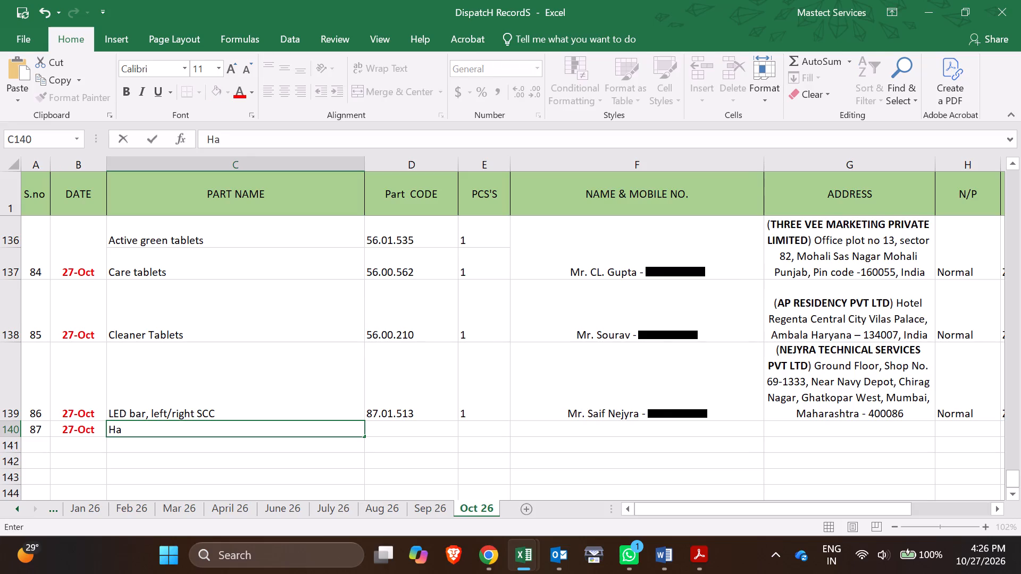
pyautogui.write('logen')
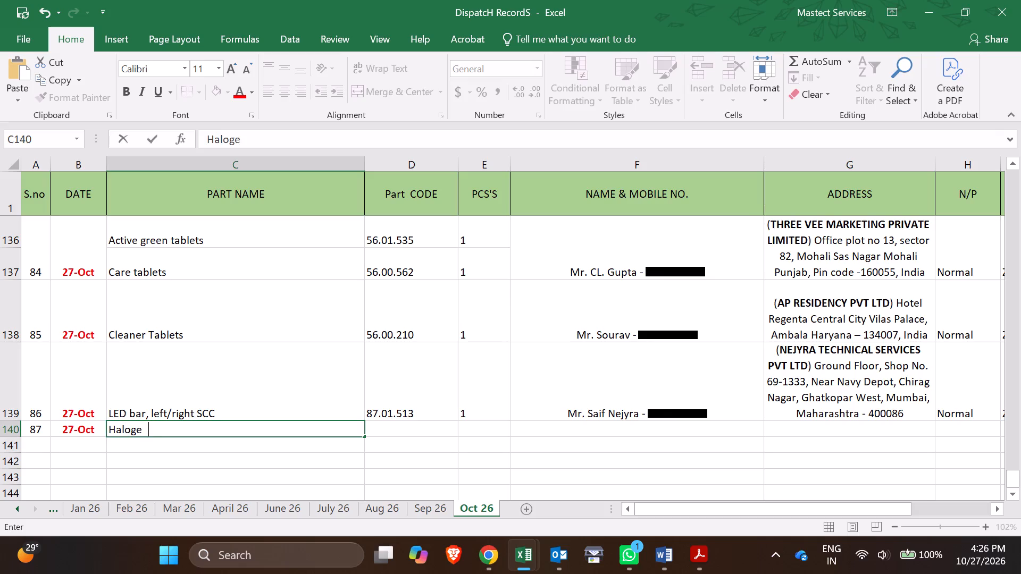
pyautogui.press('space')
pyautogui.write('bulb')
pyautogui.press('space')
pyautogui.write('300')
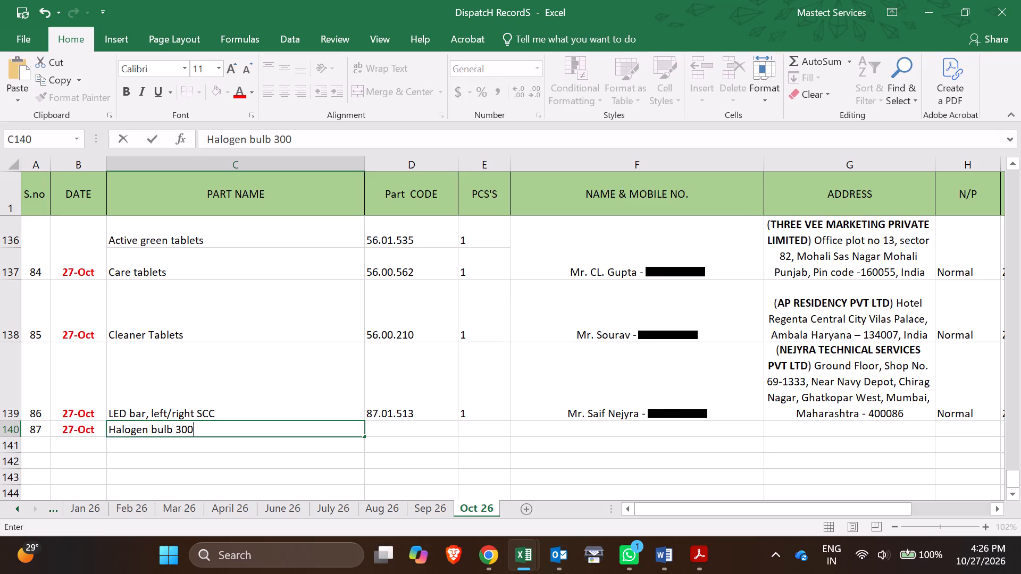
pyautogui.press('0')
pyautogui.press('BackSpace')
pyautogui.hotkey('shift', 'o')
pyautogui.press('BackSpace')
pyautogui.press('Return')
# Enter part code 3024.0201P and a quantity of 1 for the halogen bulb, and save the workbook.
pyautogui.press('Up')
pyautogui.press('Right')
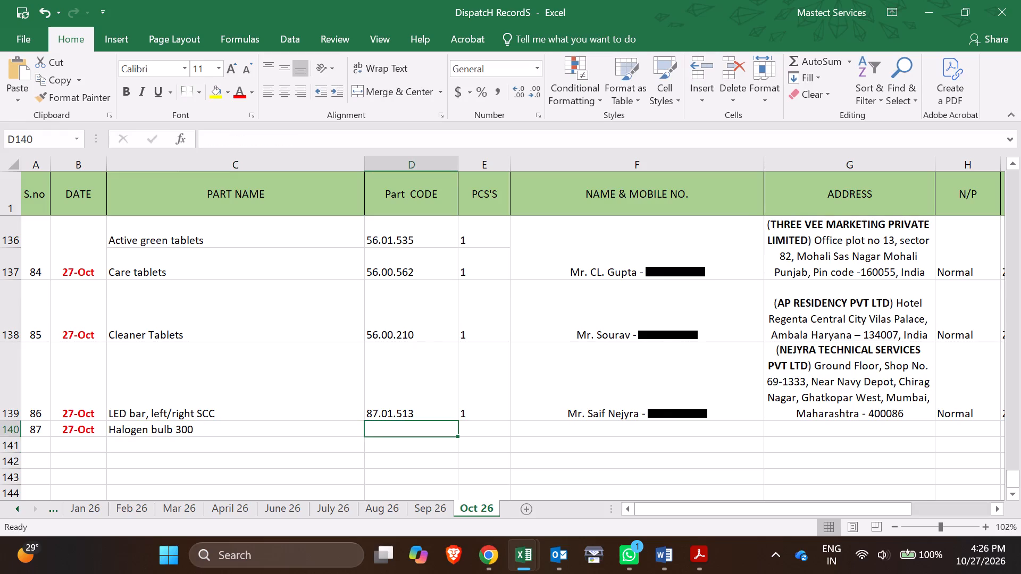
pyautogui.write('3024.')
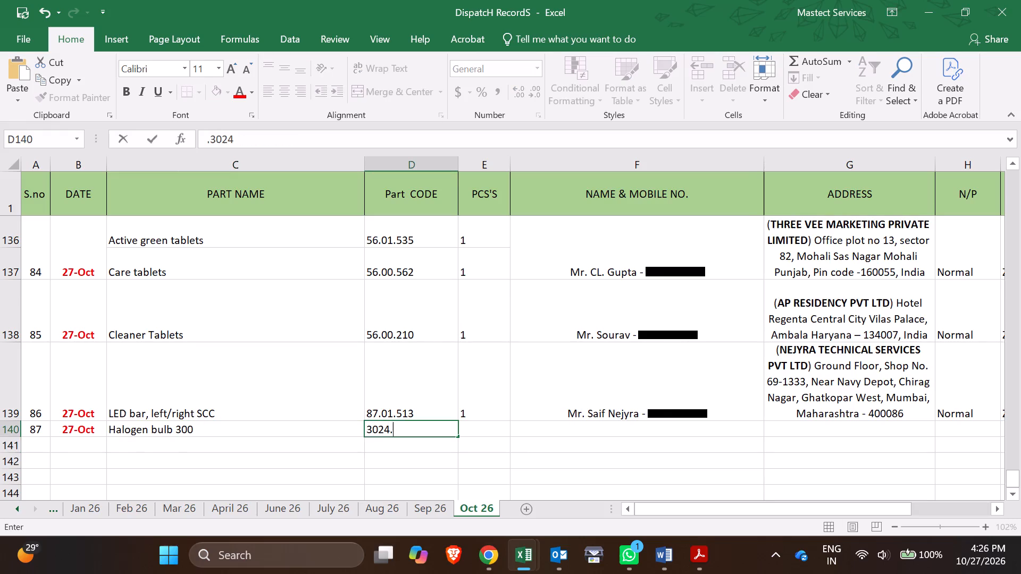
pyautogui.write('0201P')
pyautogui.press('Return')
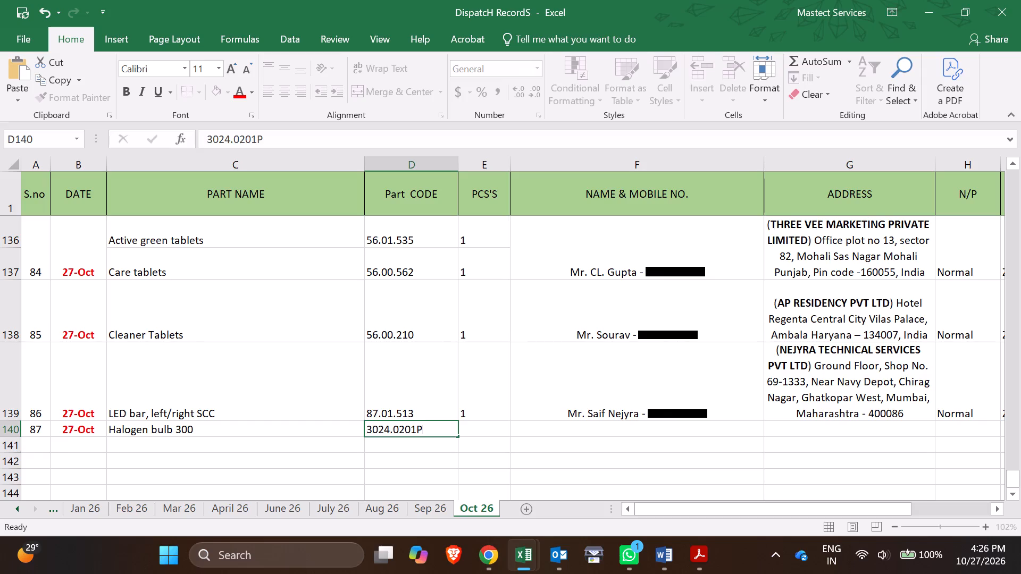
pyautogui.press('Up')
pyautogui.press('Right')
pyautogui.press('1')
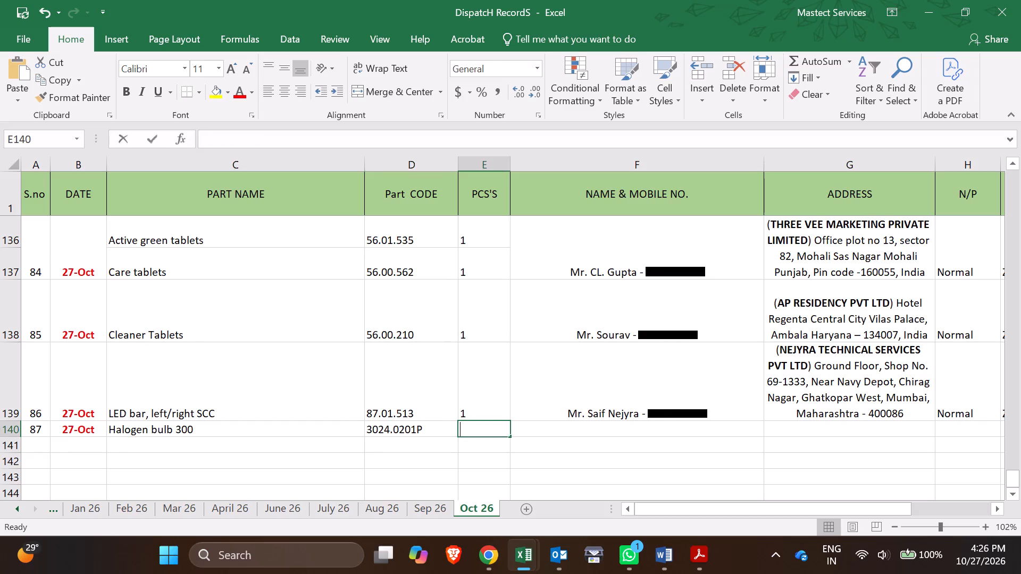
pyautogui.press('Return')
pyautogui.press('Left')
pyautogui.press('Left')
pyautogui.press('Left')
pyautogui.press('Right')
pyautogui.hotkey('ctrl', 's')
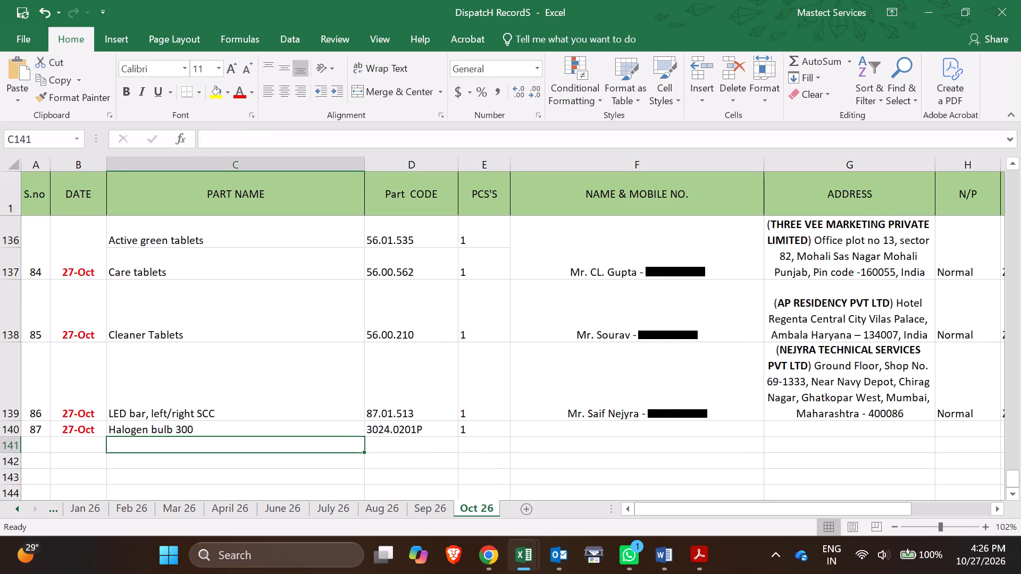
# Enter Repair Kit bulb as the second part name of entry 87 in row 141.
pyautogui.write('Re')
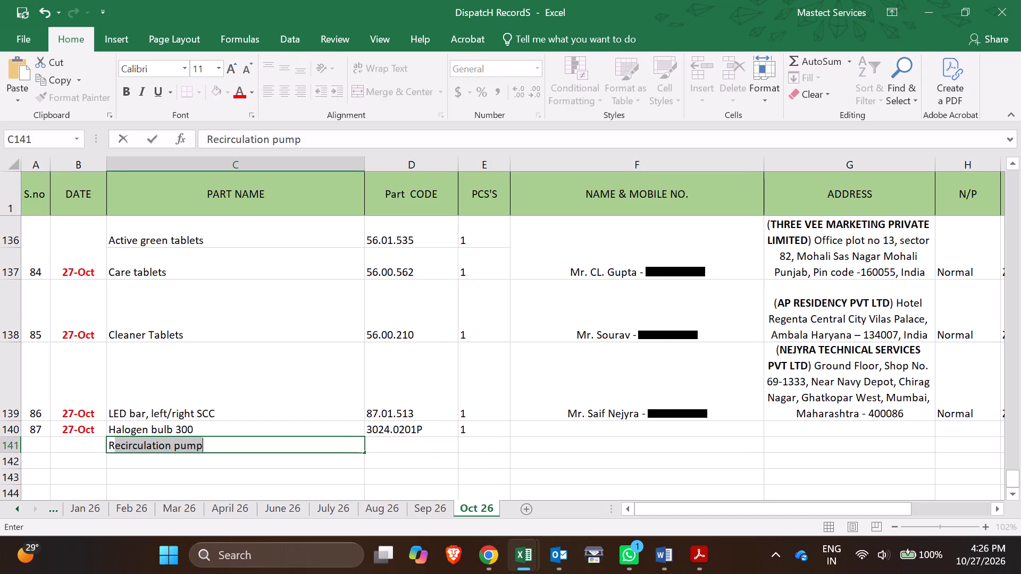
pyautogui.write('pa')
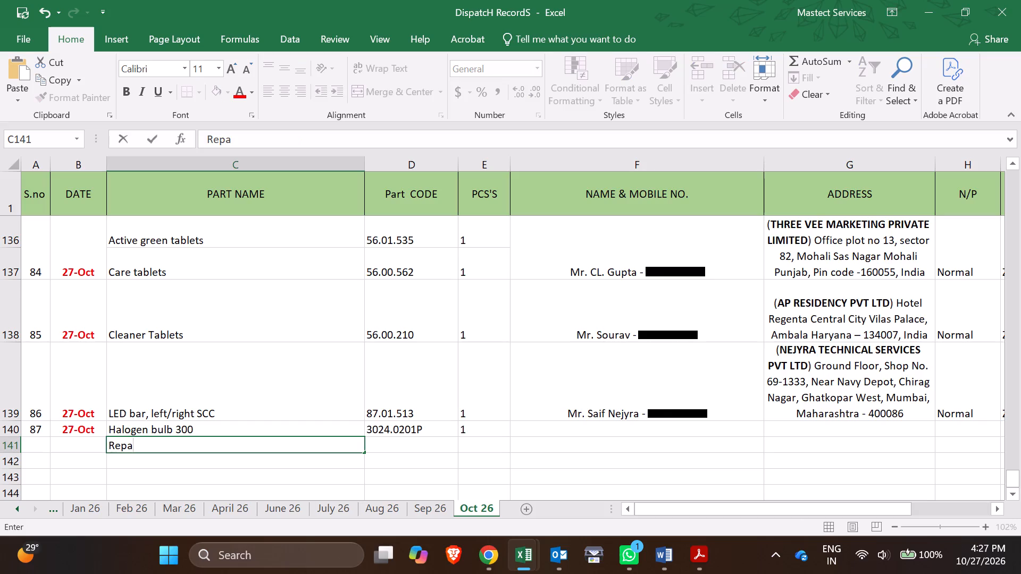
pyautogui.write('ir')
pyautogui.press('space')
pyautogui.write('KIt bulb')
pyautogui.press('Return')
# Enter part code 87.00.065 and a quantity of 1 for the Repair Kit bulb.
pyautogui.press('Up')
pyautogui.press('Right')
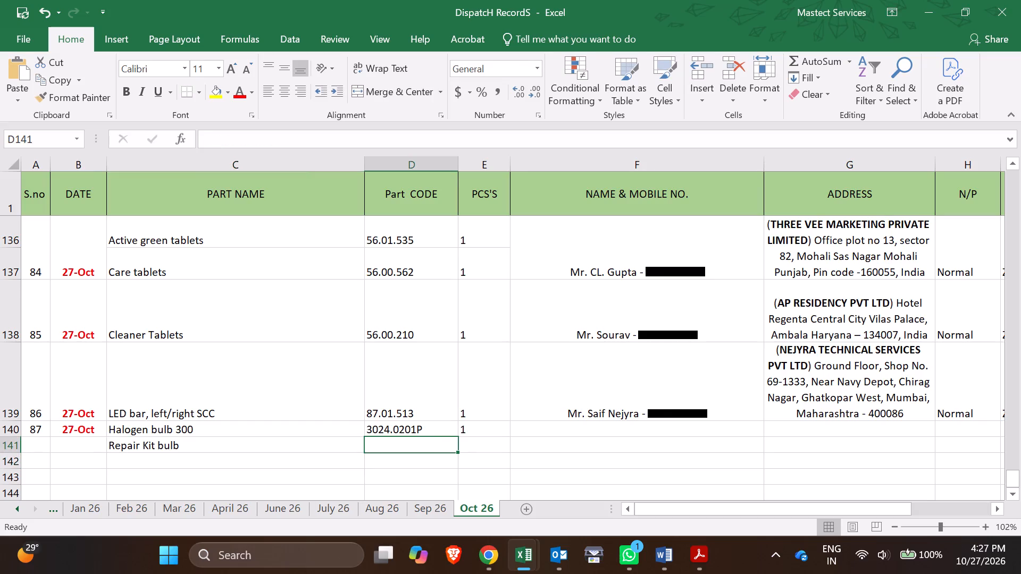
pyautogui.write('87.')
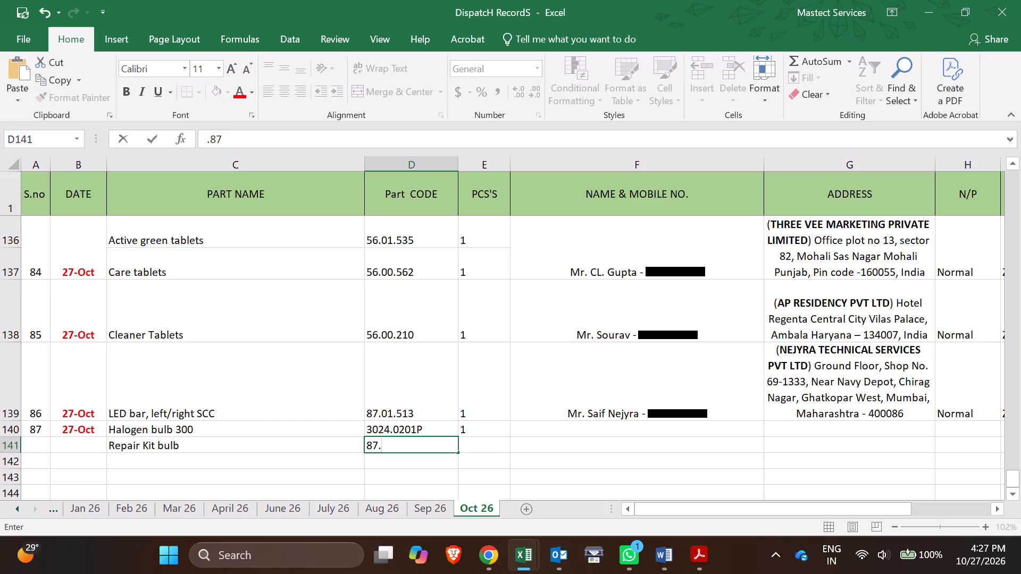
pyautogui.write('00.0')
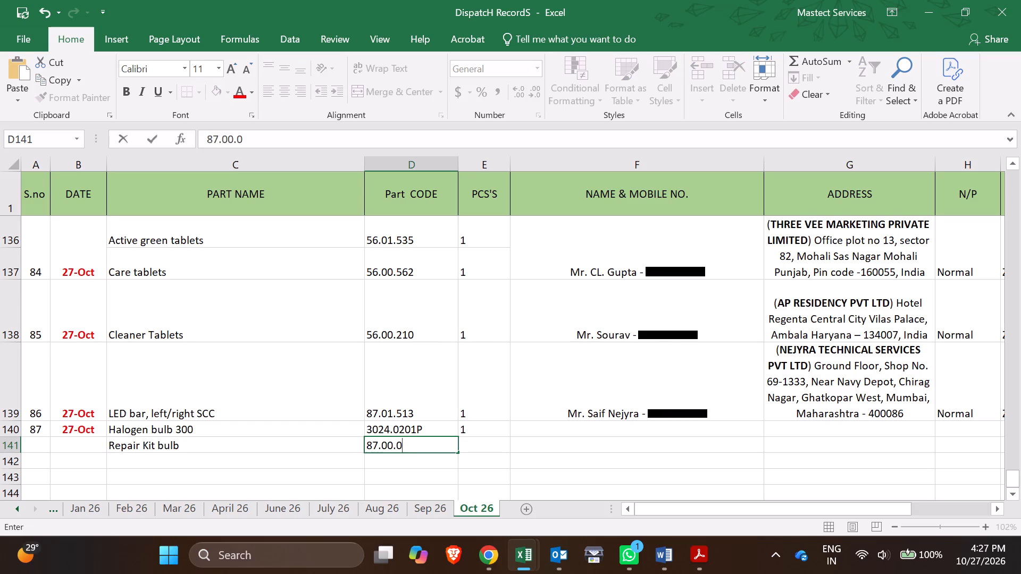
pyautogui.write('65')
pyautogui.press('Return')
pyautogui.press('Up')
pyautogui.press('Right')
pyautogui.press('1')
pyautogui.press('Return')
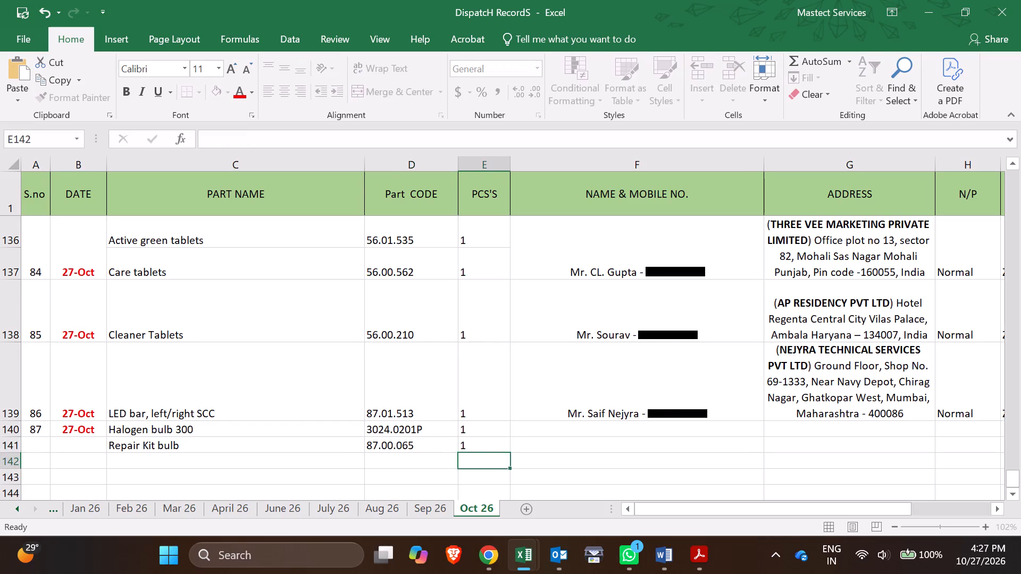
# Merge and center rows 140 and 141 separately in the name and mobile, address, and N/P columns.
pyautogui.press('Up')
pyautogui.press('Up')
pyautogui.press('Right')
pyautogui.hotkey('shift', 'Down')
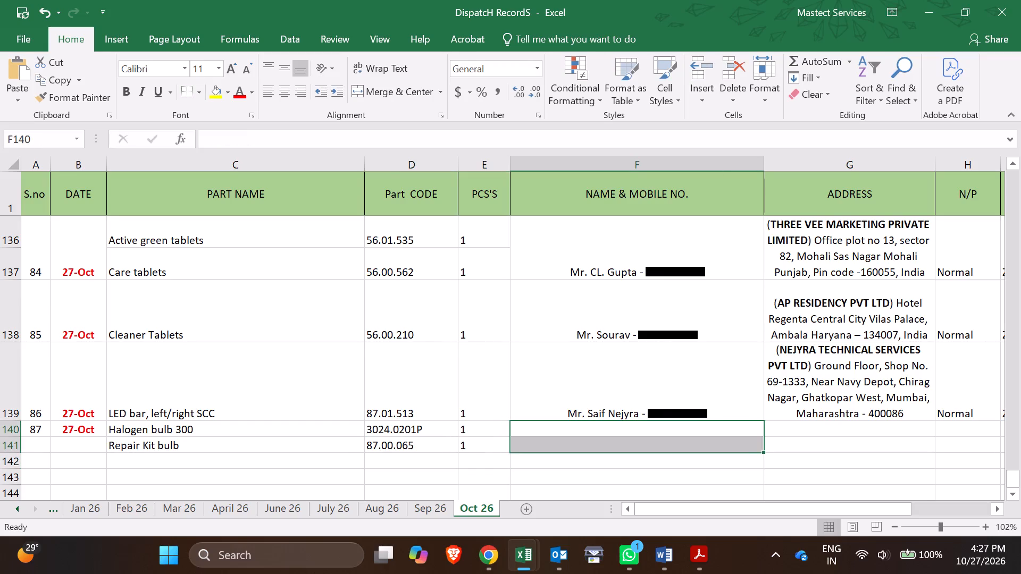
pyautogui.click(403, 91)
pyautogui.press('Right')
pyautogui.hotkey('shift', 'Down')
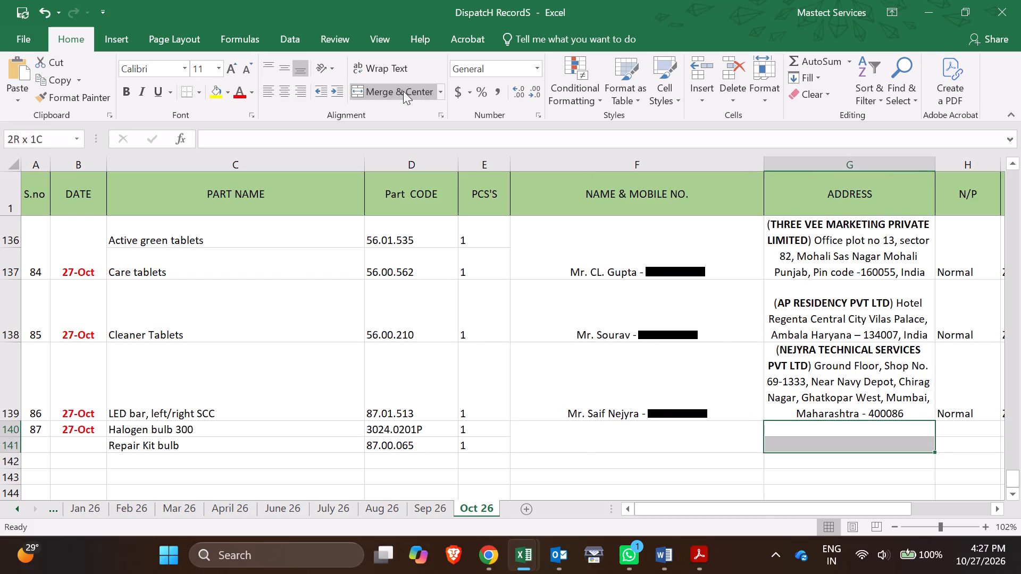
pyautogui.click(403, 91)
pyautogui.press('Right')
pyautogui.hotkey('shift', 'Down')
pyautogui.click(403, 91)
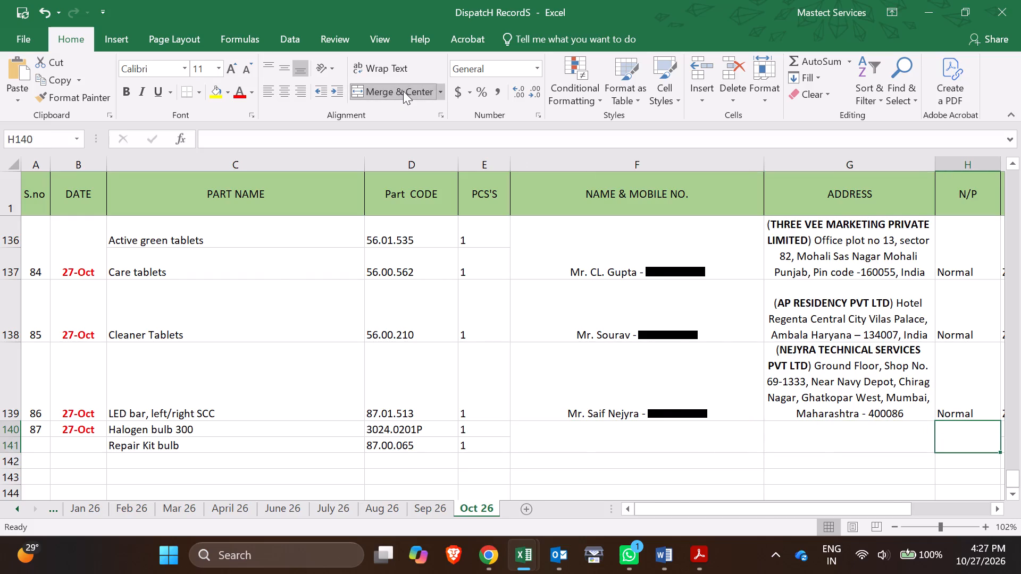
# Merge and center rows 140 and 141 in the Remark column.
pyautogui.press('Right')
pyautogui.hotkey('shift', 'Down')
pyautogui.click(403, 91)
# Merge and center rows 140 and 141 separately in the DATE and S.no columns, and save the workbook.
pyautogui.press('Left')
pyautogui.press('Left')
pyautogui.press('Left')
pyautogui.press('Left')
pyautogui.press('Left')
pyautogui.press('Left')
pyautogui.press('Left')
pyautogui.press('Left')
pyautogui.press('Left')
pyautogui.press('Left')
pyautogui.press('Left')
pyautogui.press('Left')
pyautogui.press('Left')
pyautogui.press('Left')
pyautogui.press('Left')
pyautogui.press('Left')
pyautogui.press('Left')
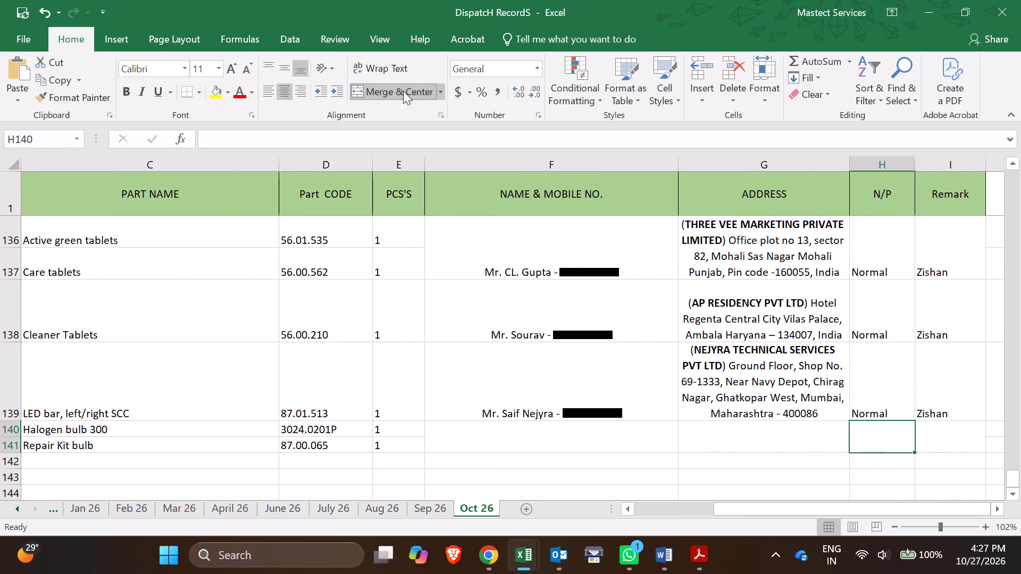
pyautogui.press('Right')
pyautogui.hotkey('shift', 'Down')
pyautogui.click(403, 91)
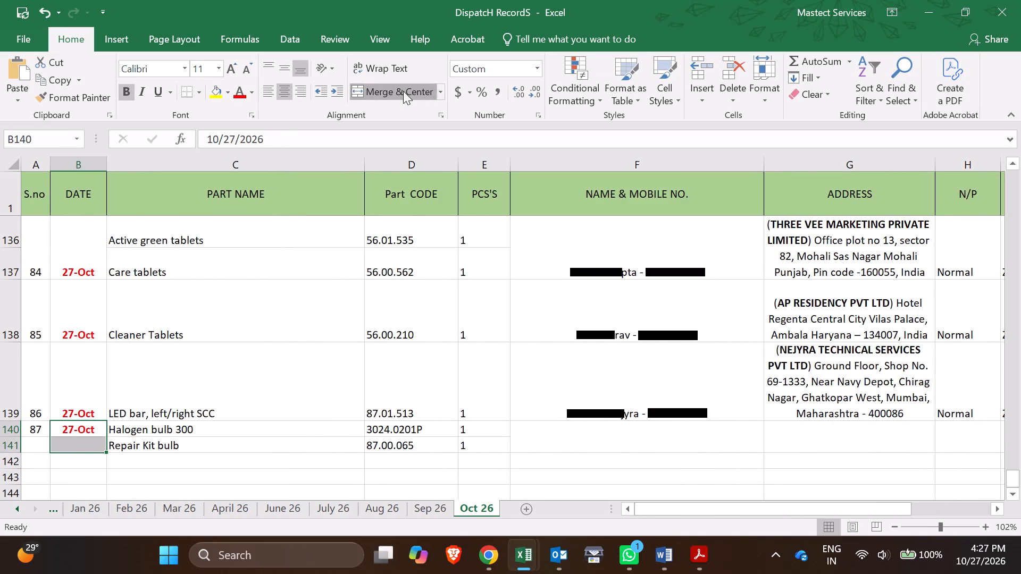
pyautogui.press('Left')
pyautogui.hotkey('shift', 'Down')
pyautogui.click(403, 91)
pyautogui.press('Right')
pyautogui.press('Right')
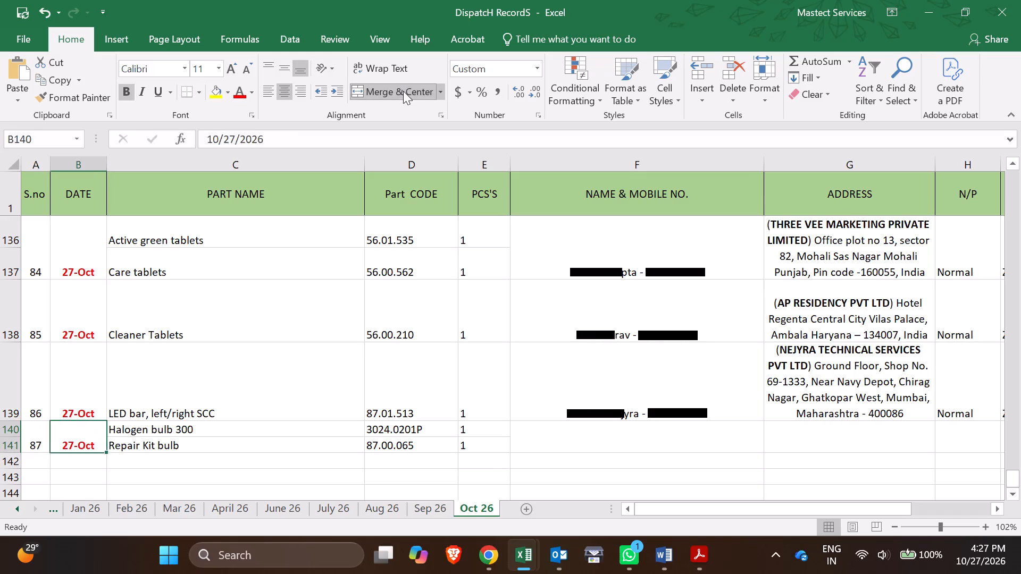
pyautogui.press('Right')
pyautogui.press('Right')
pyautogui.press('Right')
pyautogui.hotkey('ctrl', 's')
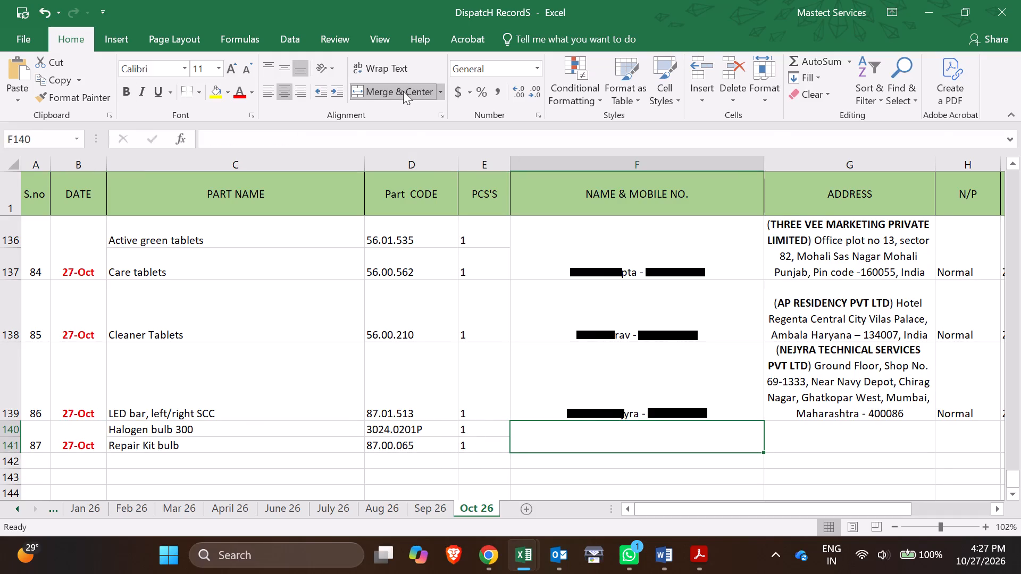
# Copy the recipient's name from the Speciality Restaurant Limited sticker in Word into entry 87's name and mobile cell in Excel, followed by a spaced hyphen.
pyautogui.hotkey('alt', 'Tab')
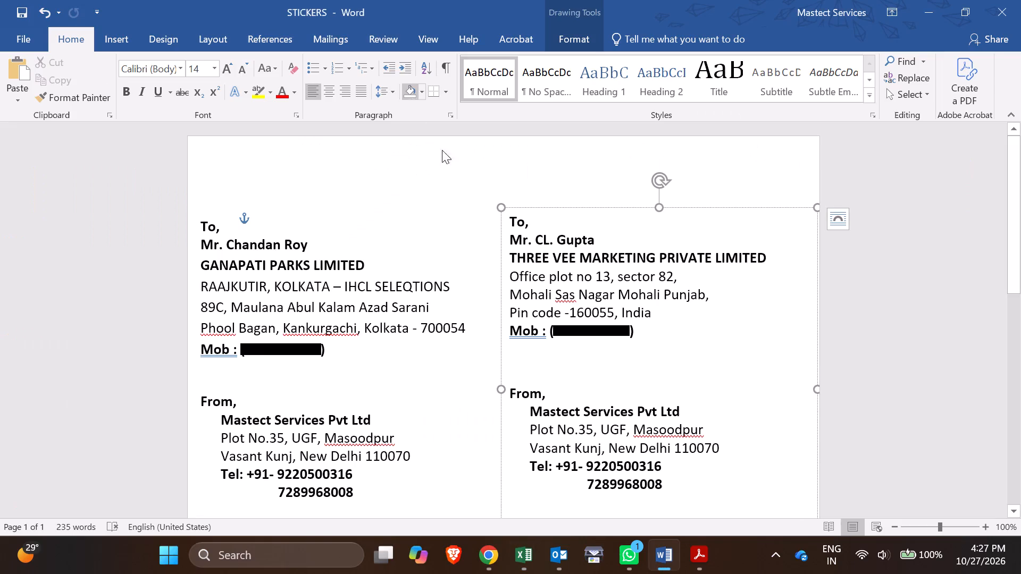
pyautogui.scroll(2, 512, 313)
pyautogui.scroll(-3, 503, 315)
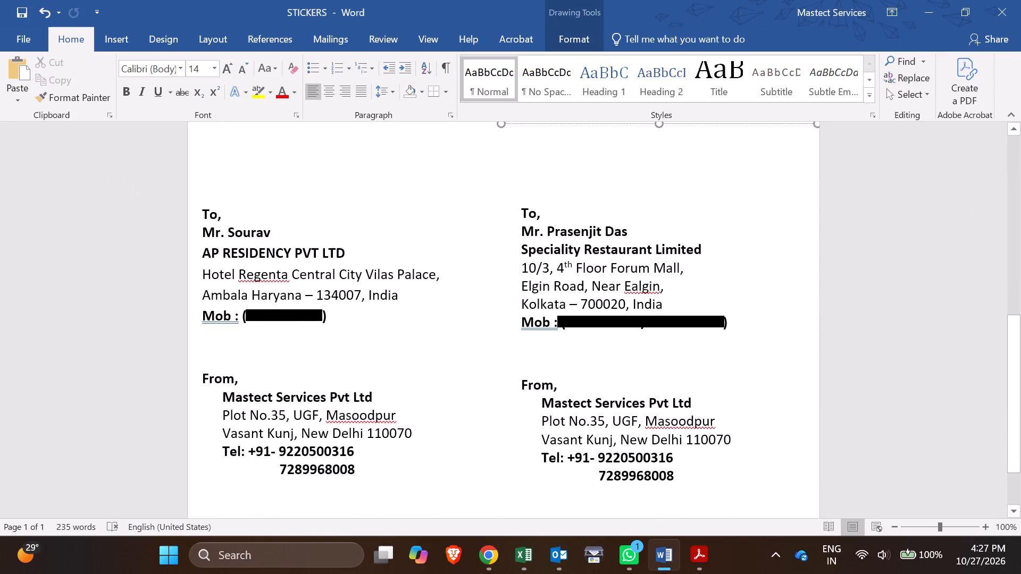
pyautogui.click(521, 233)
pyautogui.hotkey('shift', 'Down')
pyautogui.hotkey('shift', 'Left')
pyautogui.hotkey('ctrl', 'c')
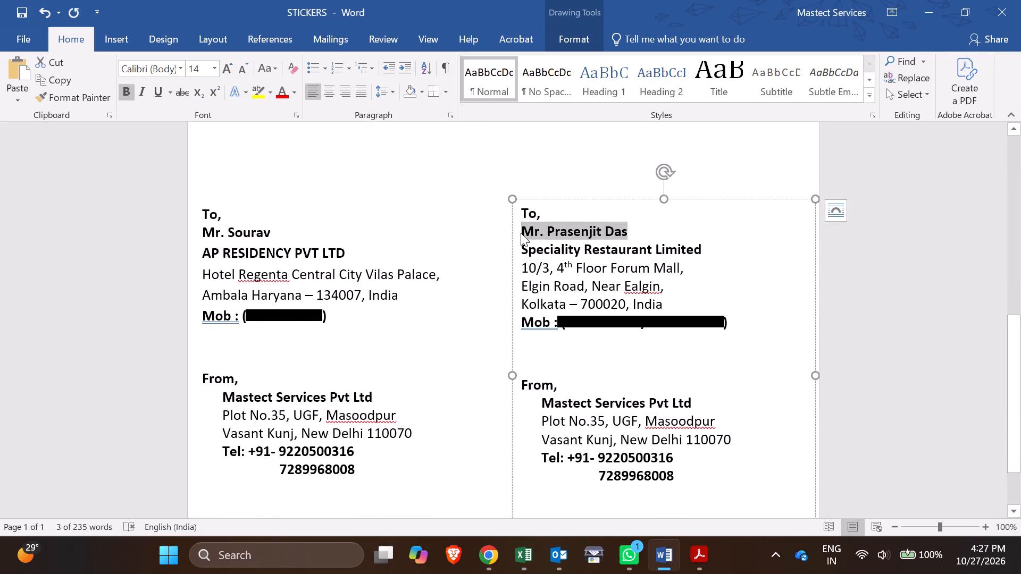
pyautogui.hotkey('alt', 'Tab')
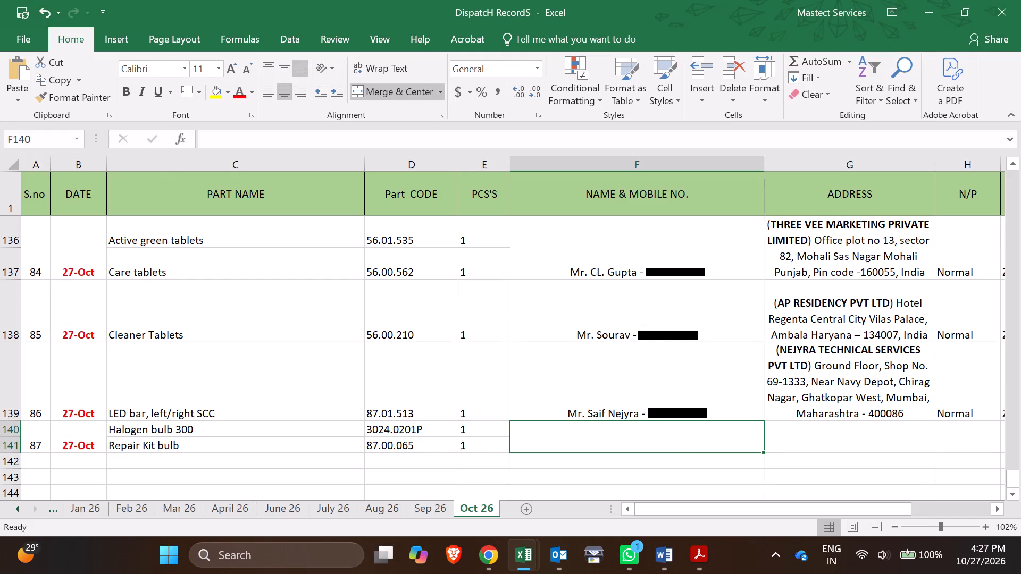
pyautogui.click(428, 137)
pyautogui.hotkey('ctrl', 'v')
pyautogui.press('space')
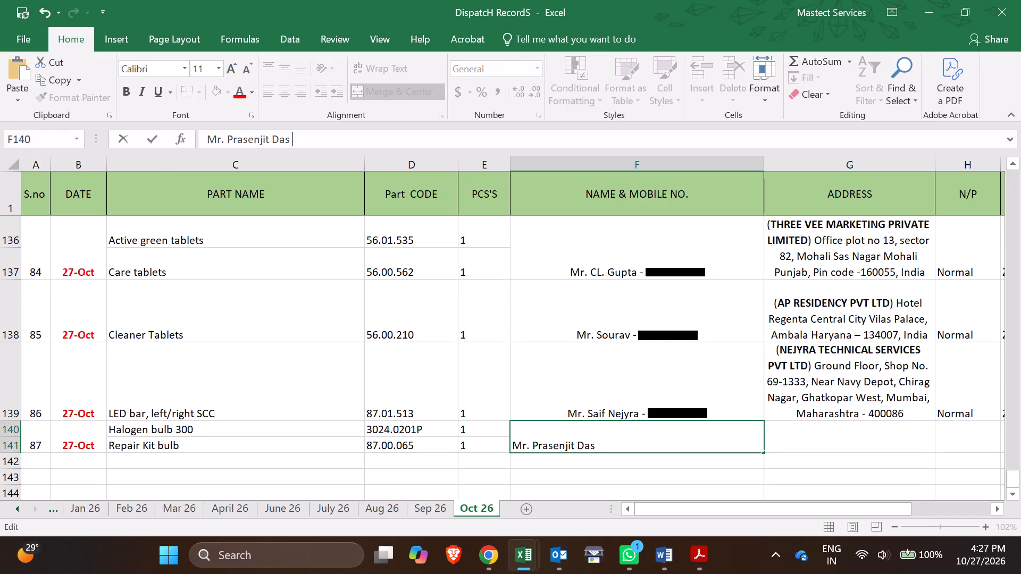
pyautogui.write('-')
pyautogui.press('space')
# Append the mobile numbers from the same Word sticker to the recipient's name in entry 87, and save the workbook.
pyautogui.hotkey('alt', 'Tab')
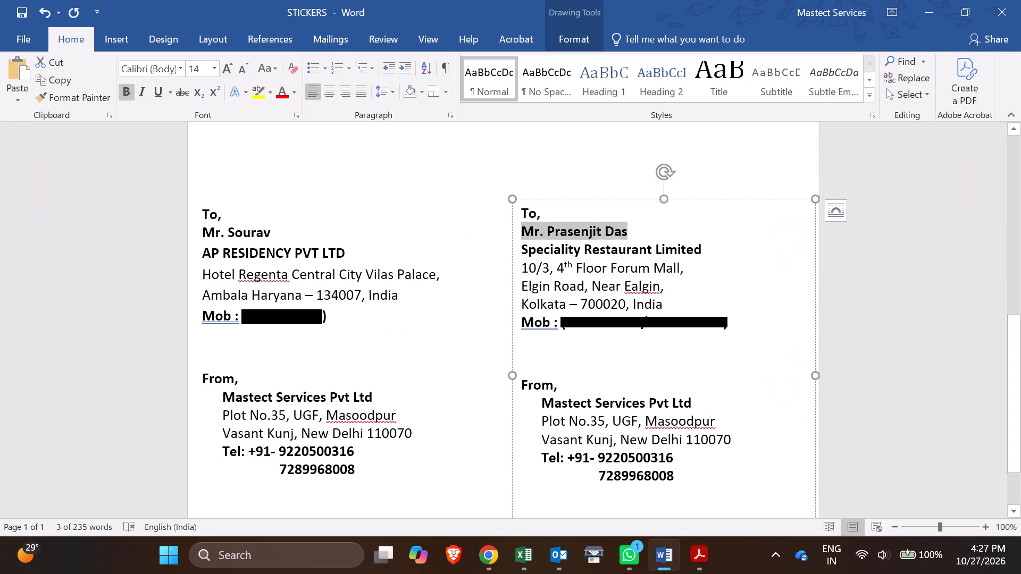
pyautogui.click(567, 326)
pyautogui.hotkey('shift', 'Right')
pyautogui.hotkey('shift', 'Right')
pyautogui.hotkey('shift', 'Right')
pyautogui.hotkey('shift', 'Right')
pyautogui.hotkey('shift', 'Right')
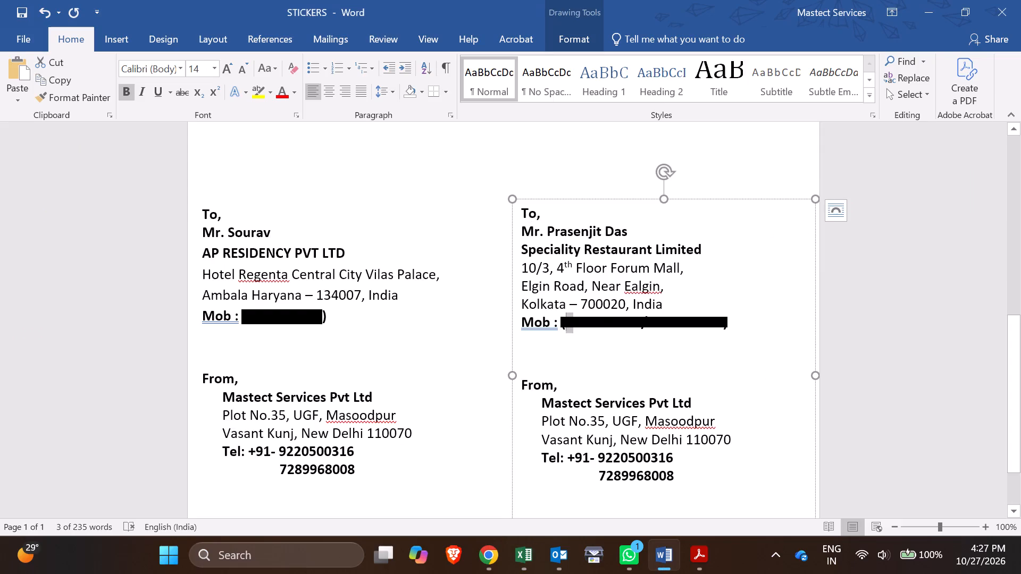
pyautogui.hotkey('shift', 'Right')
pyautogui.hotkey('shift', 'Right')
pyautogui.hotkey('shift', 'Right')
pyautogui.hotkey('shift', 'Right')
pyautogui.hotkey('shift', 'Right')
pyautogui.hotkey('shift', 'Right')
pyautogui.hotkey('shift', 'Right')
pyautogui.hotkey('shift', 'Right')
pyautogui.hotkey('shift', 'Right')
pyautogui.hotkey('shift', 'Right')
pyautogui.hotkey('shift', 'Right')
pyautogui.hotkey('shift', 'Right')
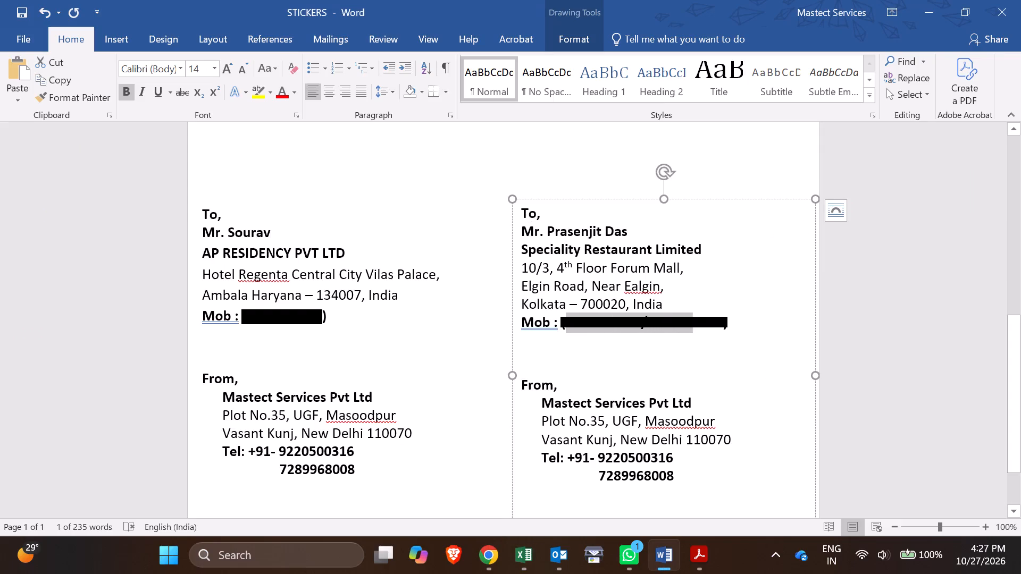
pyautogui.hotkey('shift', 'Right')
pyautogui.hotkey('shift', 'Right')
pyautogui.hotkey('shift', 'Right')
pyautogui.hotkey('shift', 'Right')
pyautogui.hotkey('ctrl', 'c')
pyautogui.hotkey('alt', 'Tab')
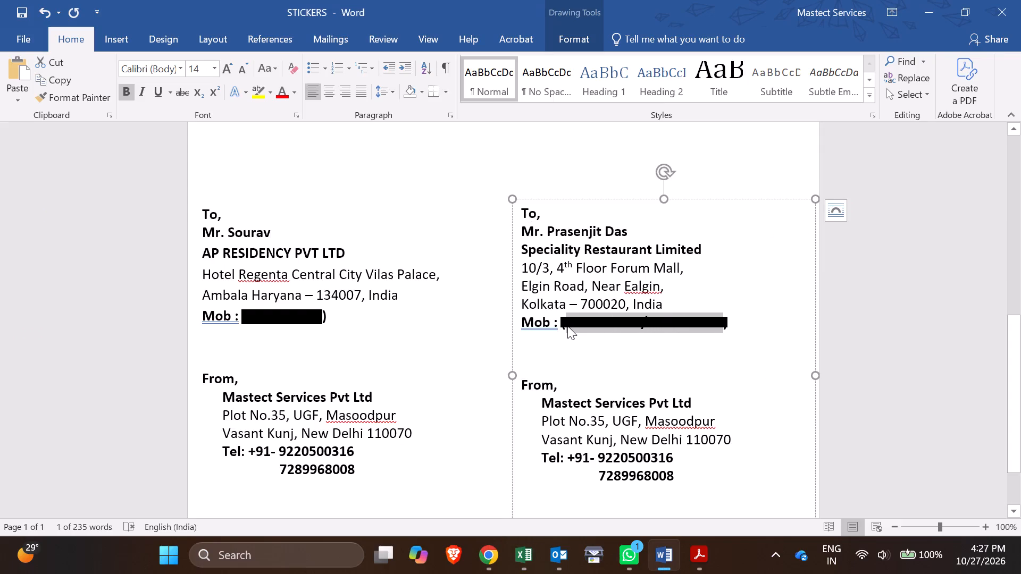
pyautogui.hotkey('ctrl', 'v')
pyautogui.press('Return')
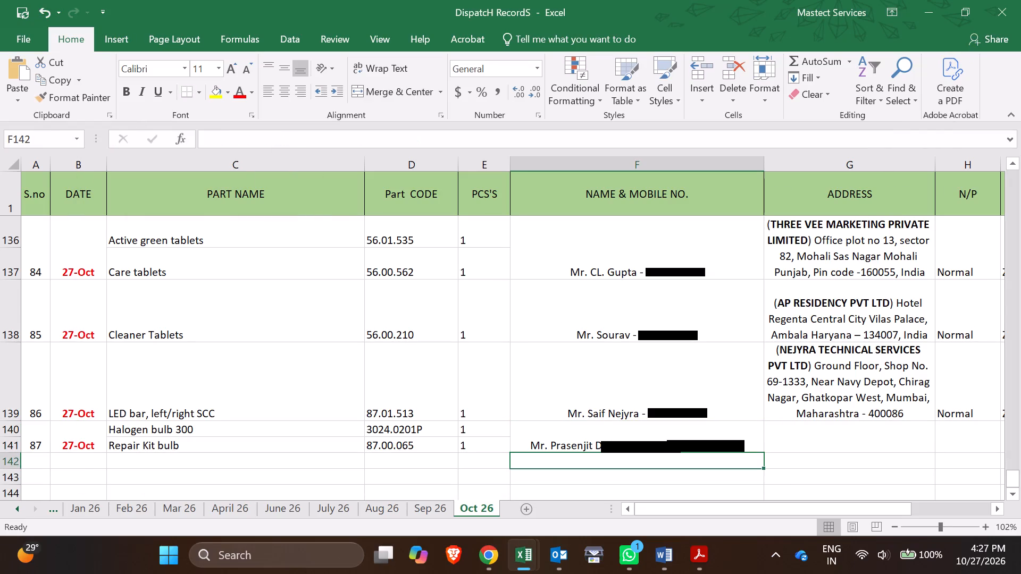
pyautogui.hotkey('ctrl', 's')
# Copy Speciality Restaurant Limited from the Word sticker into entry 87's address cell in Excel, enclosed in parentheses and followed by a space.
pyautogui.press('Up')
pyautogui.press('Right')
pyautogui.hotkey('alt', 'Tab')
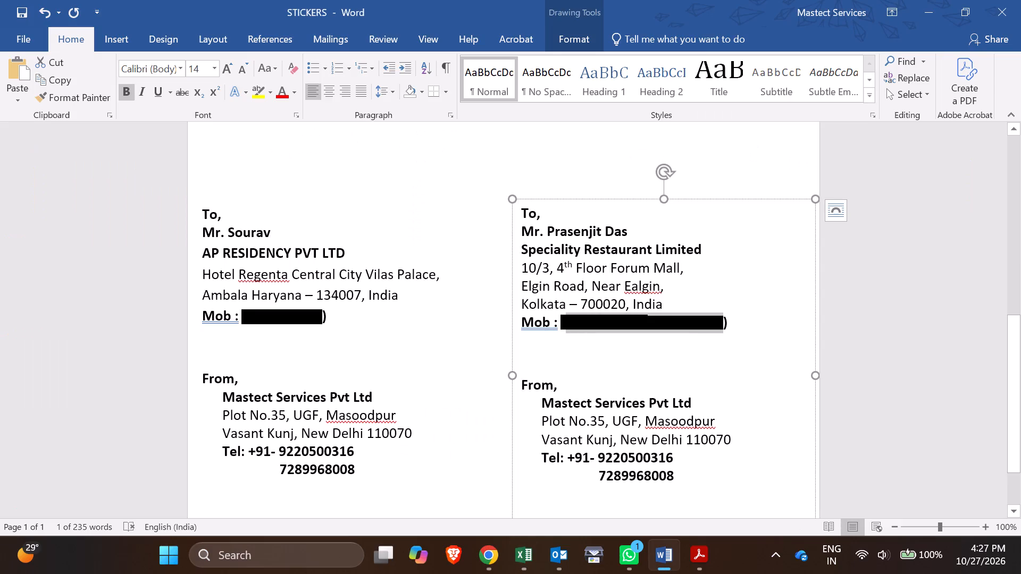
pyautogui.click(521, 250)
pyautogui.hotkey('shift', 'Down')
pyautogui.hotkey('shift', 'Left')
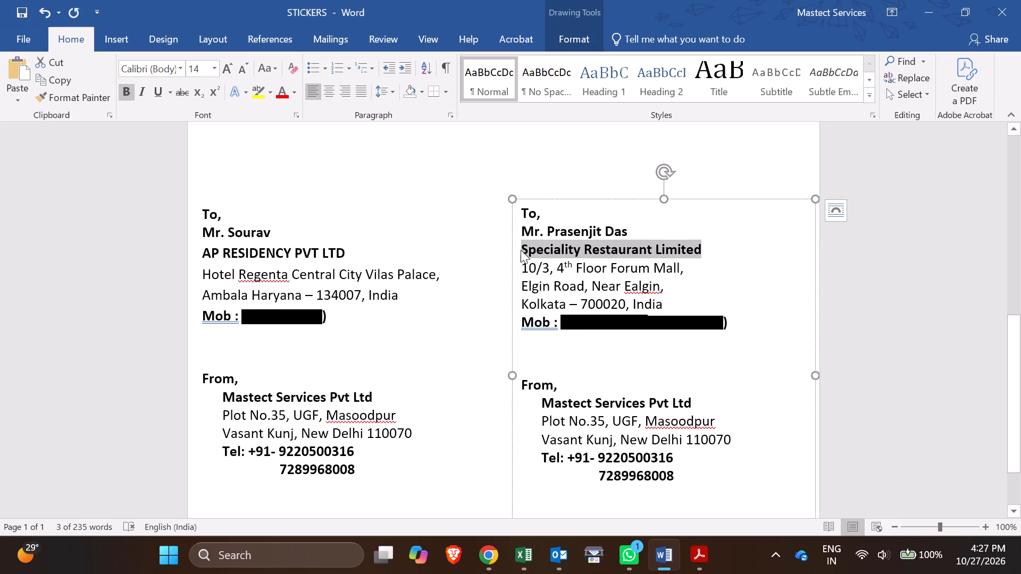
pyautogui.hotkey('ctrl', 'c')
pyautogui.hotkey('alt', 'Tab')
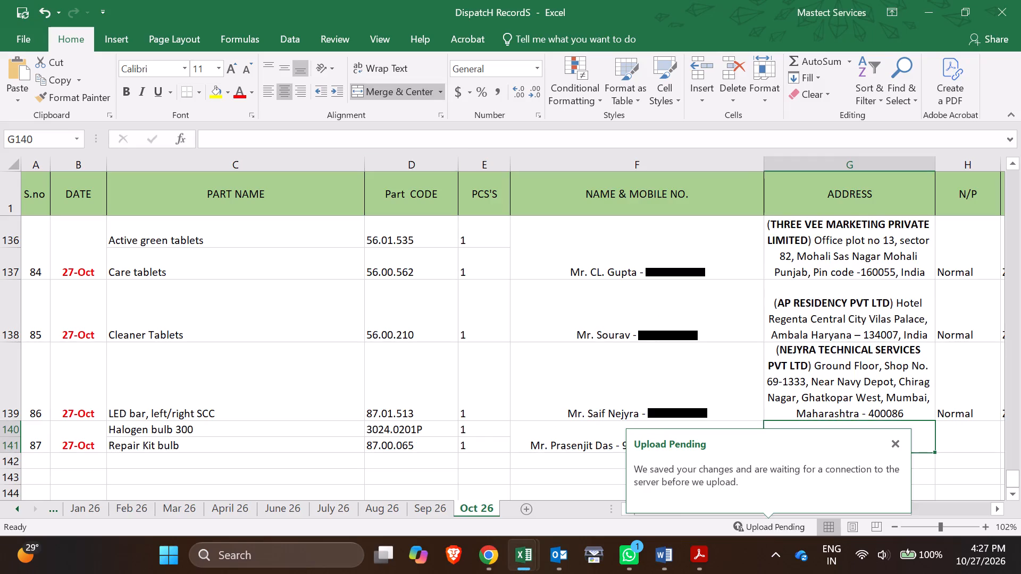
pyautogui.click(396, 138)
pyautogui.hotkey('shift', '(')
pyautogui.hotkey('ctrl', 'v')
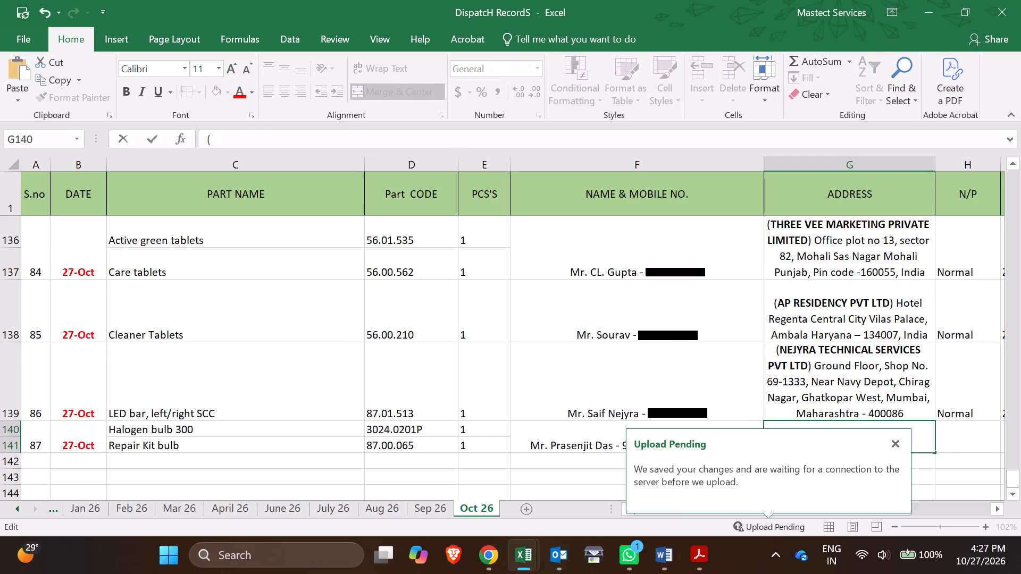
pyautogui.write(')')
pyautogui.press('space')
# Append the sticker's first address line below the company name to entry 87's address cell in Excel, followed by a space.
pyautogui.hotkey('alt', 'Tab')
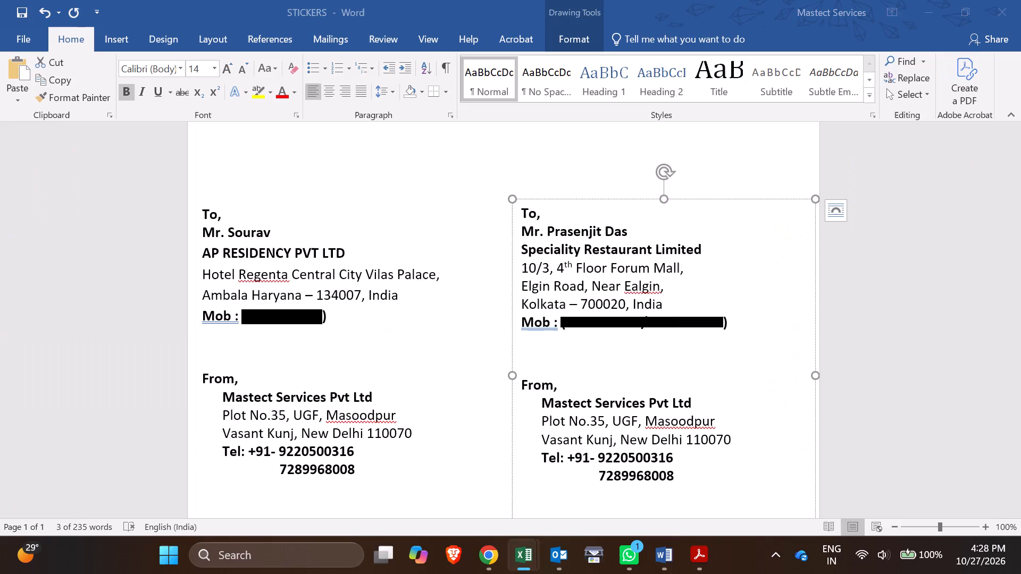
pyautogui.click(521, 270)
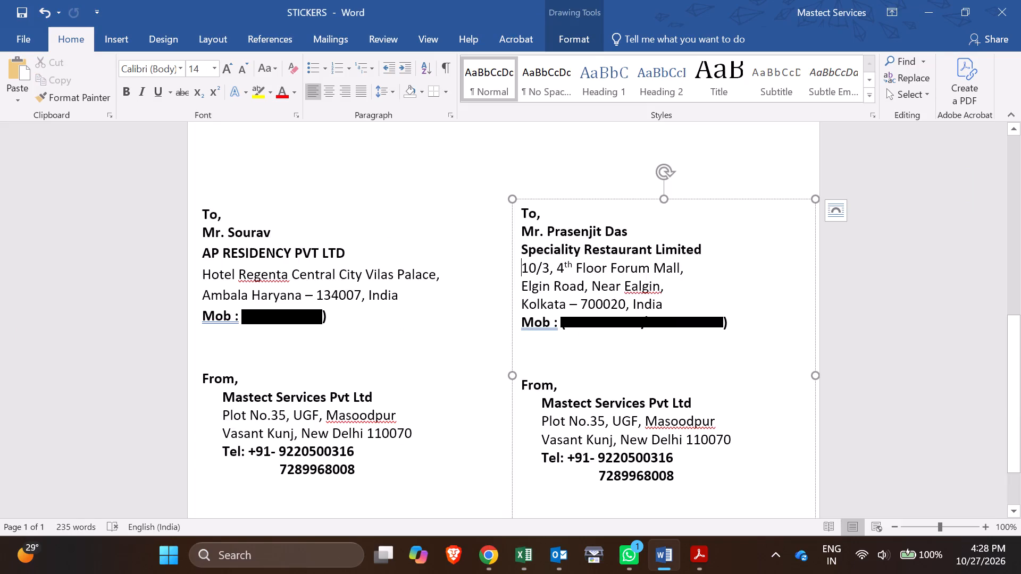
pyautogui.hotkey('shift', 'Down')
pyautogui.hotkey('shift', 'Left')
pyautogui.hotkey('shift', 'Left')
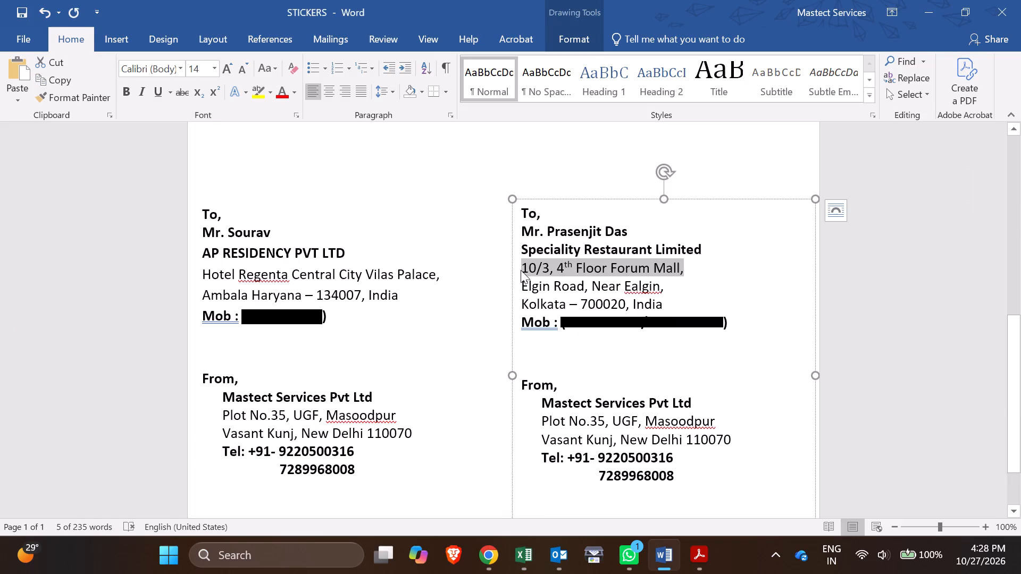
pyautogui.hotkey('ctrl', 'c')
pyautogui.hotkey('alt', 'Tab')
pyautogui.hotkey('ctrl', 'v')
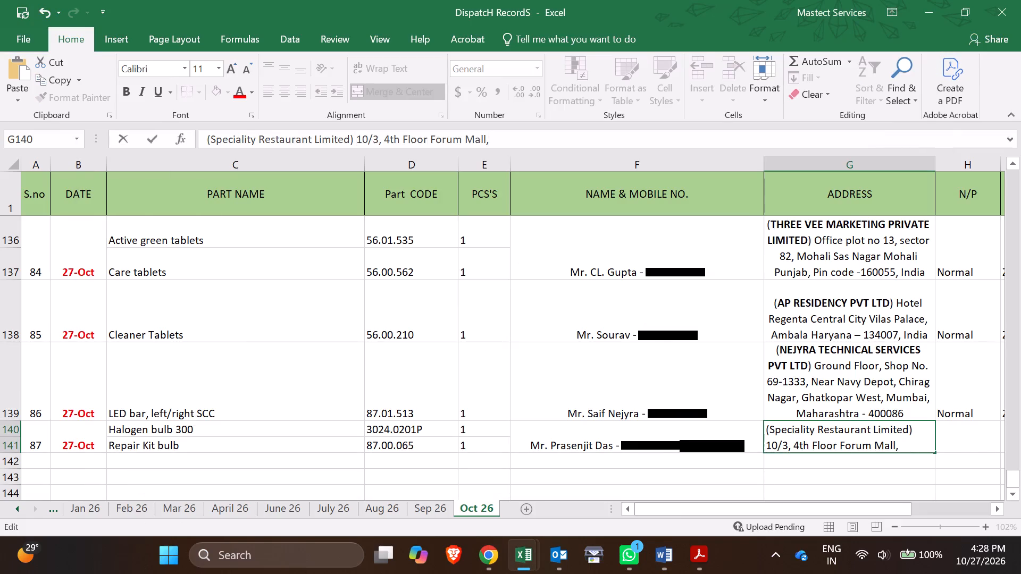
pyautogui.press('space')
pyautogui.hotkey('alt', 'Tab')
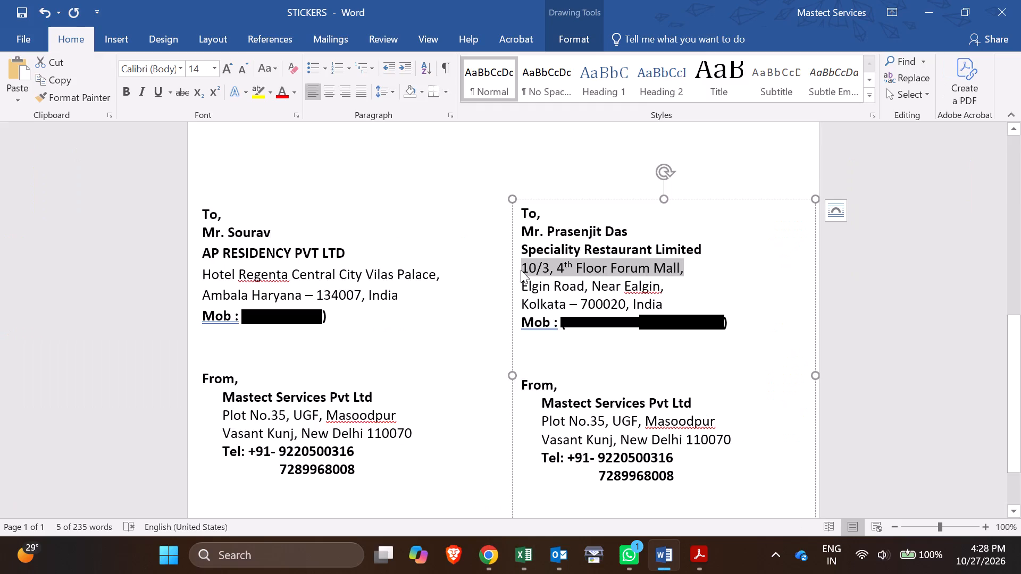
pyautogui.hotkey('alt', 'Tab')
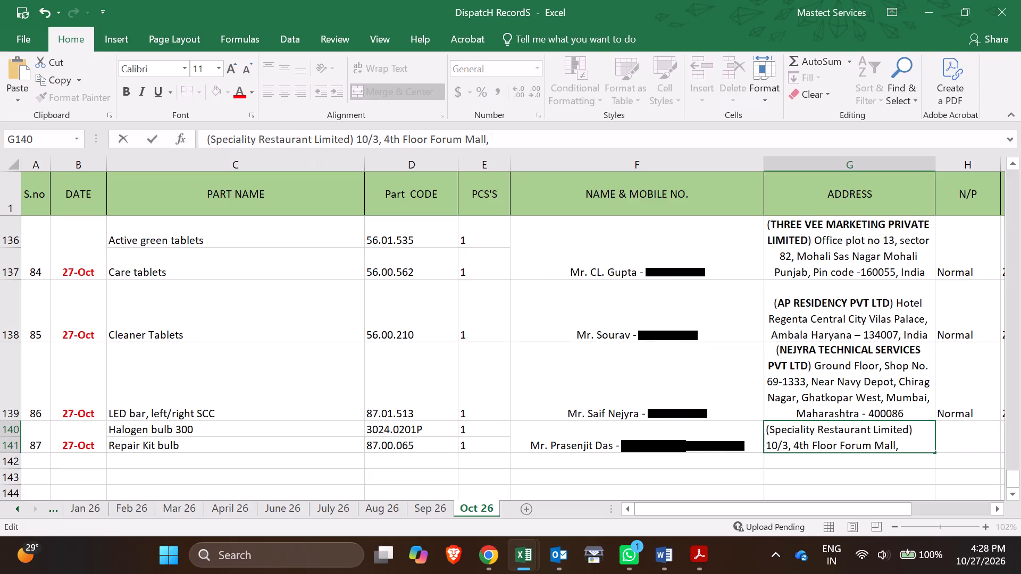
# Copy the Elgin Road line from the Speciality Restaurant Limited sticker in Word and append it to entry 87's address in Excel.
pyautogui.hotkey('alt', 'Tab')
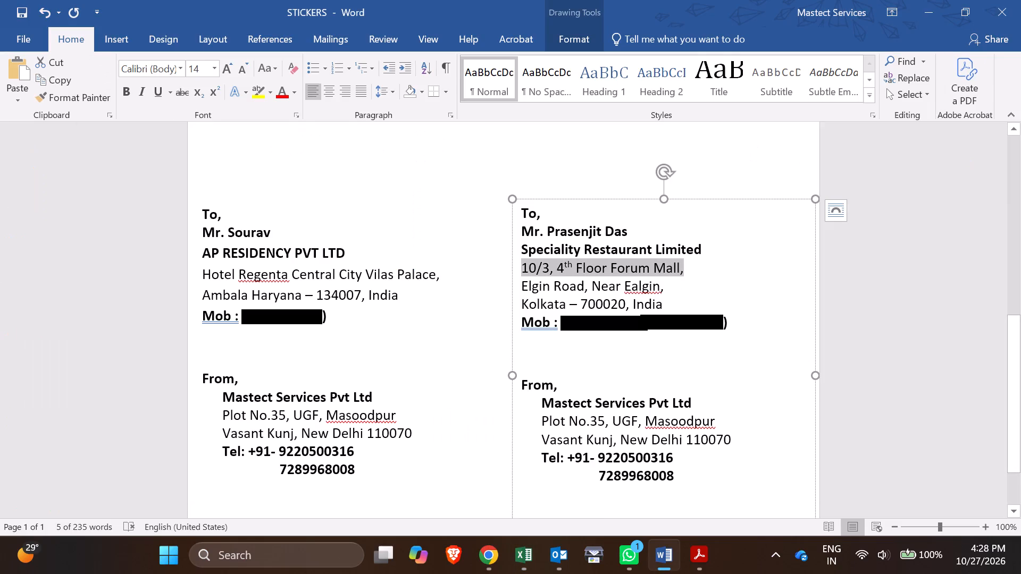
pyautogui.click(521, 288)
pyautogui.hotkey('shift', 'Down')
pyautogui.hotkey('shift', 'Left')
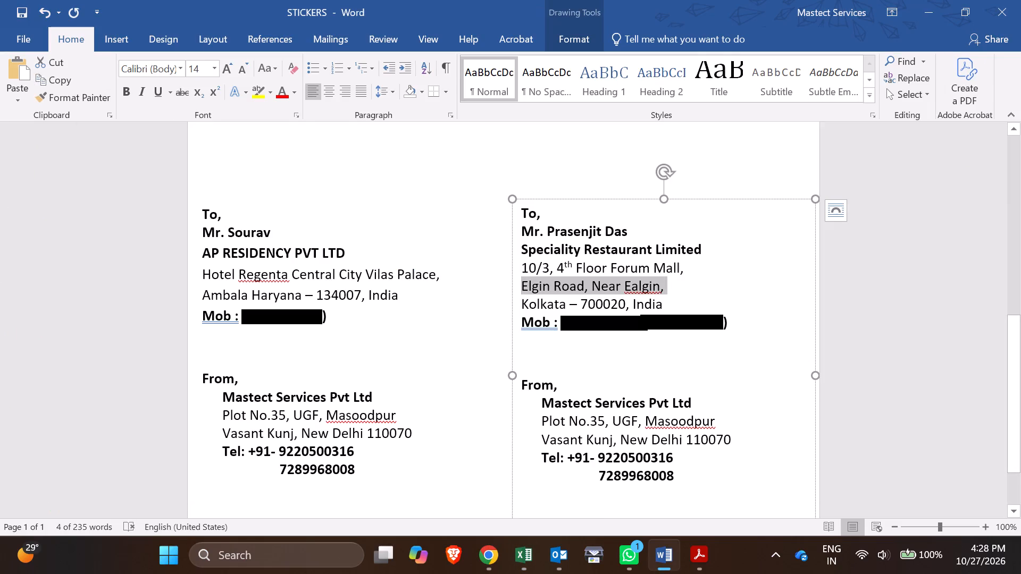
pyautogui.hotkey('shift', 'Left')
pyautogui.hotkey('ctrl', 'c')
pyautogui.hotkey('alt', 'Tab')
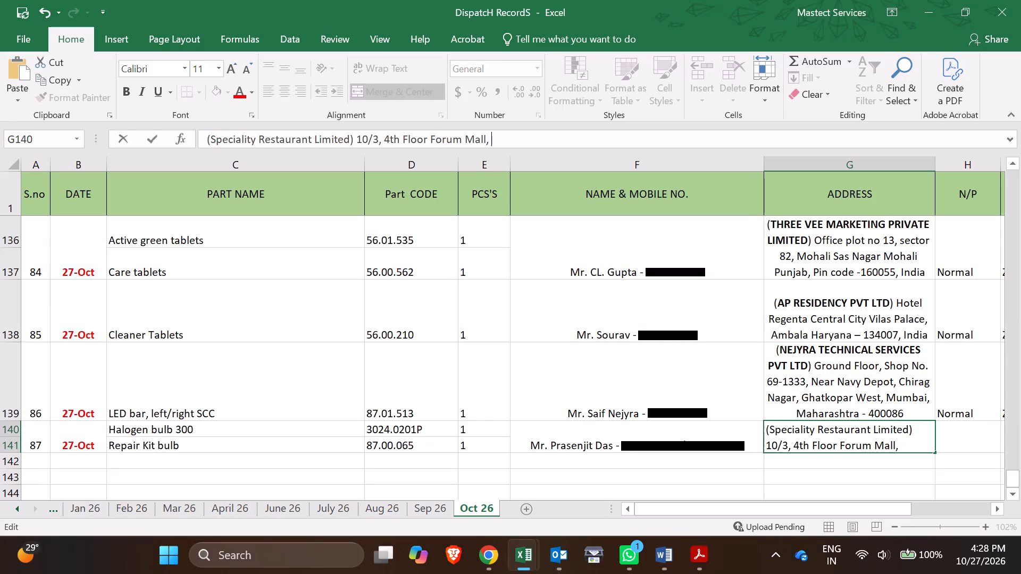
pyautogui.hotkey('ctrl', 'v')
pyautogui.press('space')
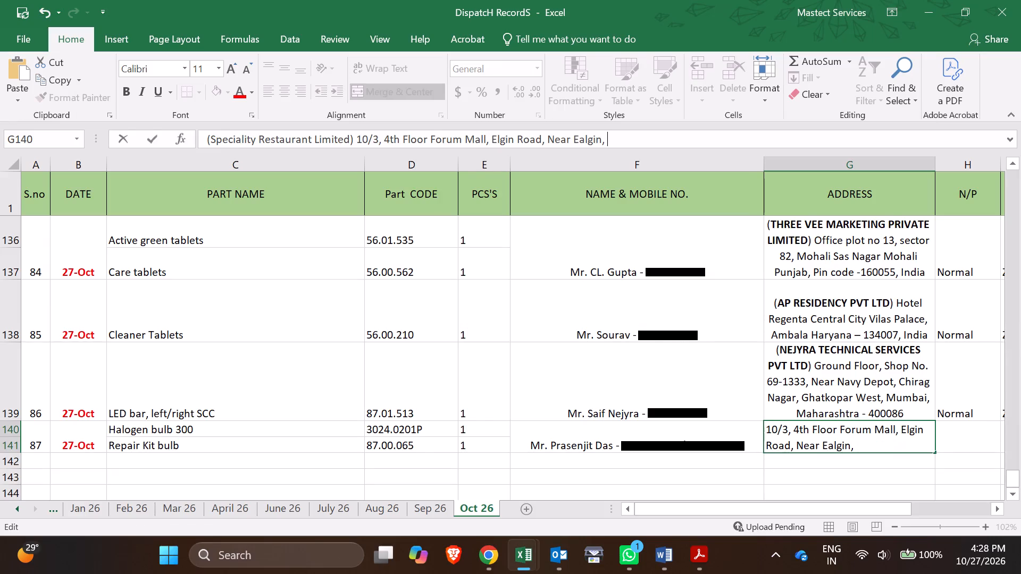
# Copy the Kolkata city and pincode line from the same Word sticker, append it to entry 87's address in Excel, and save.
pyautogui.hotkey('alt', 'Tab')
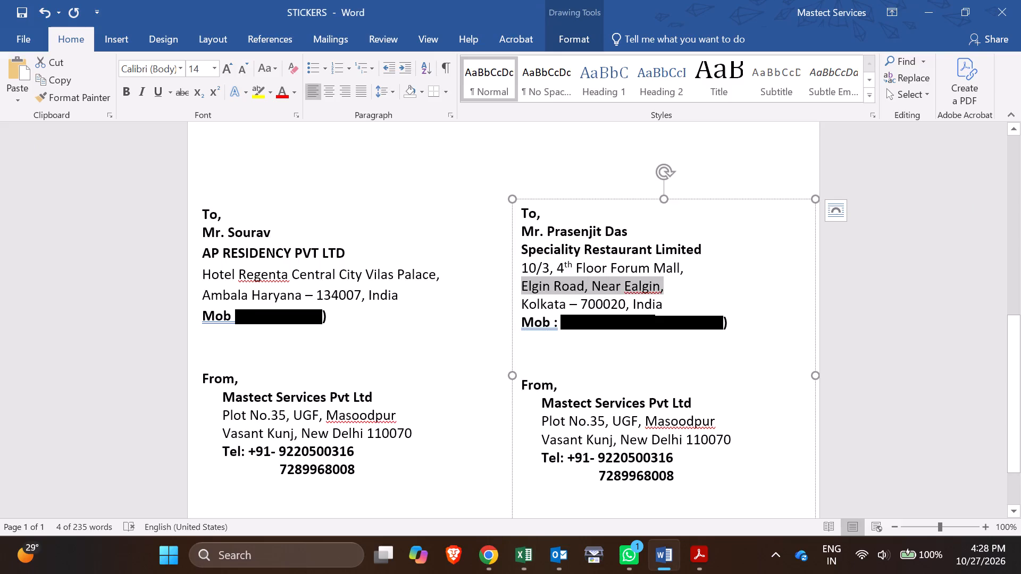
pyautogui.click(524, 306)
pyautogui.hotkey('shift', 'Down')
pyautogui.hotkey('shift', 'Left')
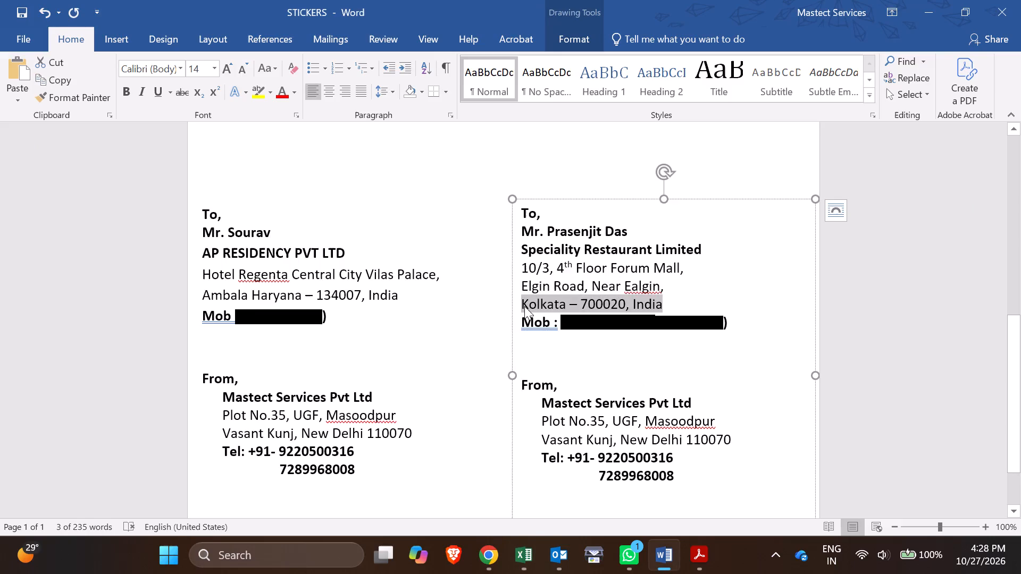
pyautogui.hotkey('ctrl', 'c')
pyautogui.hotkey('alt', 'Tab')
pyautogui.hotkey('ctrl', 'v')
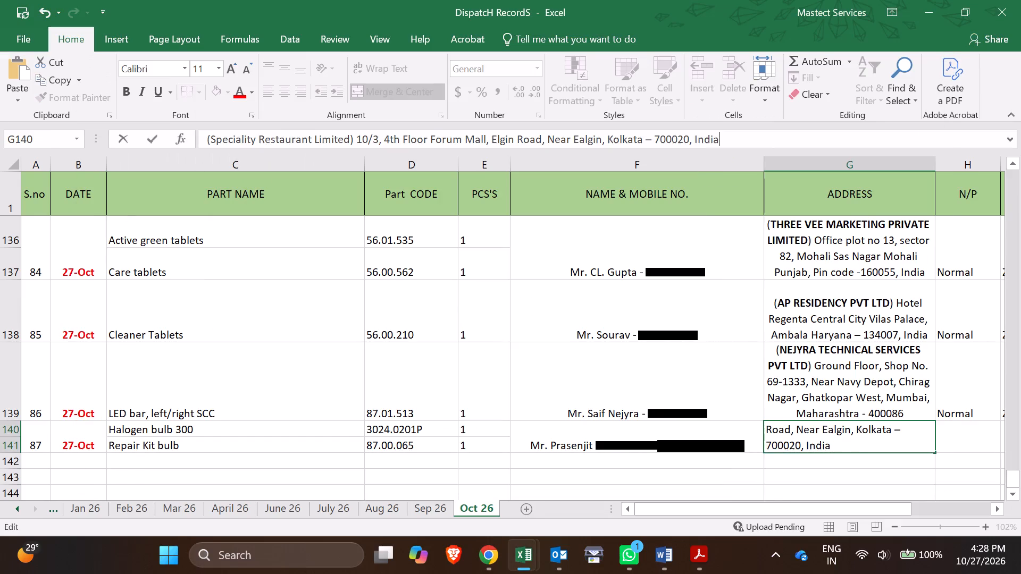
pyautogui.press('Return')
pyautogui.hotkey('ctrl', 's')
pyautogui.press('Up')
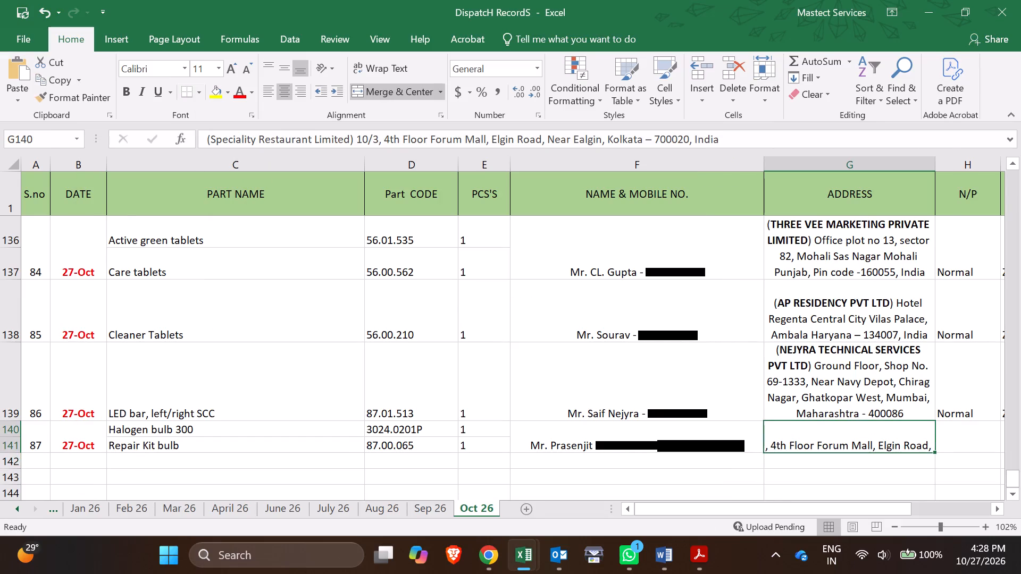
# Increase the heights of rows 140 and 141 to make room for entry 87's address, and save the workbook.
pyautogui.moveTo(19, 435); pyautogui.dragTo(19, 451)
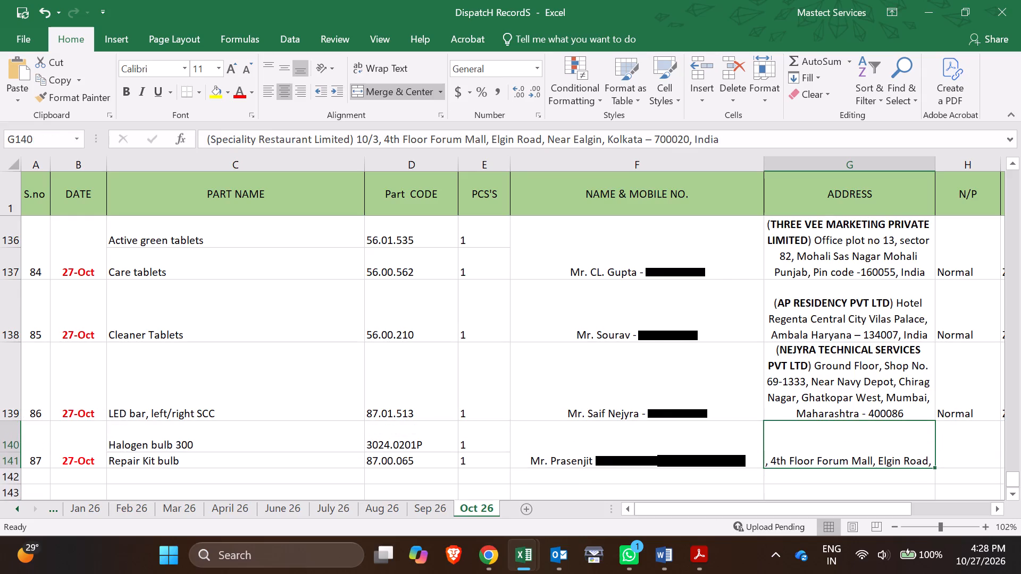
pyautogui.scroll(-1, 204, 374)
pyautogui.hscroll(3, 198, 377)
pyautogui.scroll(-1, 198, 377)
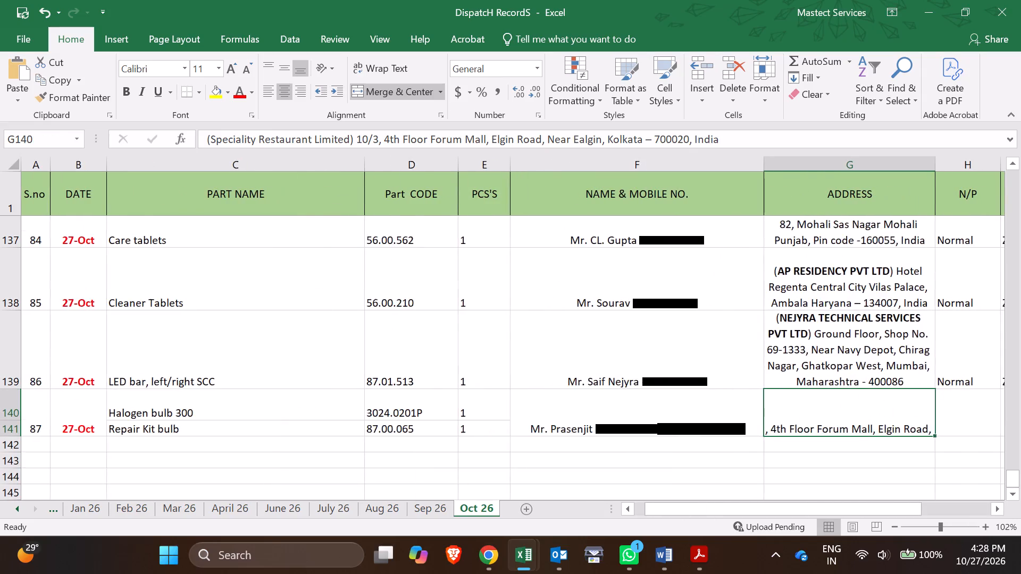
pyautogui.scroll(-1, 198, 377)
pyautogui.moveTo(17, 342); pyautogui.dragTo(17, 344)
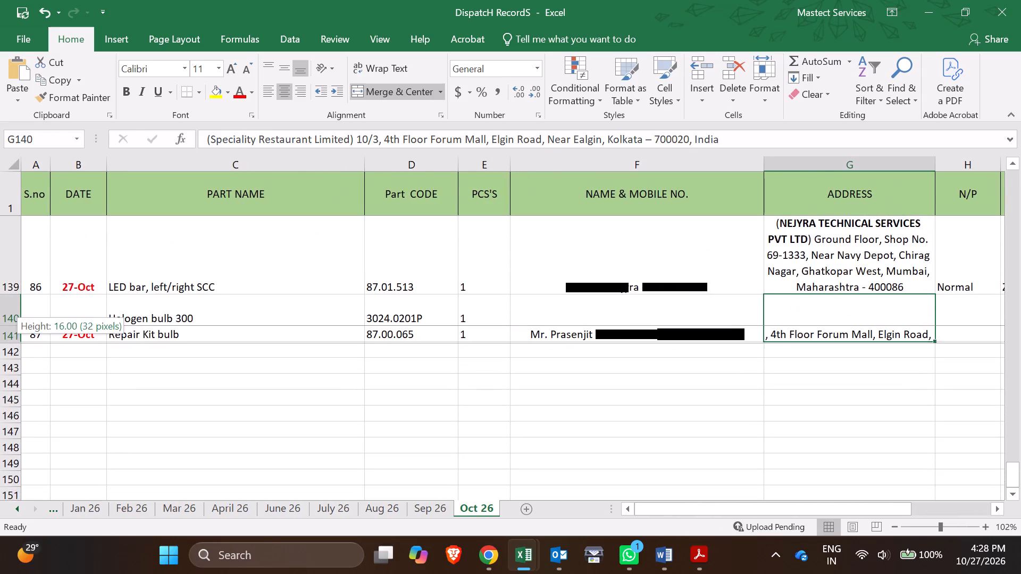
pyautogui.moveTo(17, 344); pyautogui.dragTo(17, 358)
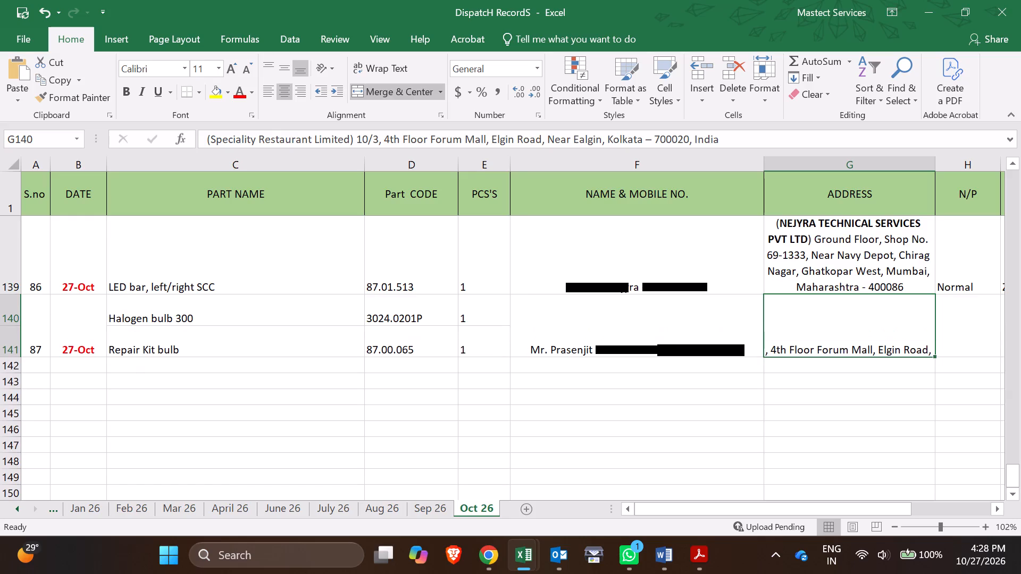
pyautogui.click(633, 307)
pyautogui.hotkey('ctrl', 's')
pyautogui.hotkey('ctrl', 's')
pyautogui.hotkey('ctrl', 's')
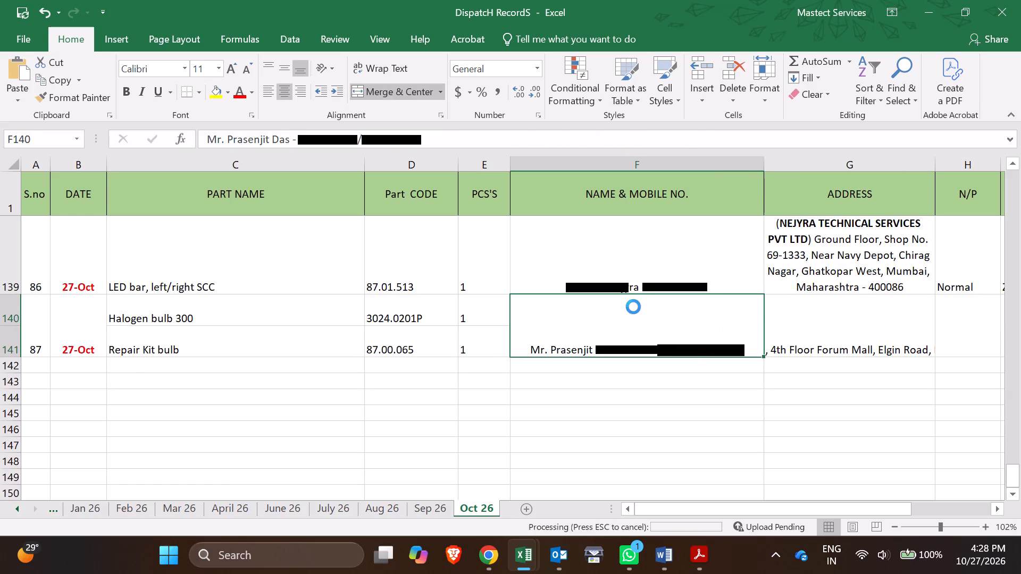
# Turn on text wrapping for entry 87's address cell and save the workbook.
pyautogui.click(794, 309)
pyautogui.click(379, 72)
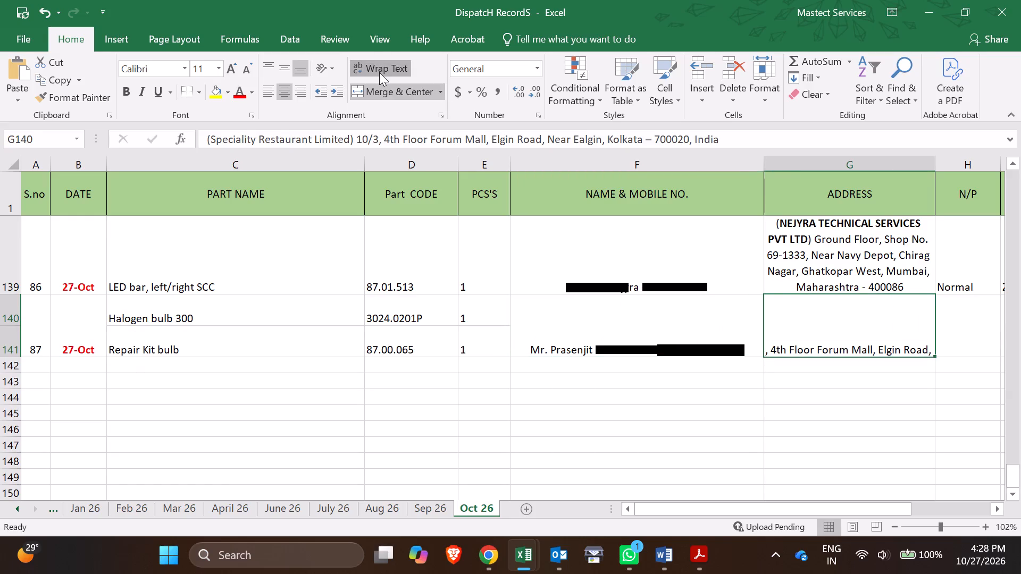
pyautogui.click(566, 311)
pyautogui.hotkey('ctrl', 's')
pyautogui.hotkey('ctrl', 's')
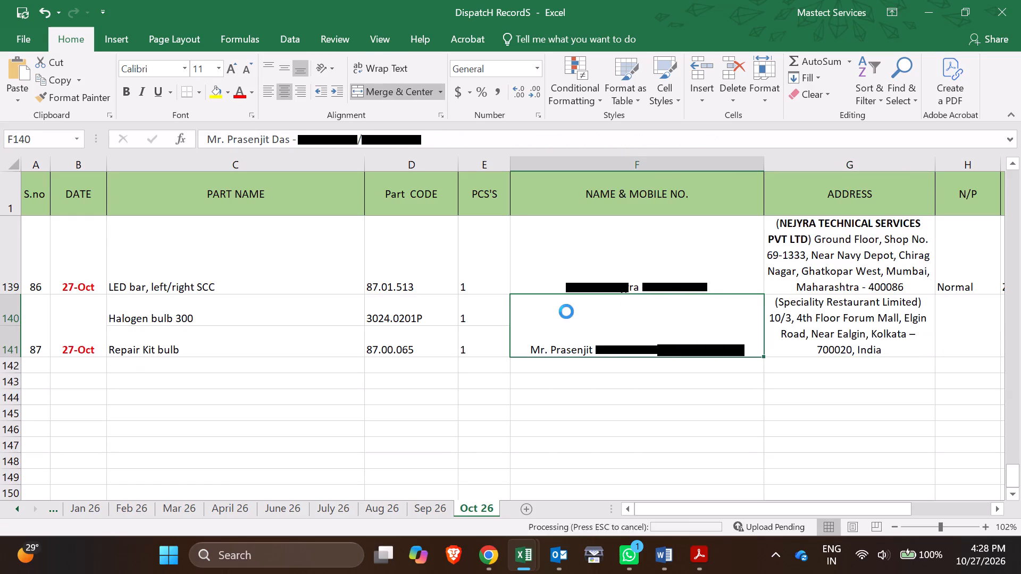
# Make the company name Speciality Restaurant Limited bold inside entry 87's address, and save the workbook.
pyautogui.click(788, 324)
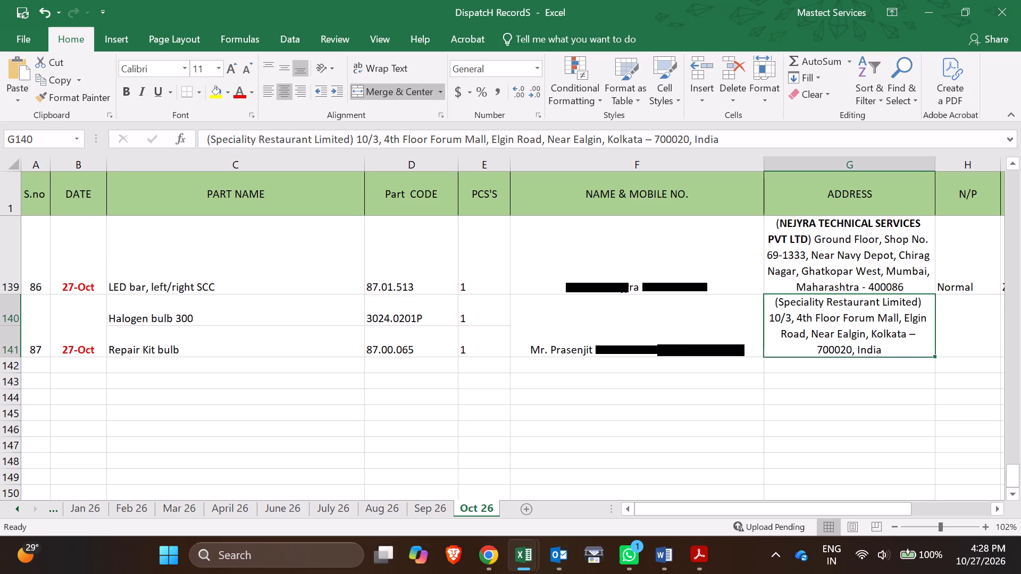
pyautogui.click(213, 138)
pyautogui.hotkey('shift', 'Right')
pyautogui.hotkey('shift', 'Right')
pyautogui.hotkey('shift', 'Right')
pyautogui.hotkey('shift', 'Right')
pyautogui.hotkey('shift', 'Right')
pyautogui.hotkey('shift', 'Right')
pyautogui.hotkey('shift', 'Right')
pyautogui.hotkey('shift', 'Right')
pyautogui.hotkey('shift', 'Right')
pyautogui.hotkey('shift', 'Right')
pyautogui.hotkey('shift', 'Right')
pyautogui.hotkey('shift', 'Right')
pyautogui.hotkey('shift', 'Right')
pyautogui.hotkey('shift', 'Right')
pyautogui.hotkey('shift', 'Right')
pyautogui.hotkey('shift', 'Right')
pyautogui.hotkey('shift', 'Right')
pyautogui.hotkey('shift', 'Right')
pyautogui.hotkey('shift', 'Right')
pyautogui.hotkey('shift', 'Right')
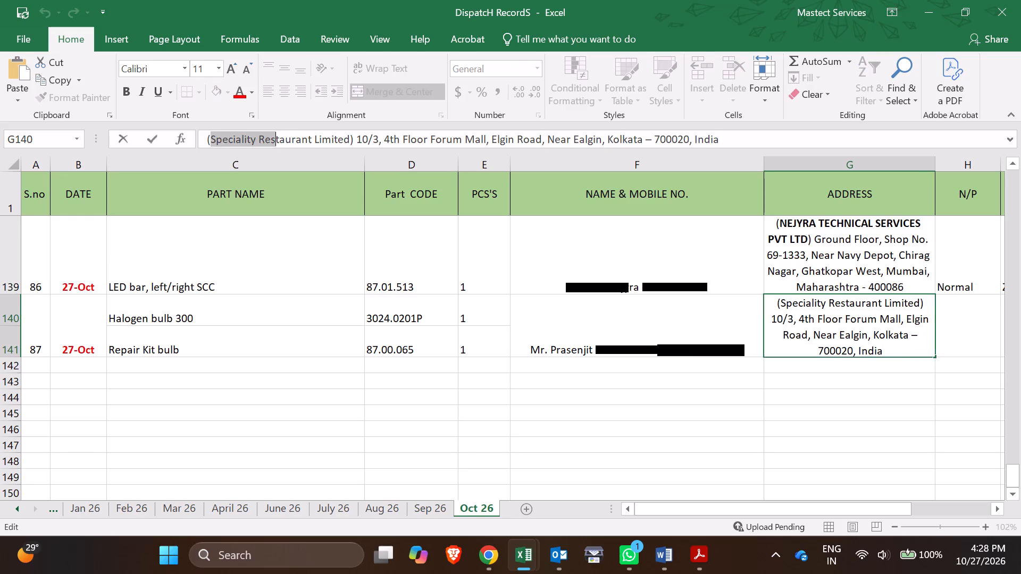
pyautogui.hotkey('shift', 'Right')
pyautogui.hotkey('shift', 'Left')
pyautogui.hotkey('shift', 'Left')
pyautogui.hotkey('shift', 'Right')
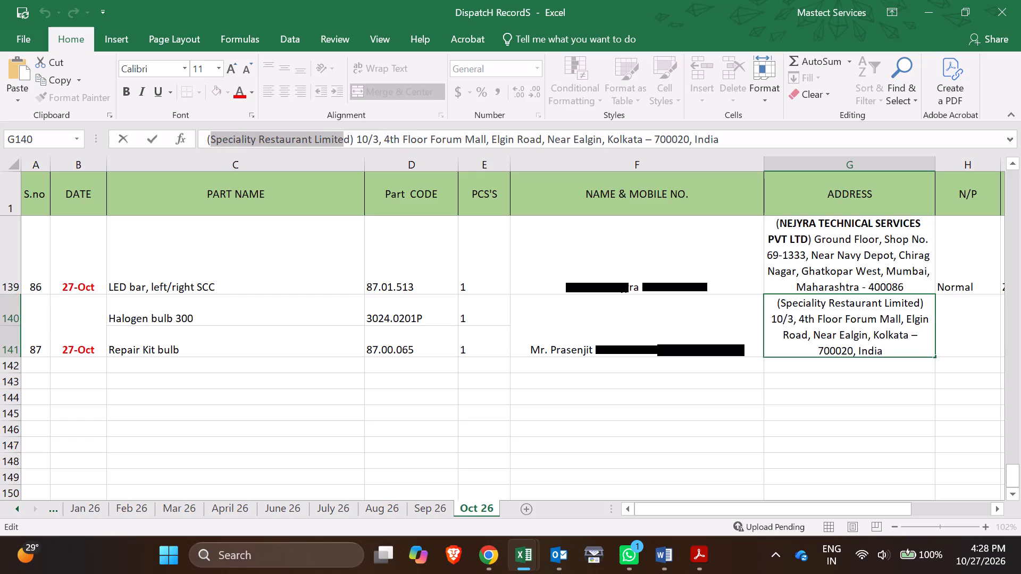
pyautogui.hotkey('ctrl', 'b')
pyautogui.click(643, 328)
pyautogui.hotkey('ctrl', 's')
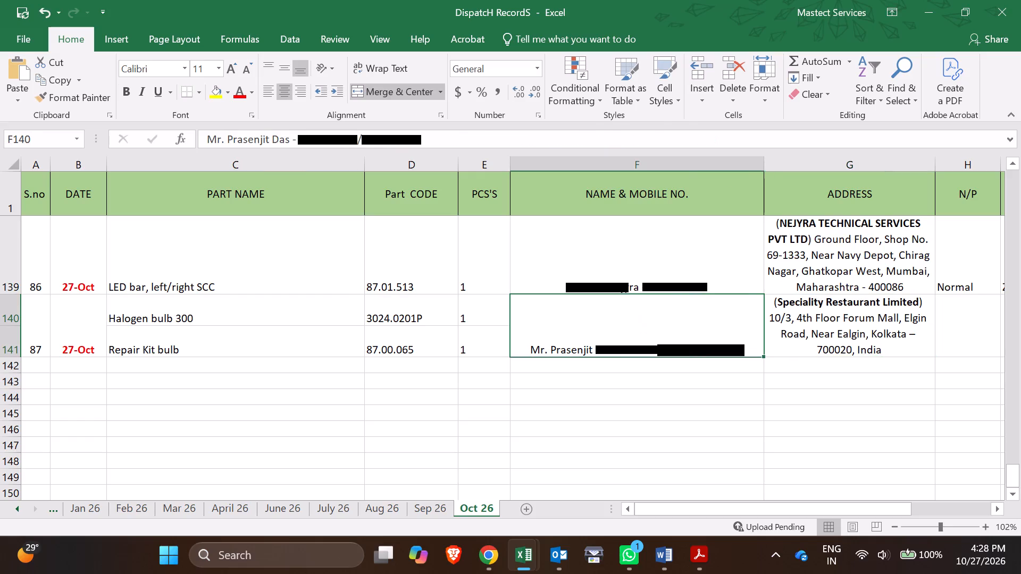
# Enter Normal in the N/P column and Zishan in the Remark column for entry 87.
pyautogui.press('Right')
pyautogui.press('Right')
pyautogui.hotkey('shift', 'n')
pyautogui.press('Return')
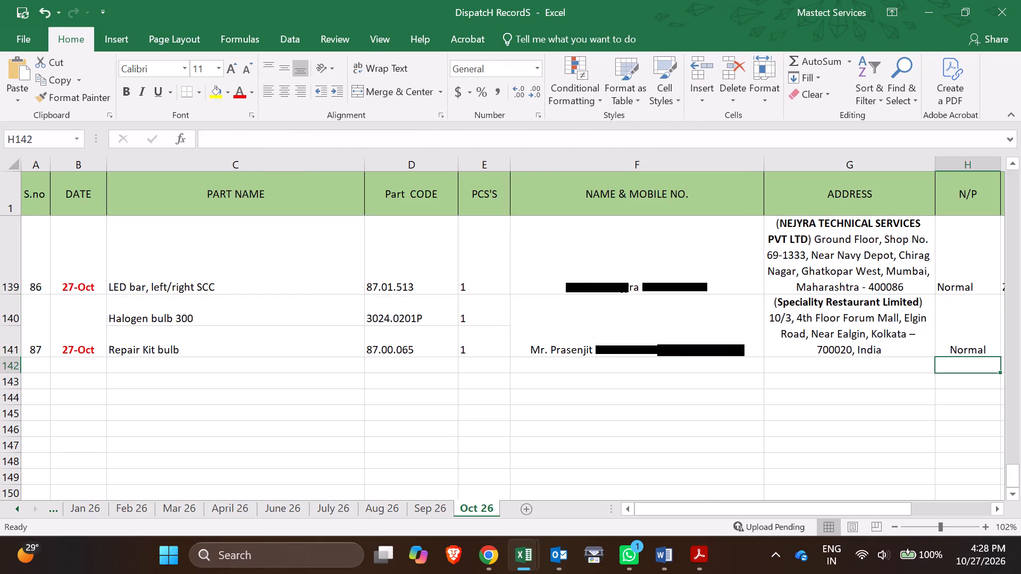
pyautogui.press('Up')
pyautogui.press('Right')
pyautogui.hotkey('shift', 'z')
pyautogui.hotkey('shift', 'Return')
pyautogui.press('Down')
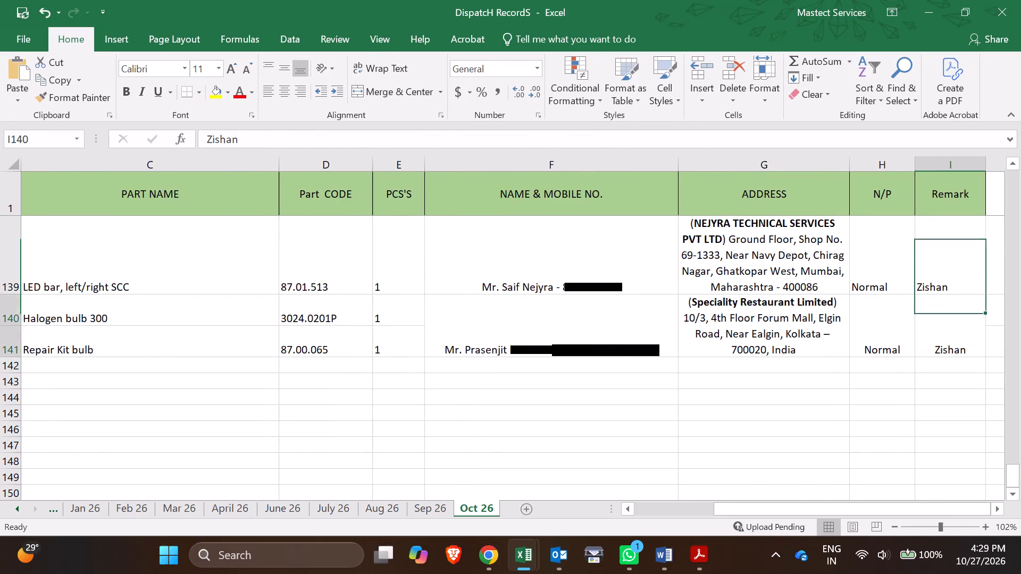
# Left-align entry 87's N/P and Remark cells and save the workbook.
pyautogui.press('Left')
pyautogui.hotkey('shift', 'Right')
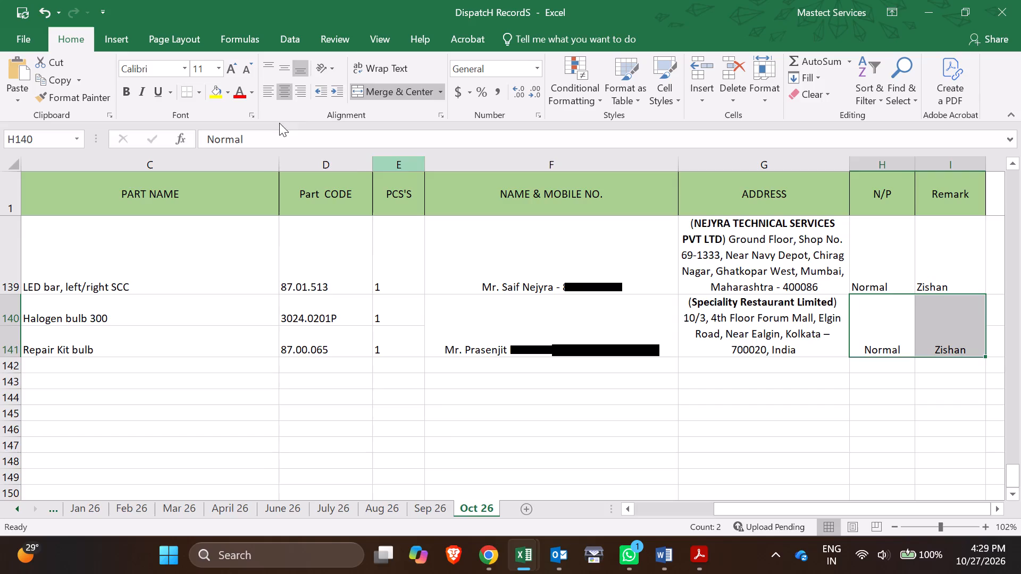
pyautogui.click(268, 93)
pyautogui.click(526, 294)
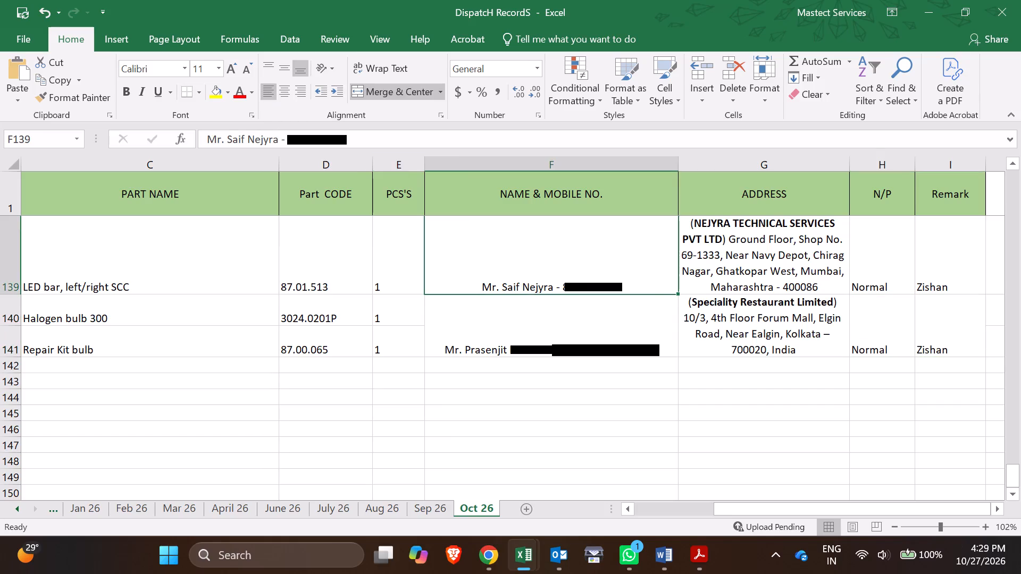
pyautogui.hotkey('ctrl', 's')
pyautogui.hotkey('ctrl', 's')
pyautogui.hscroll(5, 526, 294)
pyautogui.click(147, 330)
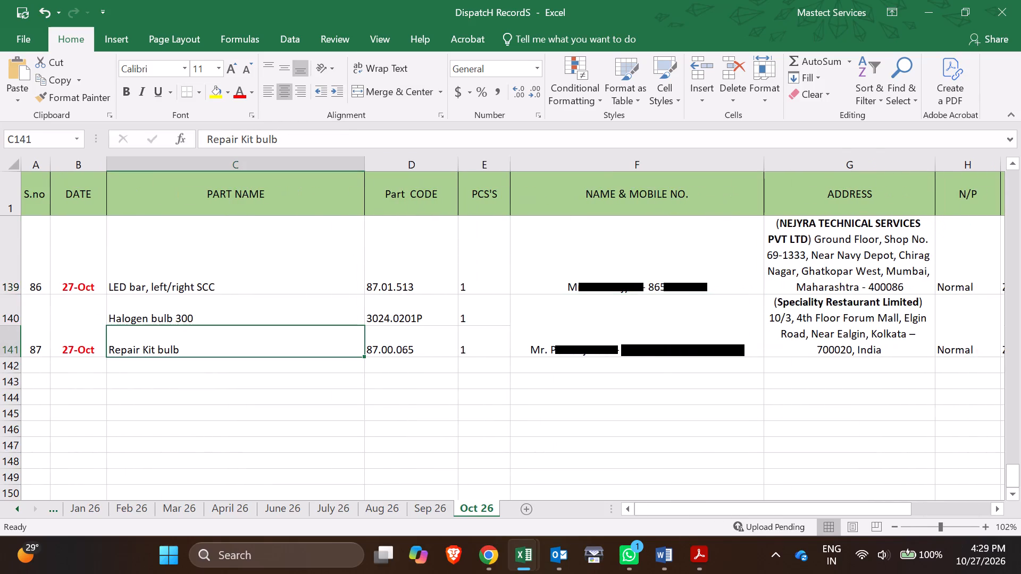
pyautogui.hotkey('ctrl', 's')
pyautogui.hotkey('ctrl', 's')
# Enter serial number 88 in row 142 below entry 87.
pyautogui.click(34, 364)
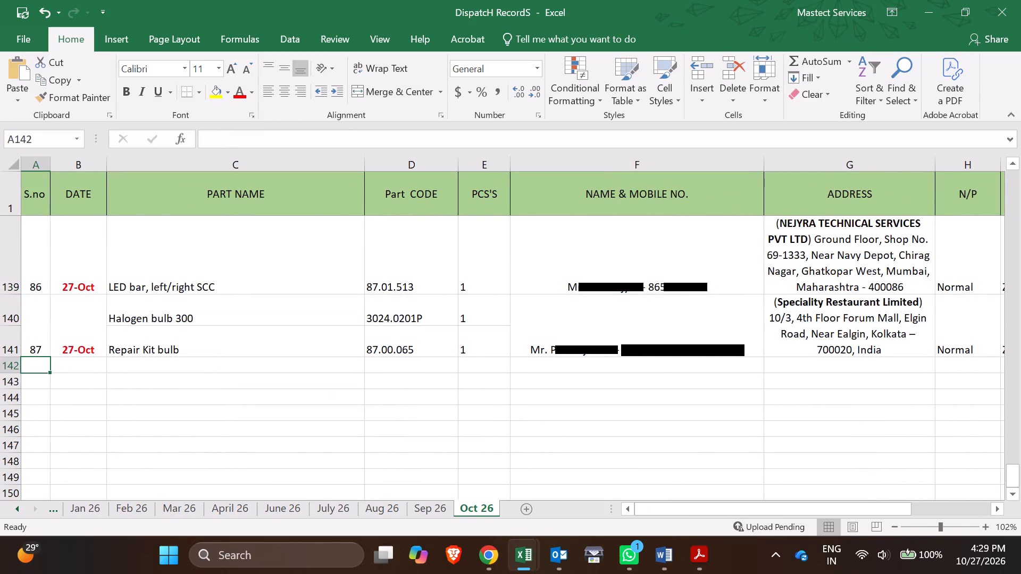
pyautogui.write('88')
pyautogui.press('Return')
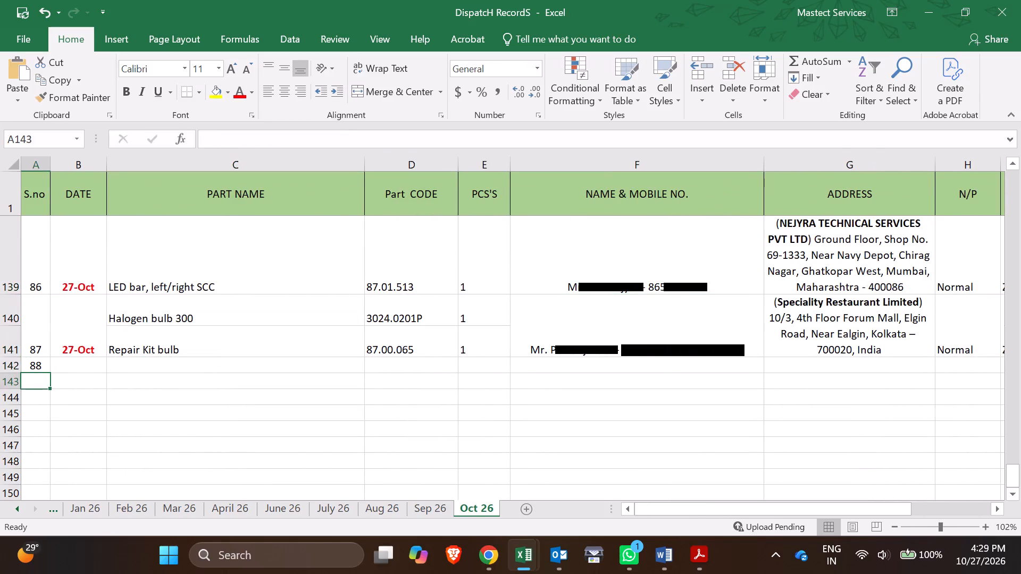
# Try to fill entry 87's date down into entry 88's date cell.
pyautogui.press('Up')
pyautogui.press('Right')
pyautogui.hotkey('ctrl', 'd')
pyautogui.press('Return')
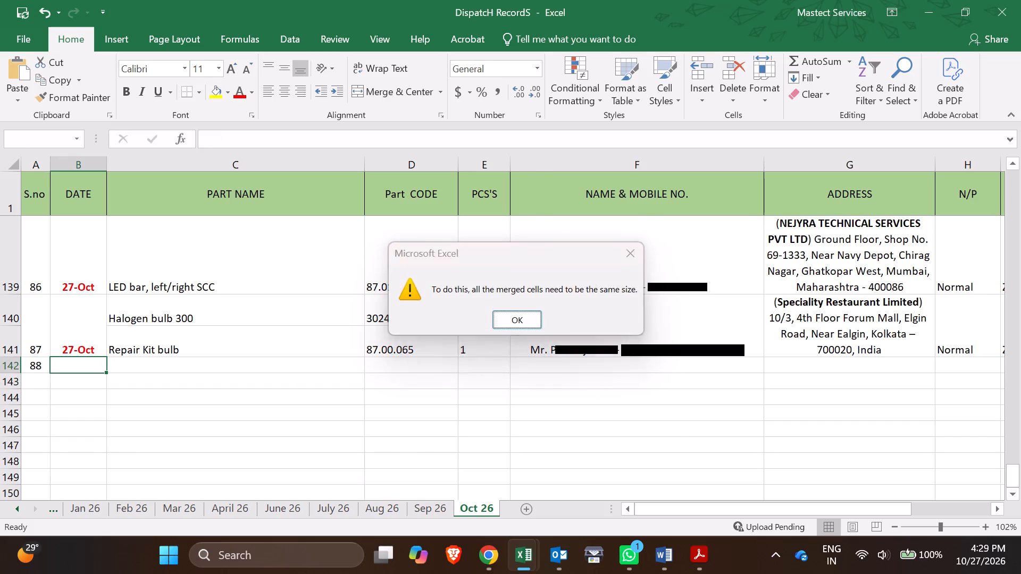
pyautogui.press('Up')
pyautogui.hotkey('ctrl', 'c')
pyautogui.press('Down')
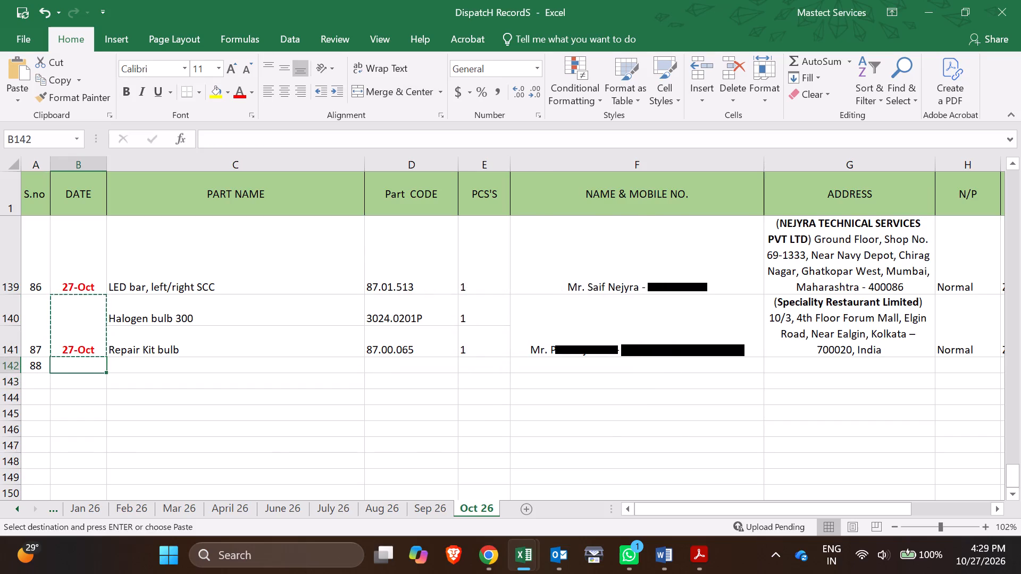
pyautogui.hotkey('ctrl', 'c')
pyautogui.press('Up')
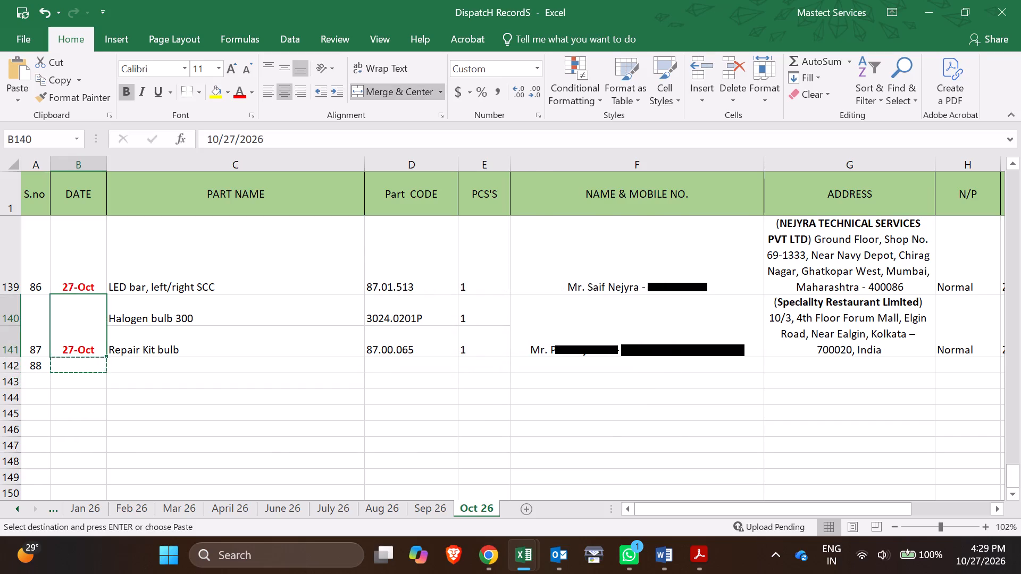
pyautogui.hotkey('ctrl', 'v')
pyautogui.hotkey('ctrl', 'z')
# Copy entry 87's 27-Oct date into entry 88's date cell in row 142 and save.
pyautogui.hotkey('ctrl', 'c')
pyautogui.press('Down')
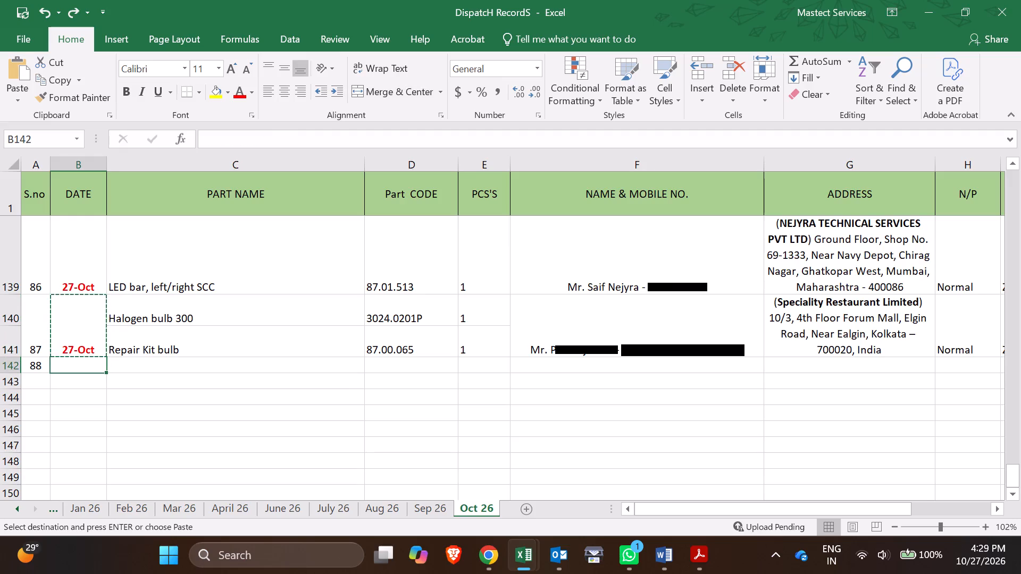
pyautogui.hotkey('ctrl', 'v')
pyautogui.hotkey('ctrl', 's')
pyautogui.press('Return')
pyautogui.press('Up')
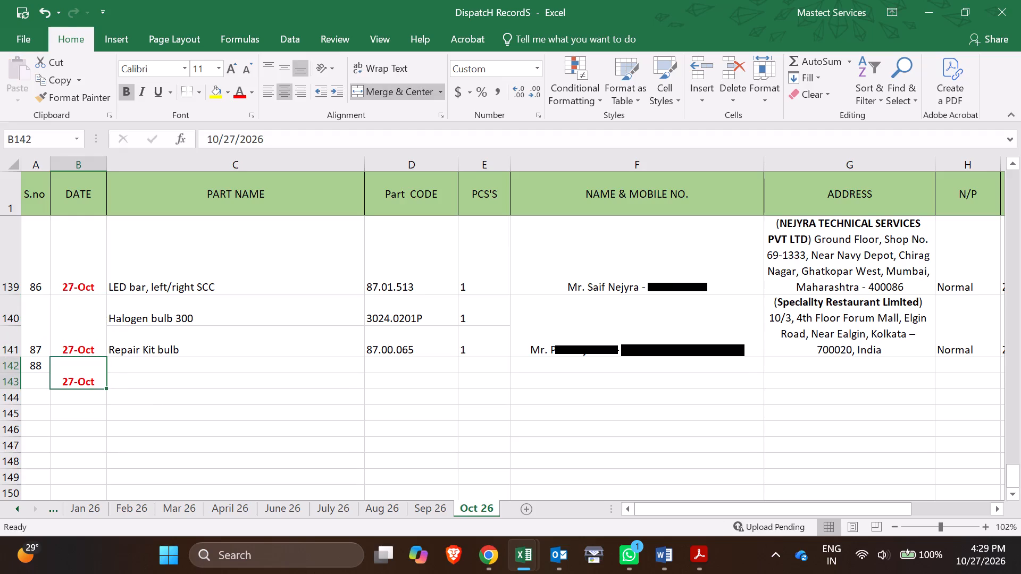
# Unmerge the pasted date cell across rows 142 and 143, center the 27-Oct date, and save.
pyautogui.click(410, 91)
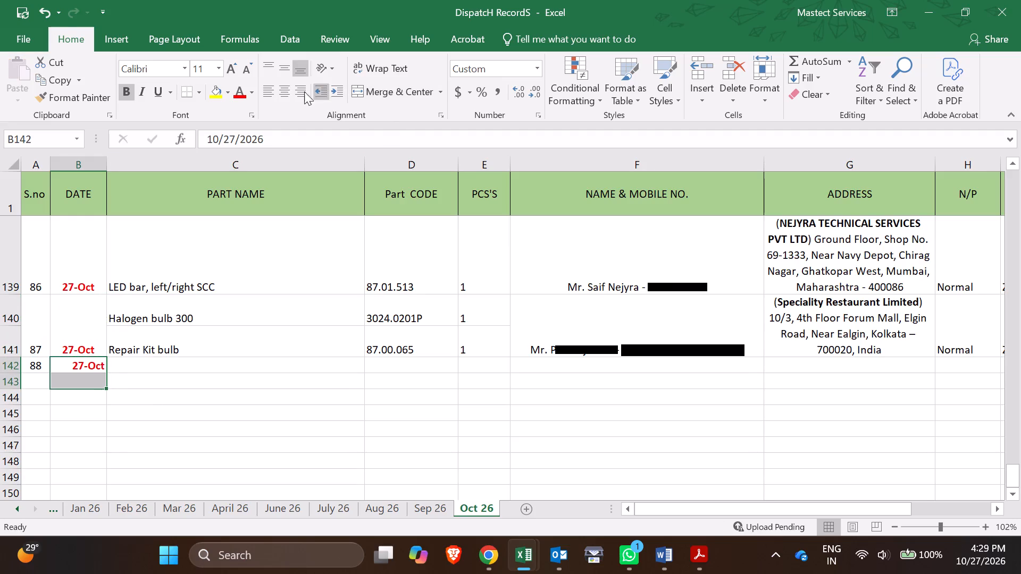
pyautogui.click(283, 90)
pyautogui.press('Right')
pyautogui.press('Up')
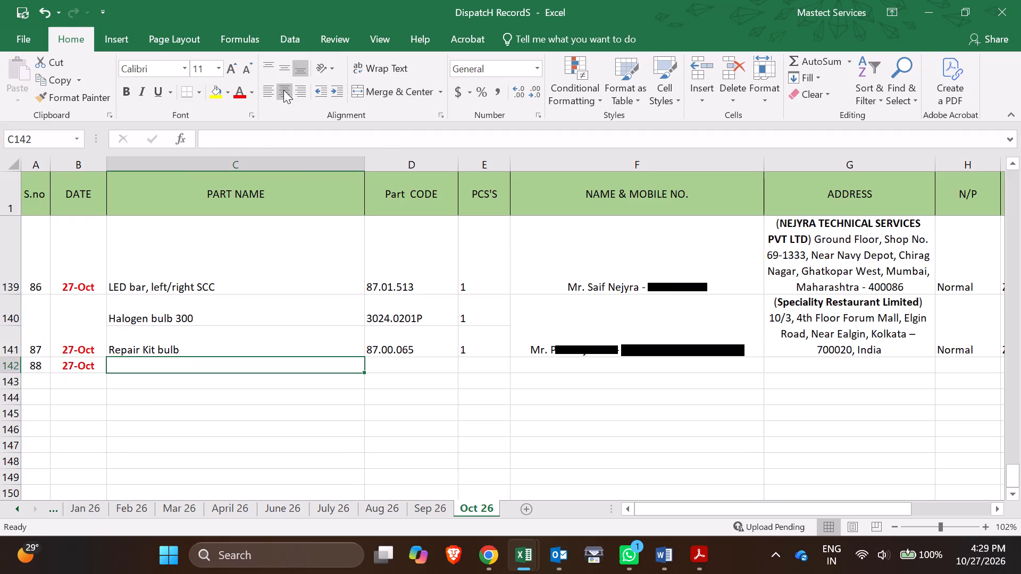
pyautogui.hotkey('ctrl', 's')
pyautogui.hotkey('ctrl', 's')
# Enter the part names Air inlet filter in row 142 and Drain Hose steam generator in row 143 for entry 88.
pyautogui.write('Air')
pyautogui.press('space')
pyautogui.write('inle')
pyautogui.press('Return')
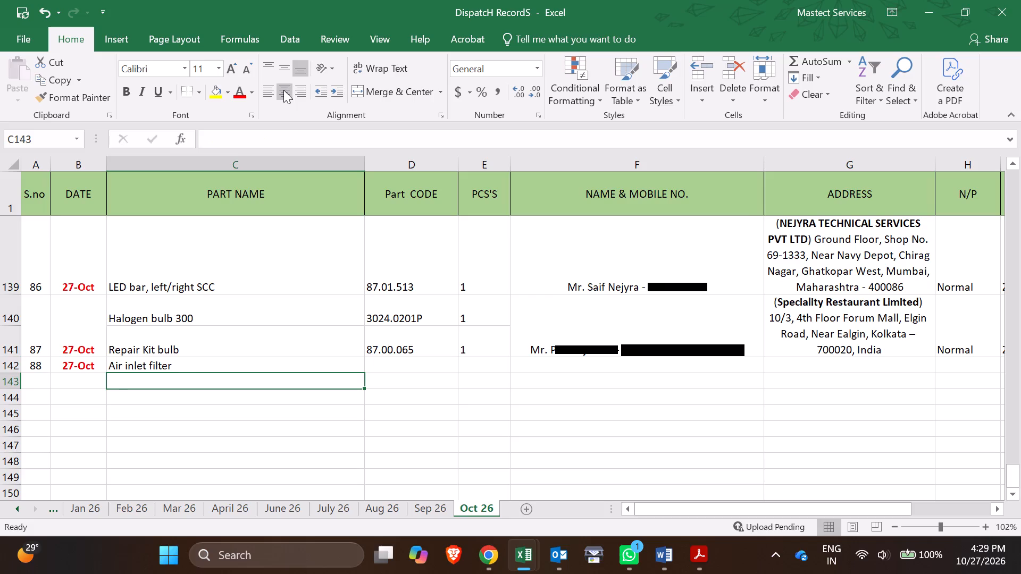
pyautogui.hotkey('shift', 'd')
pyautogui.write('rain')
pyautogui.press('space')
pyautogui.write('hose')
pyautogui.press('space')
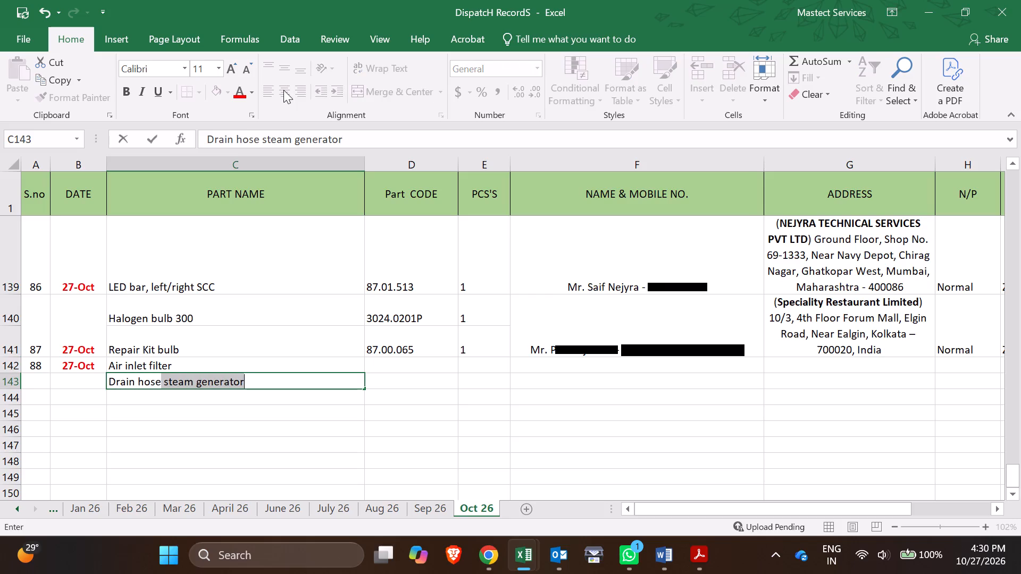
pyautogui.press('Return')
pyautogui.press('Up')
pyautogui.press('Up')
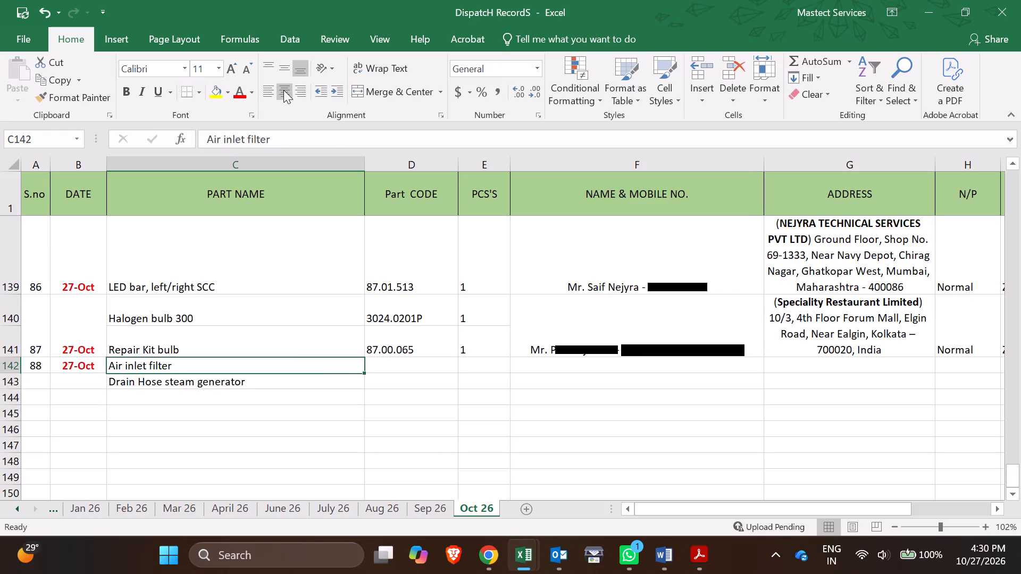
# Enter part code 44.01.221 for the Drain Hose steam generator in row 143.
pyautogui.press('Right')
pyautogui.press('Down')
pyautogui.write('44.')
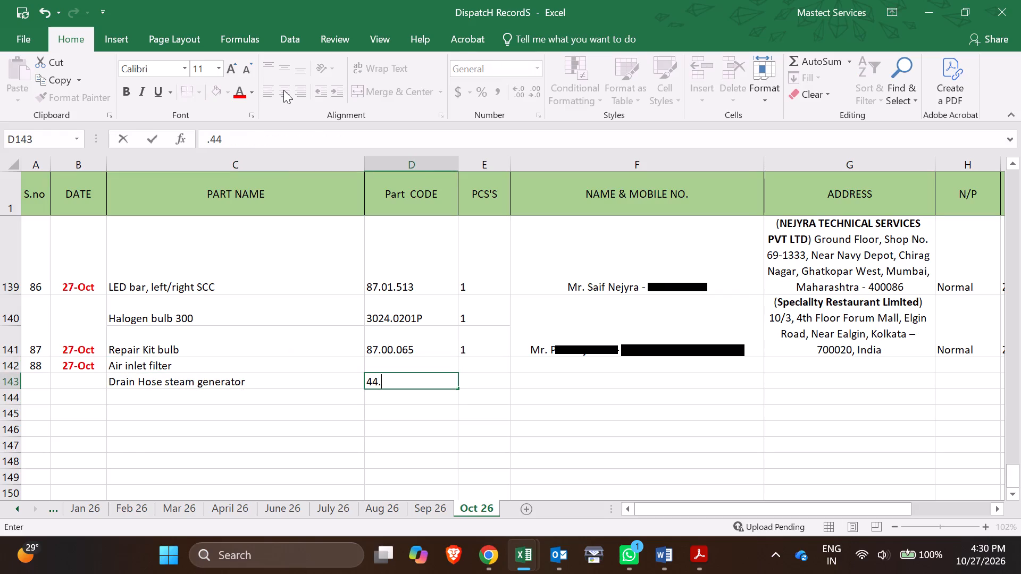
pyautogui.write('01.')
pyautogui.write('221')
pyautogui.press('Return')
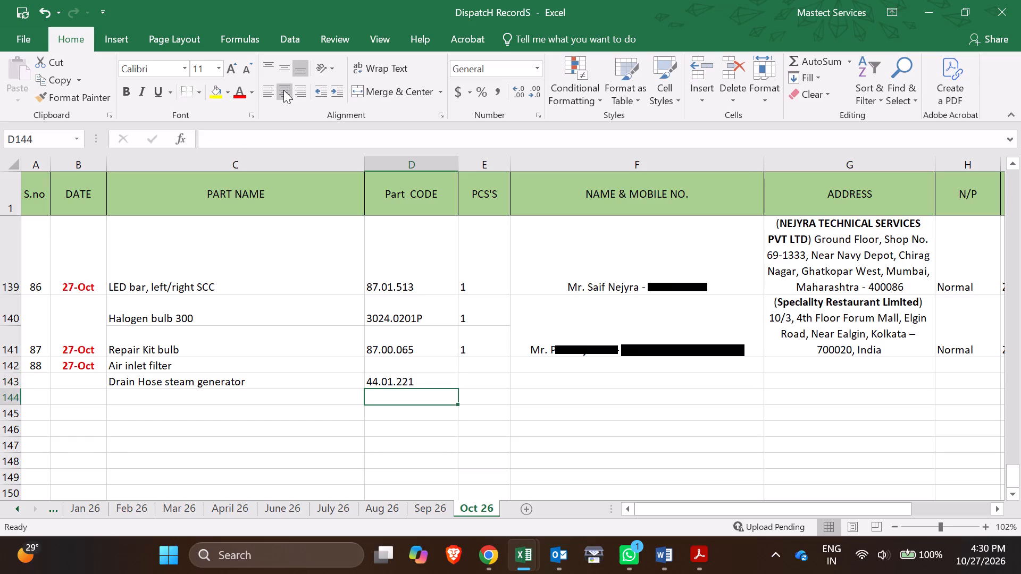
# Save the workbook and enter part code 40.02.684P for the Air inlet filter in row 142.
pyautogui.press('Up')
pyautogui.press('Up')
pyautogui.hotkey('ctrl', 's')
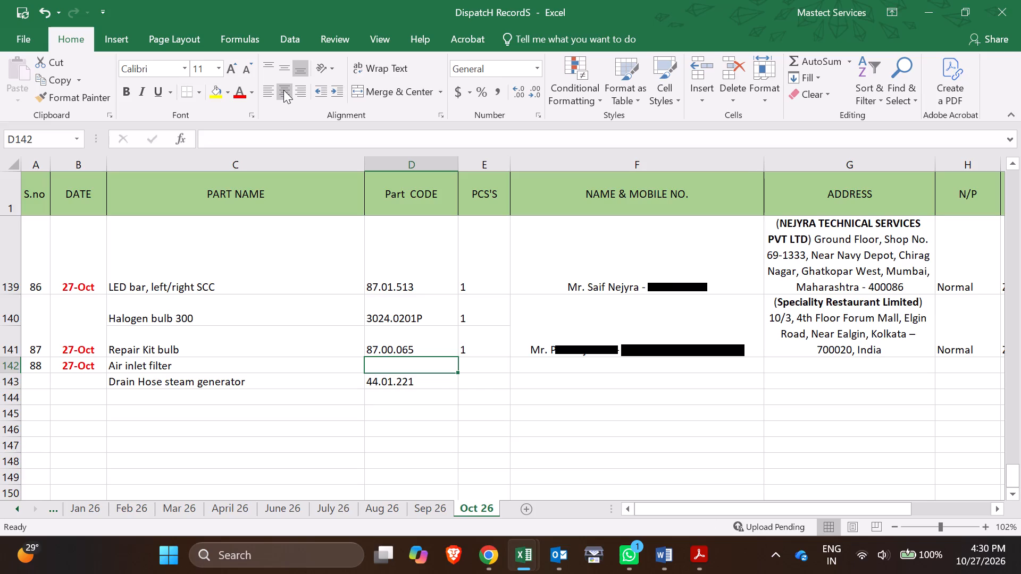
pyautogui.write('40.')
pyautogui.write('02.')
pyautogui.write('684P')
pyautogui.press('Return')
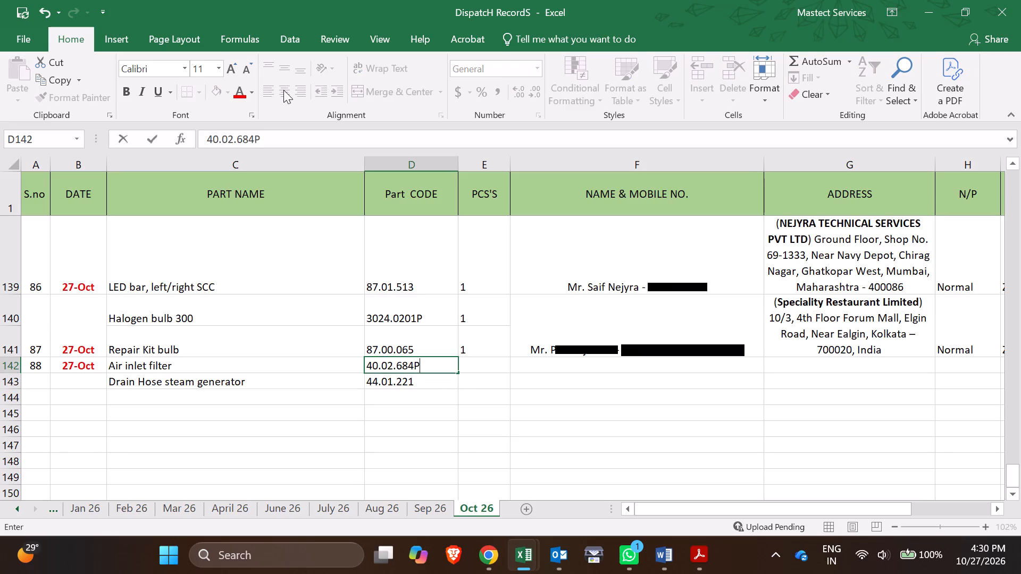
# Enter a quantity of 1 for both the Air inlet filter and the Drain Hose steam generator in rows 142 and 143.
pyautogui.press('Up')
pyautogui.press('Right')
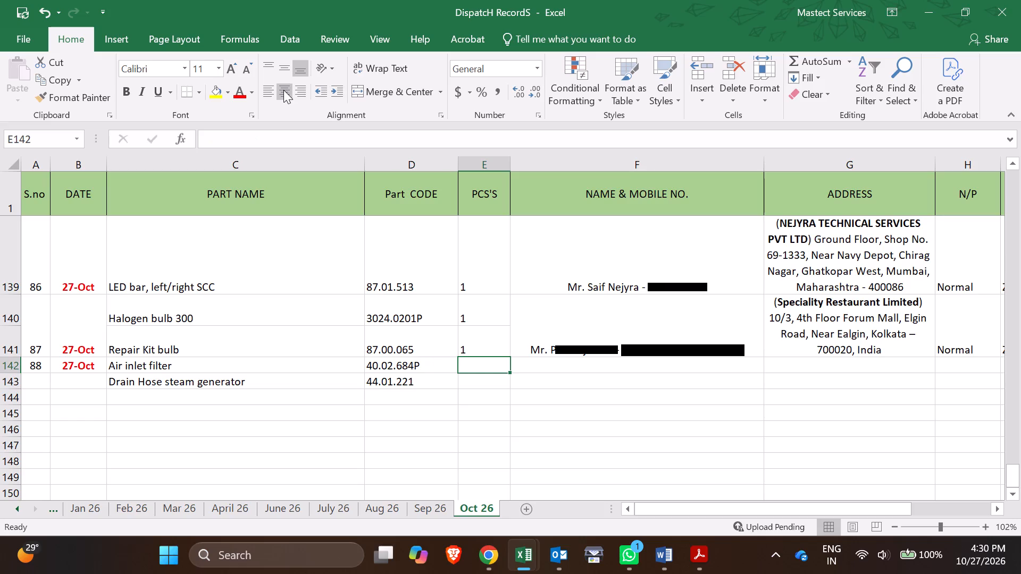
pyautogui.press('1')
pyautogui.press('Return')
pyautogui.press('1')
pyautogui.press('Return')
# Merge and center the name, address, N/P and remark cells of entry 88 across rows 142 and 143.
pyautogui.press('Up')
pyautogui.press('Up')
pyautogui.press('Right')
pyautogui.hotkey('shift', 'Down')
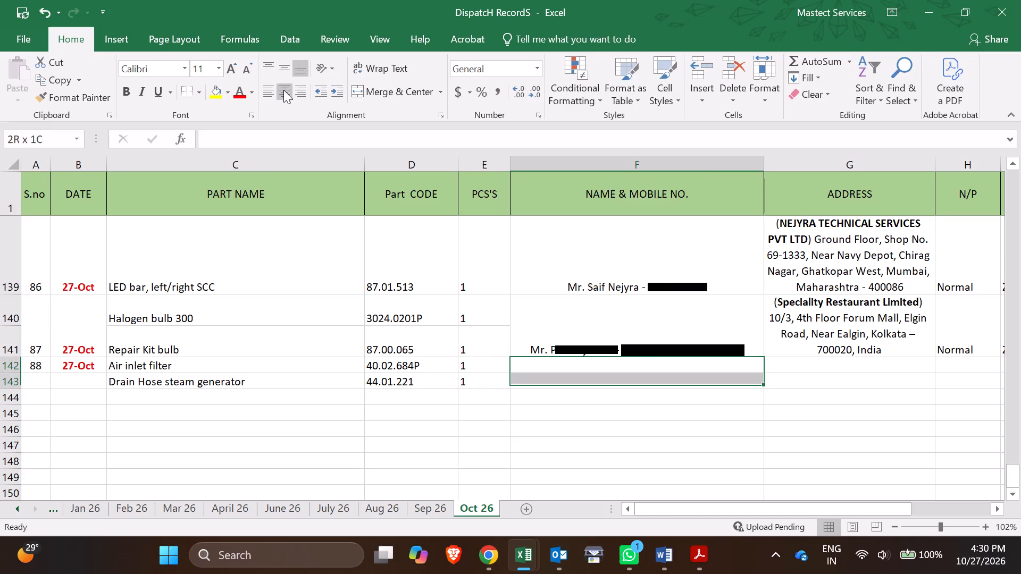
pyautogui.click(384, 94)
pyautogui.press('Right')
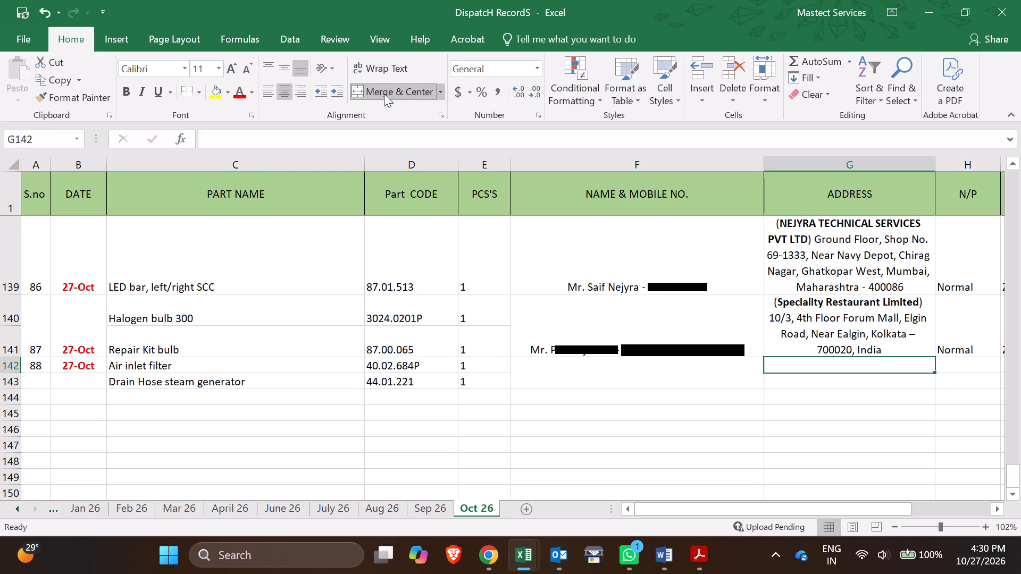
pyautogui.hotkey('shift', 'Down')
pyautogui.click(384, 94)
pyautogui.press('Right')
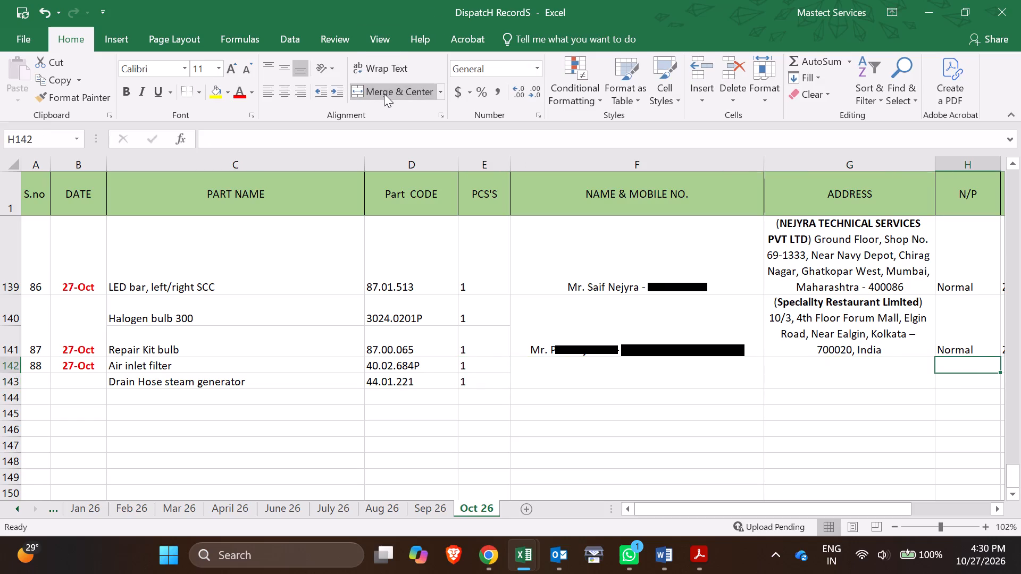
pyautogui.hotkey('shift', 'Down')
pyautogui.click(384, 94)
pyautogui.press('Right')
pyautogui.hotkey('shift', 'Down')
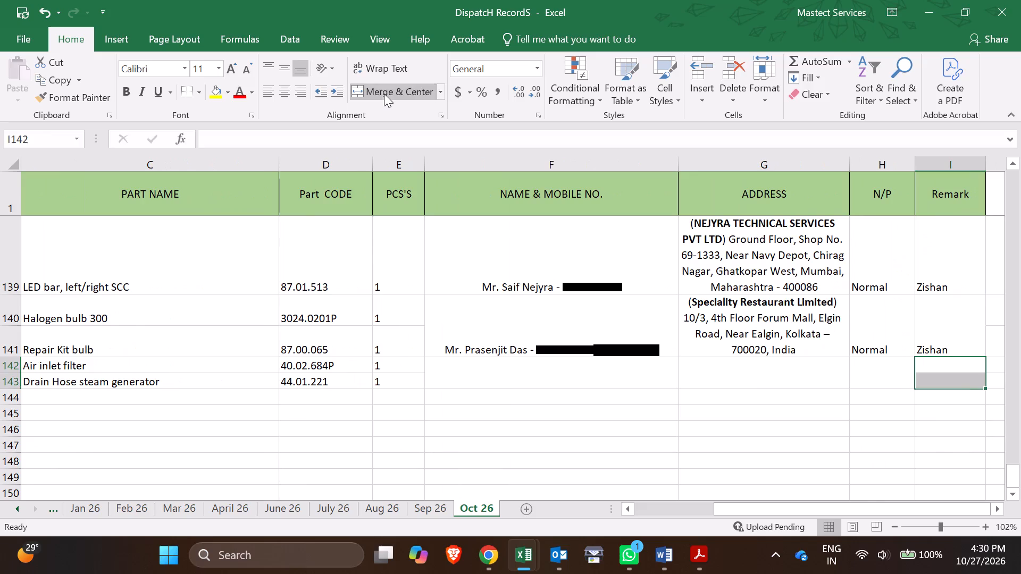
pyautogui.click(384, 94)
# Merge and center the date and serial number cells of entry 88 across rows 142 and 143, and save the workbook.
pyautogui.press('Left')
pyautogui.press('Left')
pyautogui.press('Left')
pyautogui.press('Left')
pyautogui.press('Left')
pyautogui.press('Left')
pyautogui.press('Left')
pyautogui.press('Left')
pyautogui.press('Left')
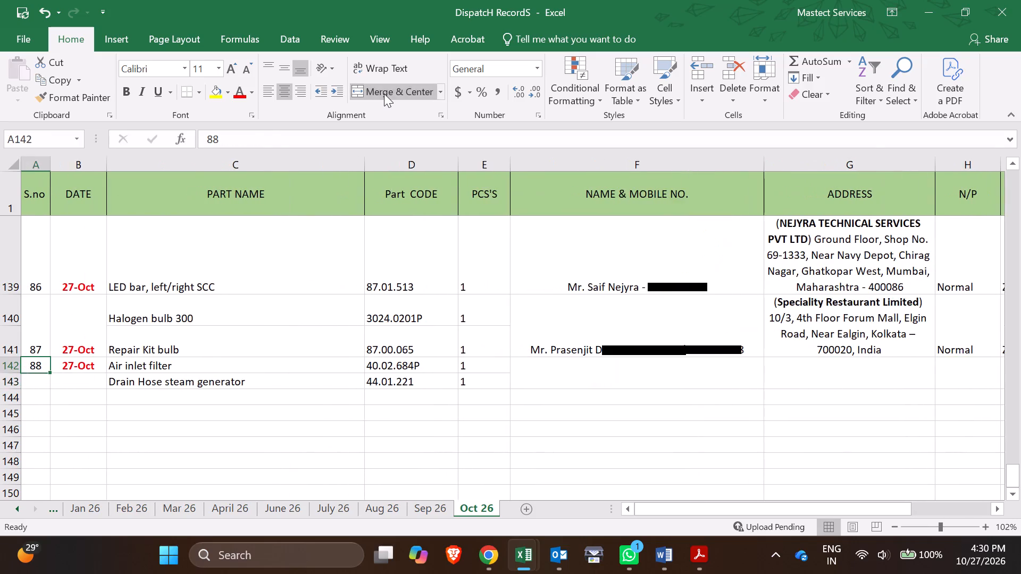
pyautogui.press('Right')
pyautogui.hotkey('shift', 'Down')
pyautogui.click(384, 94)
pyautogui.press('Left')
pyautogui.hotkey('shift', 'Down')
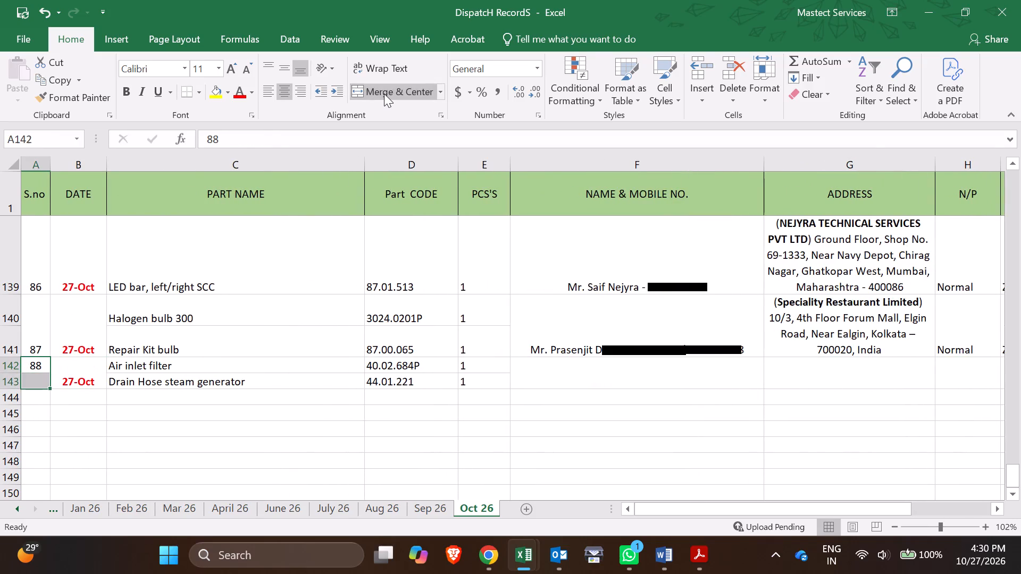
pyautogui.click(384, 94)
pyautogui.hotkey('ctrl', 's')
pyautogui.hotkey('ctrl', 's')
# Select entry 88's merged name and mobile number cell, save the workbook, and switch to the other open window.
pyautogui.press('Right')
pyautogui.press('Right')
pyautogui.press('Right')
pyautogui.press('Right')
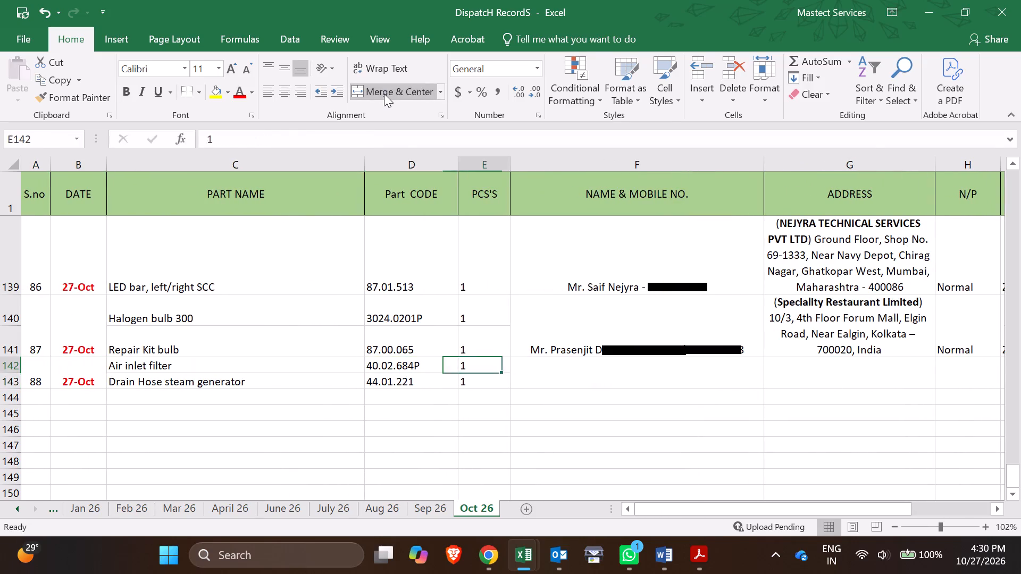
pyautogui.press('Right')
pyautogui.hotkey('ctrl', 's')
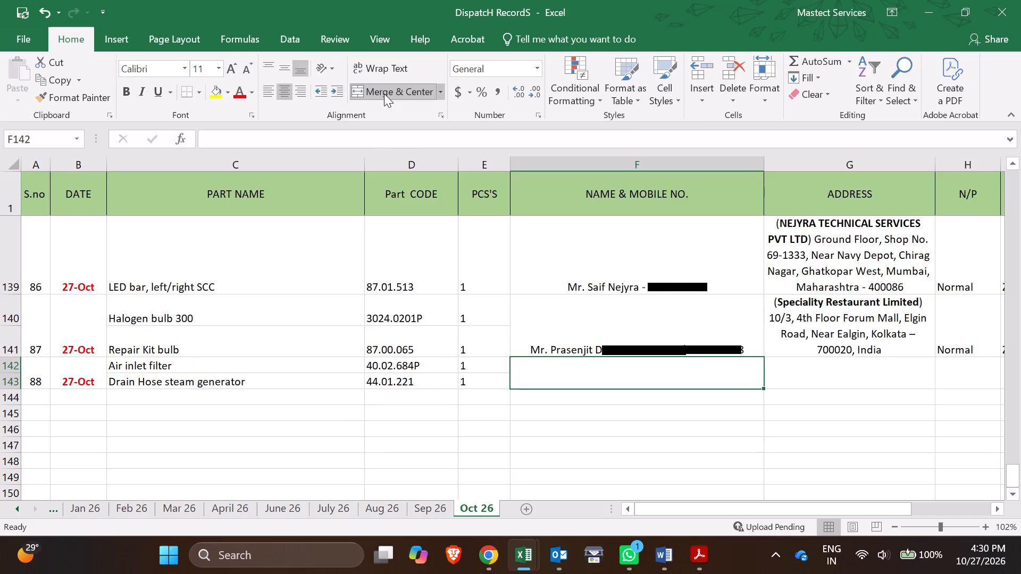
pyautogui.hotkey('alt', 'Tab')
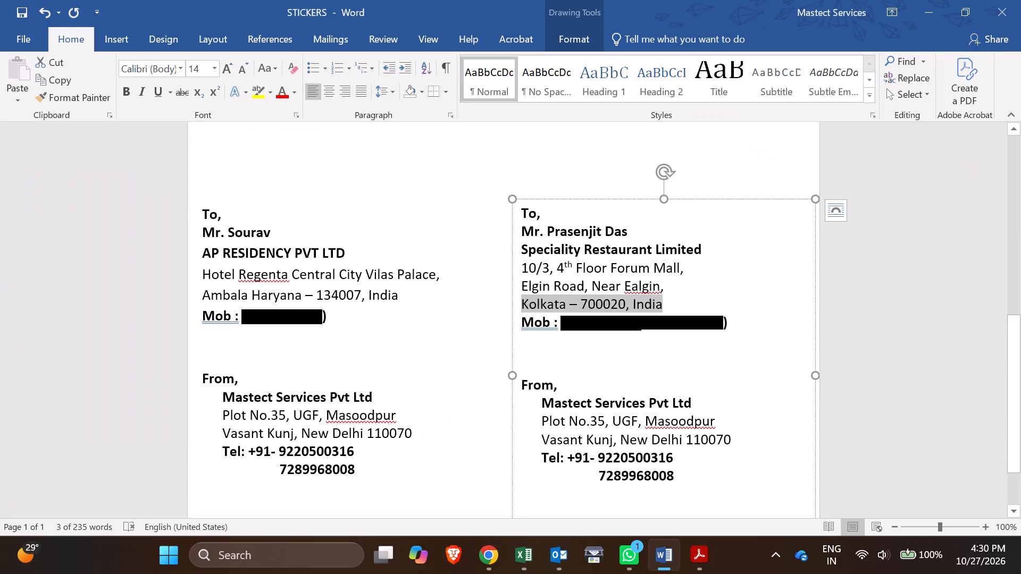
# Copy the recipient's name from the GANAPATI PARKS LIMITED sticker in Word into entry 88's name cell in Excel, followed by " - ".
pyautogui.scroll(5, 275, 232)
pyautogui.click(202, 246)
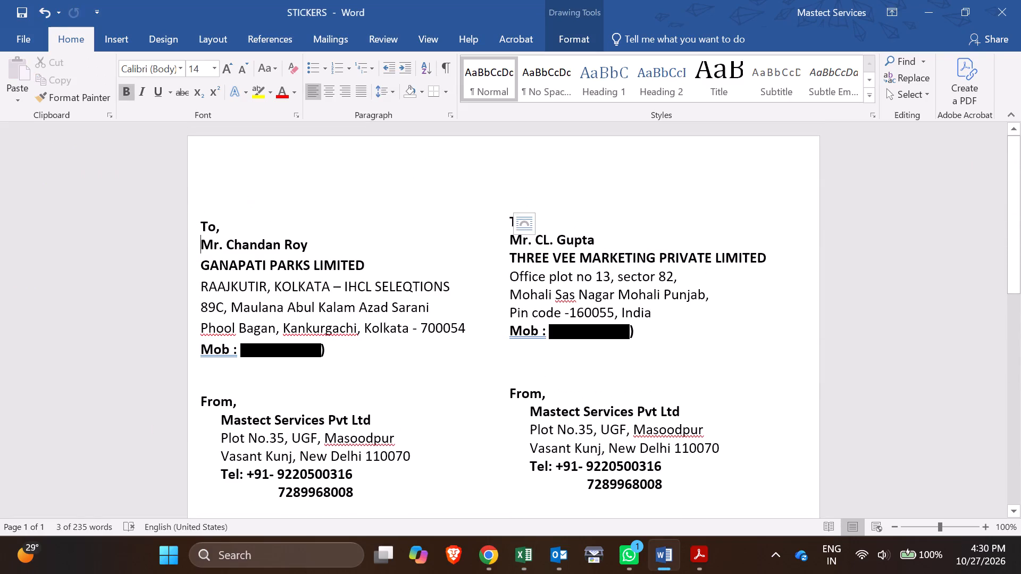
pyautogui.hotkey('shift', 'Down')
pyautogui.hotkey('shift', 'Left')
pyautogui.hotkey('ctrl', 'c')
pyautogui.hotkey('alt', 'Tab')
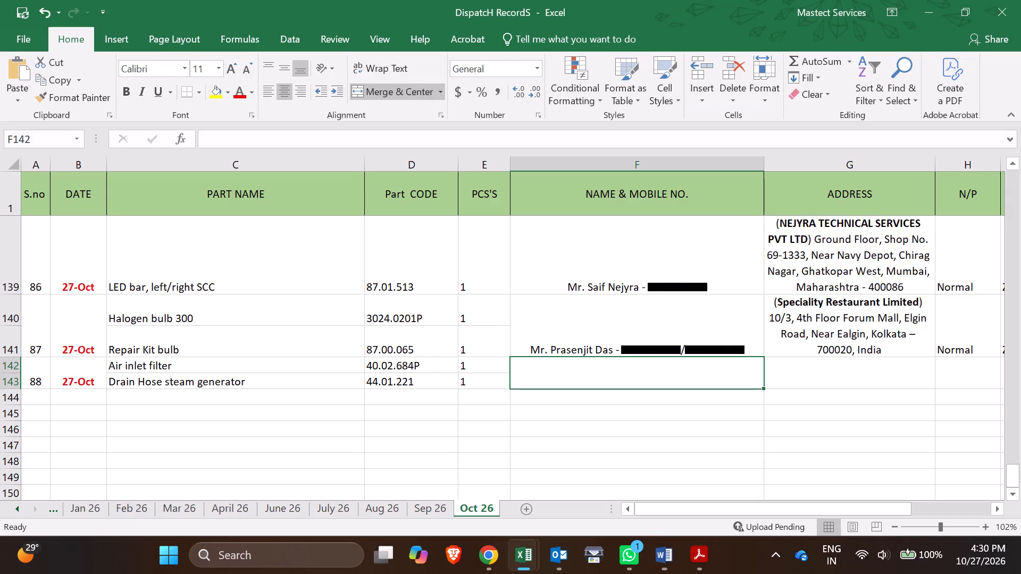
pyautogui.click(292, 137)
pyautogui.hotkey('ctrl', 'v')
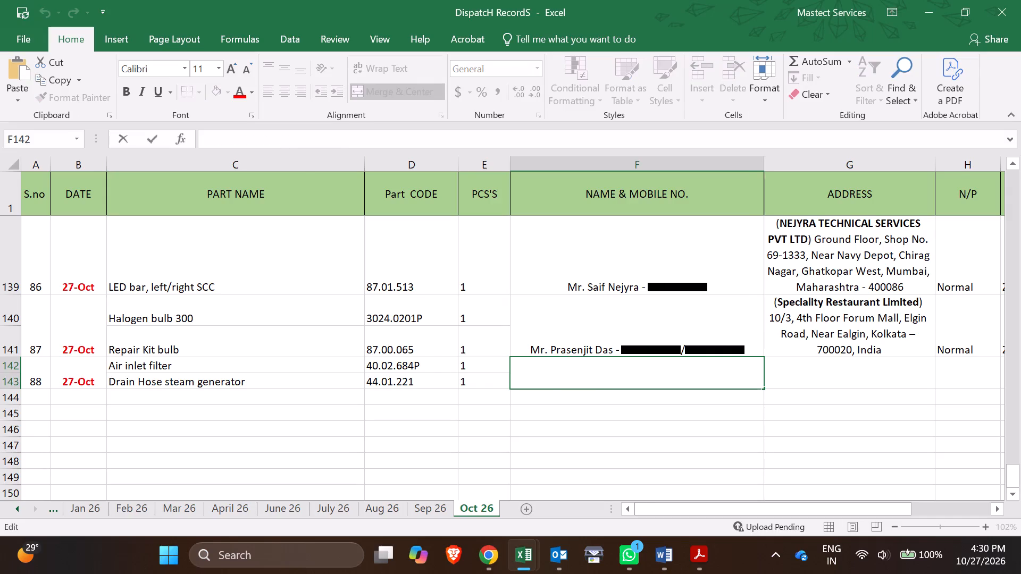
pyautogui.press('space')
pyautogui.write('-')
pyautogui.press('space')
# Append the mobile number from the GANAPATI PARKS LIMITED sticker in Word to entry 88's name cell in Excel, and save the workbook.
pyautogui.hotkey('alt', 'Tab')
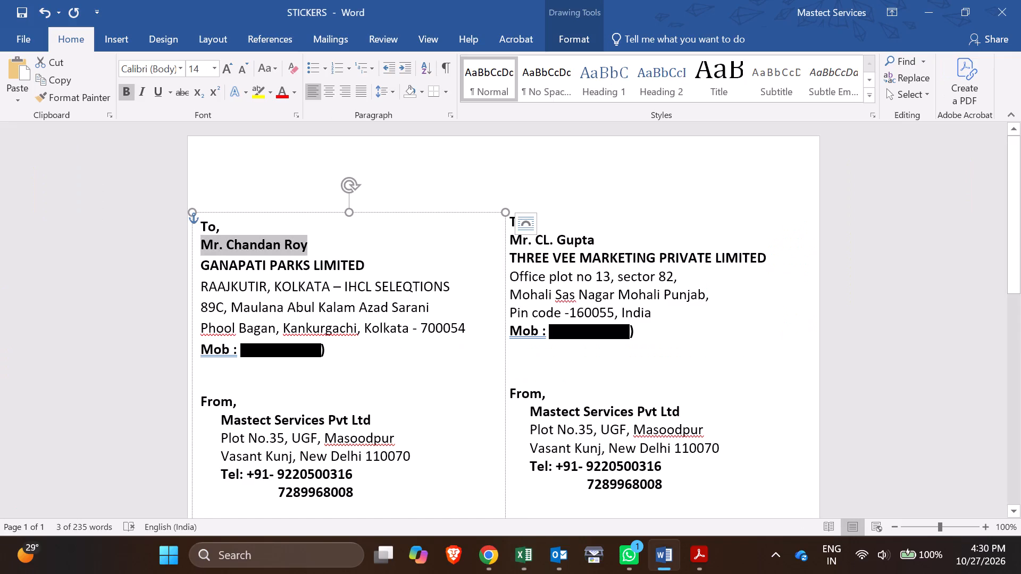
pyautogui.doubleClick(298, 346)
pyautogui.hotkey('ctrl', 'c')
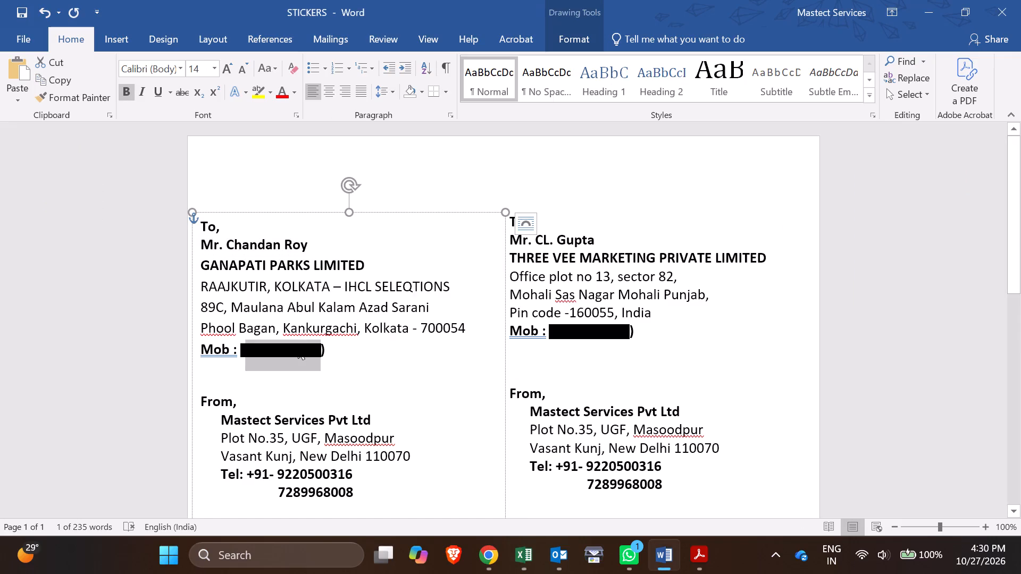
pyautogui.hotkey('alt', 'Tab')
pyautogui.hotkey('ctrl', 'v')
pyautogui.press('Return')
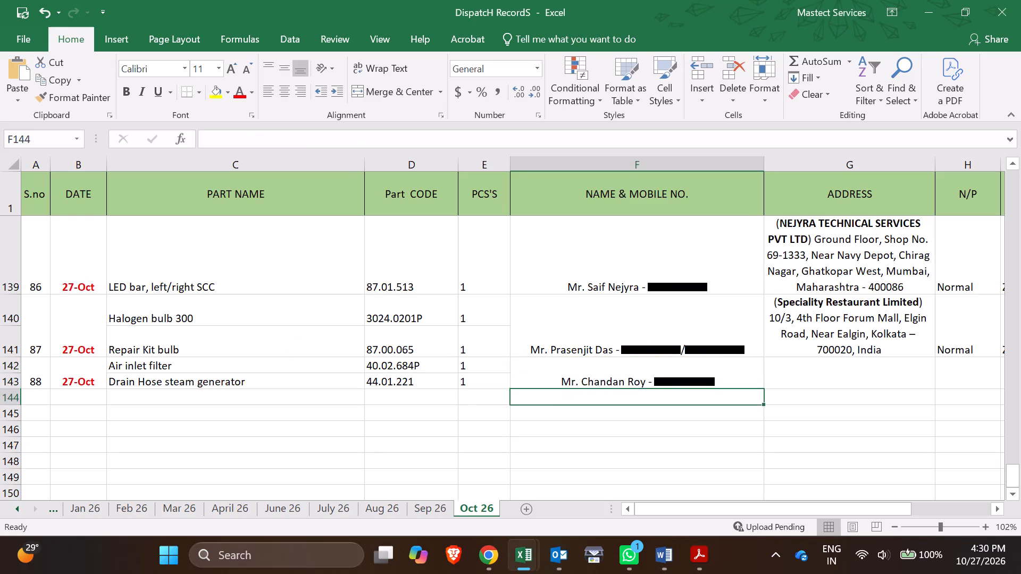
pyautogui.press('Up')
pyautogui.press('Right')
pyautogui.hotkey('ctrl', 's')
# Copy the company name GANAPATI PARKS LIMITED from the Word sticker into entry 88's merged address cell in Excel.
pyautogui.hotkey('alt', 'Tab')
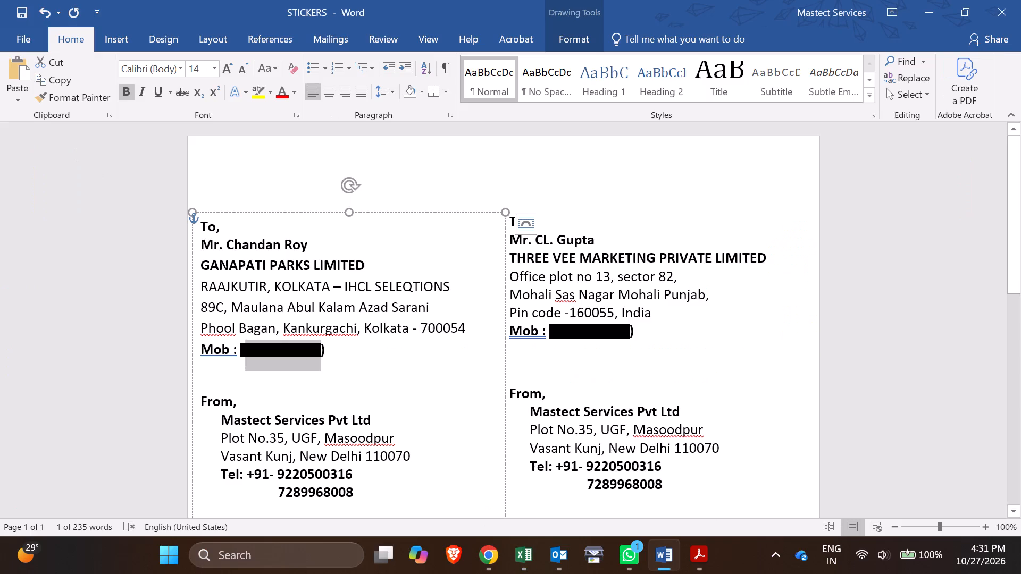
pyautogui.click(203, 269)
pyautogui.hotkey('shift', 'Down')
pyautogui.hotkey('shift', 'Left')
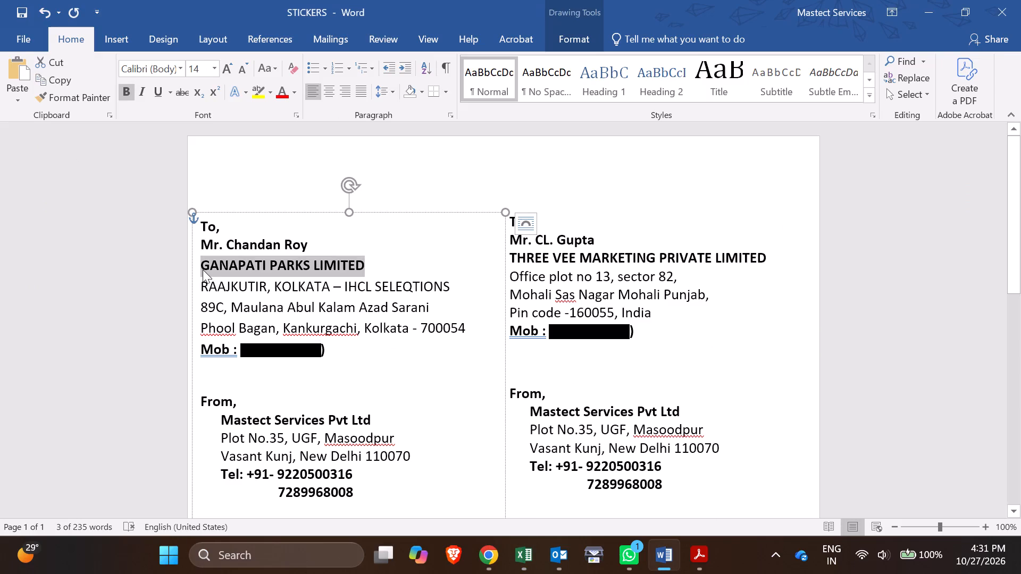
pyautogui.hotkey('ctrl', 'c')
pyautogui.hotkey('alt', 'Tab')
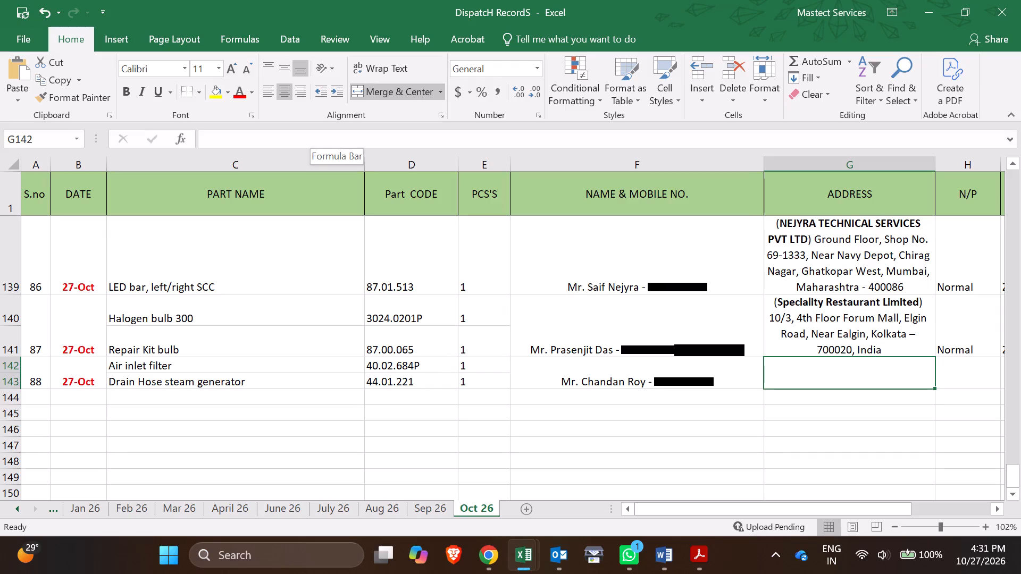
pyautogui.click(320, 138)
pyautogui.hotkey('ctrl', 'v')
# Enclose GANAPATI PARKS LIMITED in parentheses in entry 88's address cell and add a space after the closing parenthesis.
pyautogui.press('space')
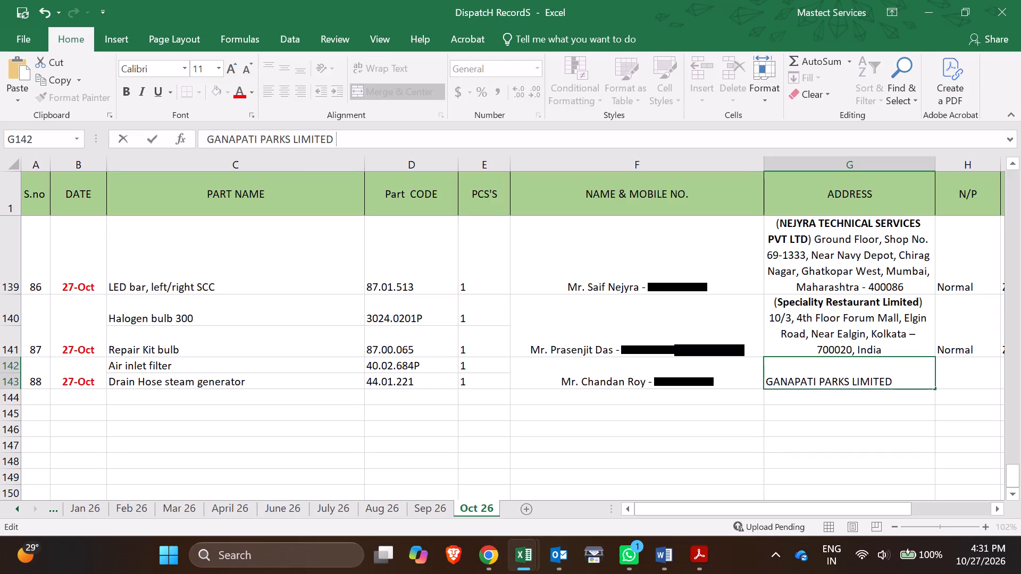
pyautogui.press('BackSpace')
pyautogui.hotkey('shift', ')')
pyautogui.press('Left')
pyautogui.press('Left')
pyautogui.press('Left')
pyautogui.press('Left')
pyautogui.press('Left')
pyautogui.press('Left')
pyautogui.press('Left')
pyautogui.press('Left')
pyautogui.press('Left')
pyautogui.press('Left')
pyautogui.press('Left')
pyautogui.press('Left')
pyautogui.press('Left')
pyautogui.press('Left')
pyautogui.press('Left')
pyautogui.press('Left')
pyautogui.press('Left')
pyautogui.press('Left')
pyautogui.press('Left')
pyautogui.press('Left')
pyautogui.press('Left')
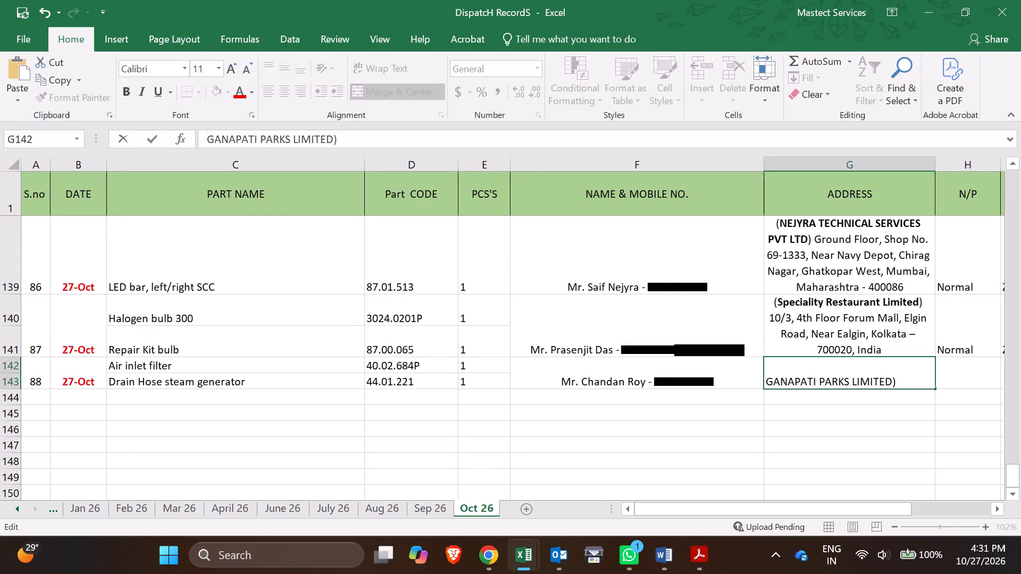
pyautogui.hotkey('shift', '(')
pyautogui.press('Right')
pyautogui.press('Right')
pyautogui.press('Right')
pyautogui.press('Right')
pyautogui.press('Right')
pyautogui.press('Right')
pyautogui.press('Right')
pyautogui.press('Right')
pyautogui.press('Right')
pyautogui.press('Right')
pyautogui.press('Right')
pyautogui.press('Right')
pyautogui.press('Right')
pyautogui.press('Right')
pyautogui.press('Right')
pyautogui.press('Right')
pyautogui.press('Right')
pyautogui.press('Right')
pyautogui.press('Right')
pyautogui.press('Right')
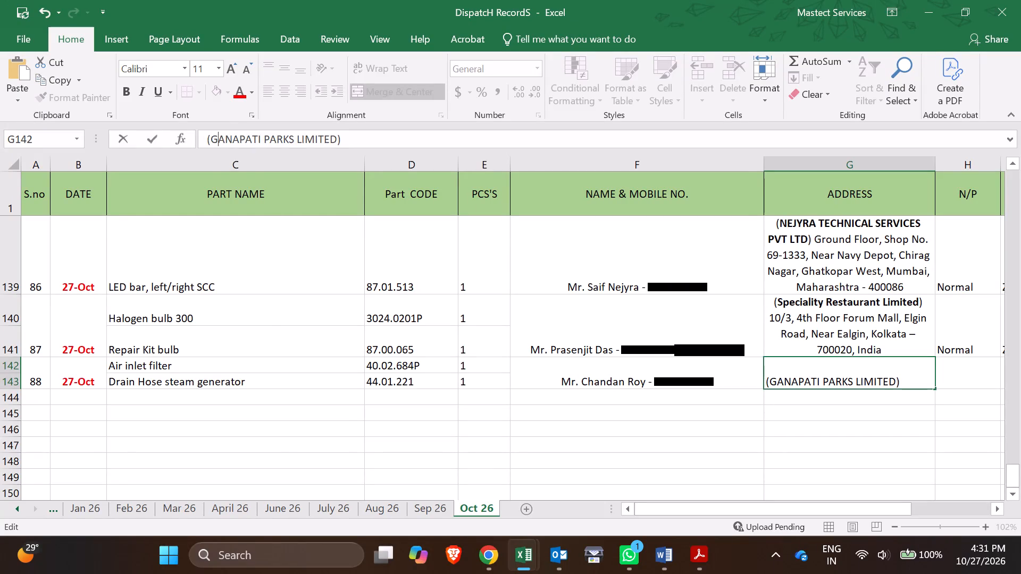
pyautogui.press('Right')
pyautogui.press('Right')
pyautogui.press('Right')
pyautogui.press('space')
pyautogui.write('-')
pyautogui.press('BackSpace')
# Append the first address line below the company name on the Word sticker to entry 88's address cell in Excel, followed by a comma and space.
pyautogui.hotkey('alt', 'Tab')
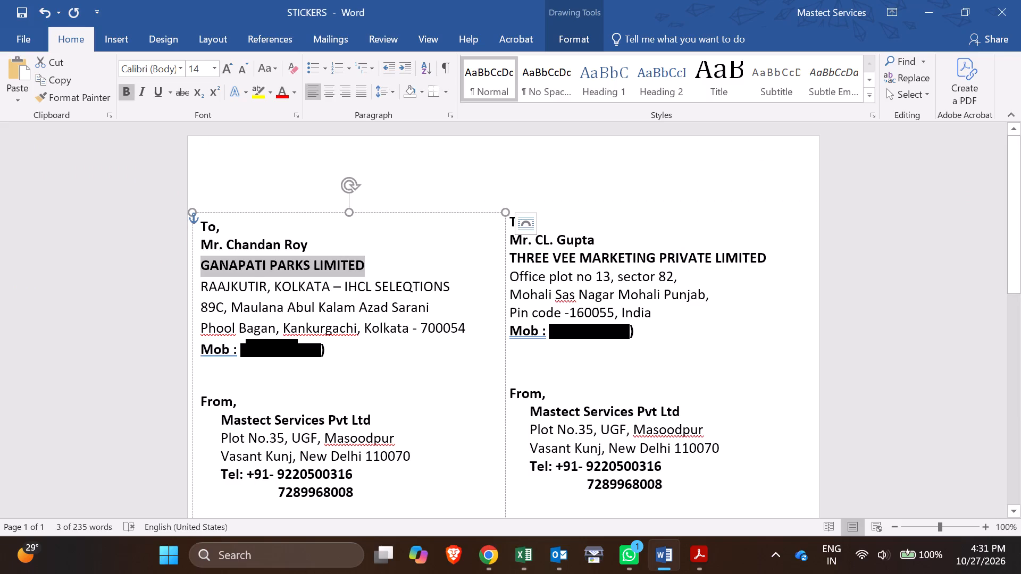
pyautogui.click(203, 288)
pyautogui.hotkey('shift', 'Down')
pyautogui.hotkey('shift', 'Left')
pyautogui.hotkey('ctrl', 'c')
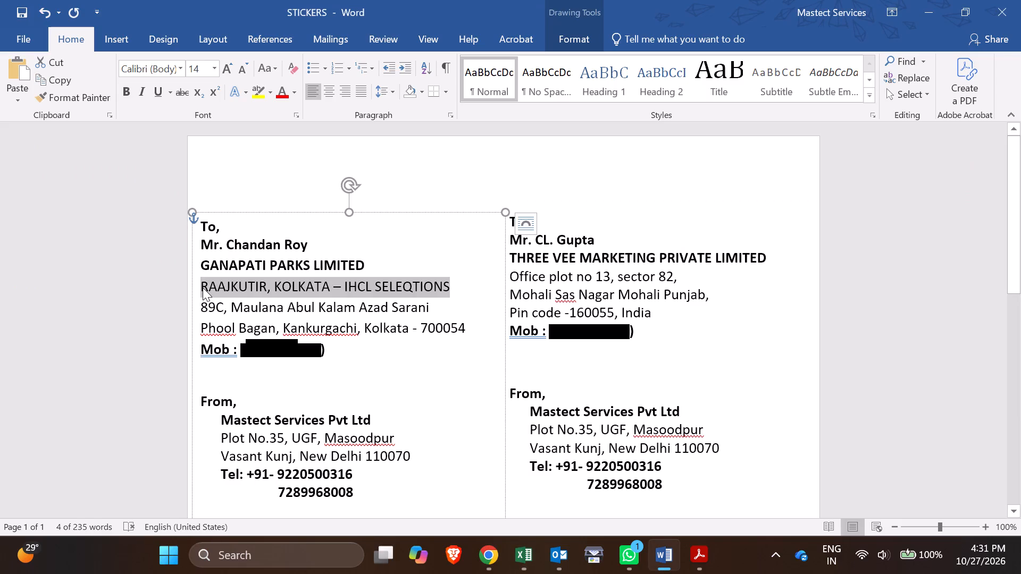
pyautogui.hotkey('alt', 'Tab')
pyautogui.hotkey('ctrl', 'v')
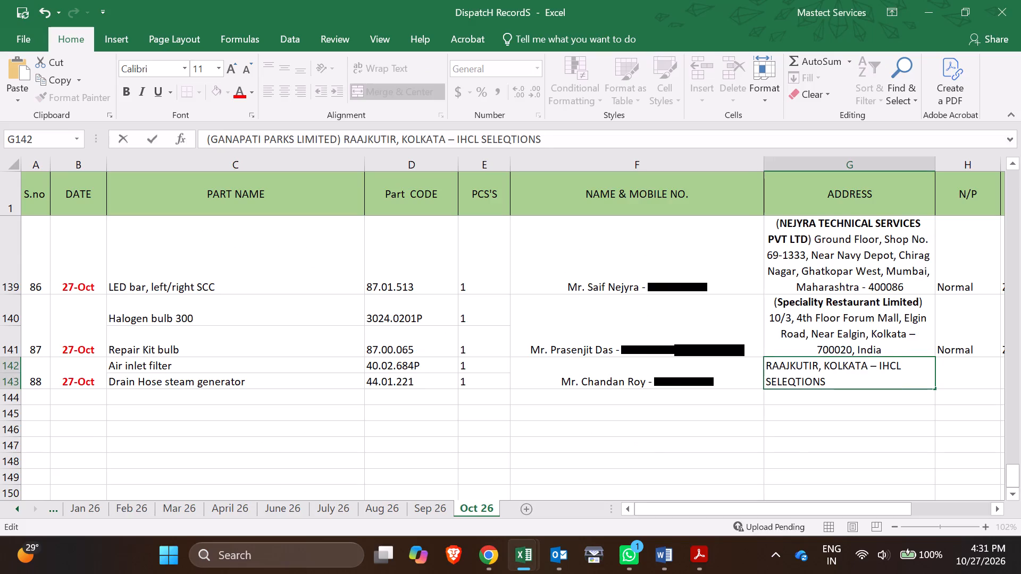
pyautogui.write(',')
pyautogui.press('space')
# Append the second address line of the GANAPATI PARKS LIMITED sticker in Word to entry 88's address cell in Excel, followed by a comma and space.
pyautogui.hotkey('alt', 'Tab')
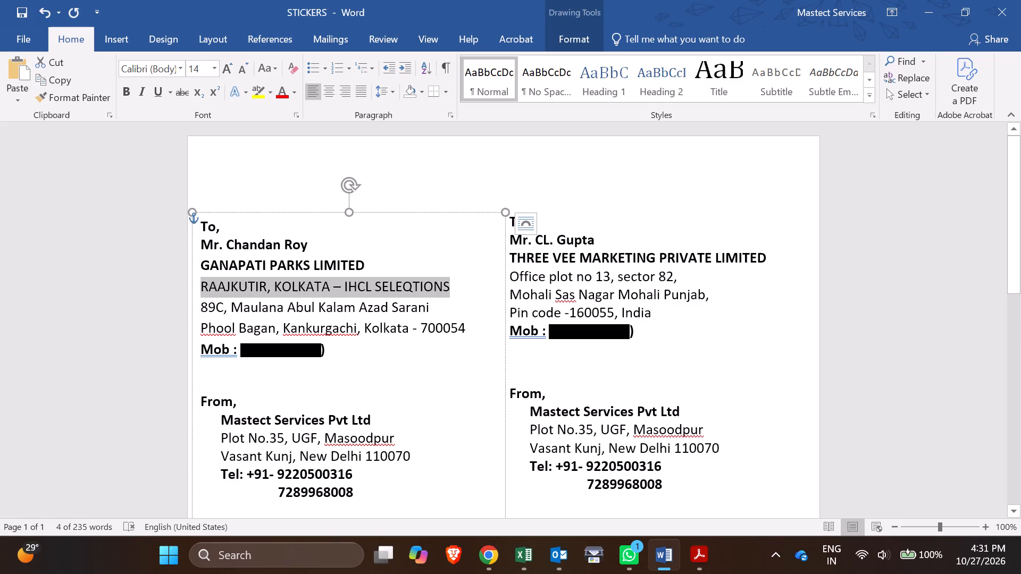
pyautogui.click(199, 309)
pyautogui.hotkey('shift', 'Down')
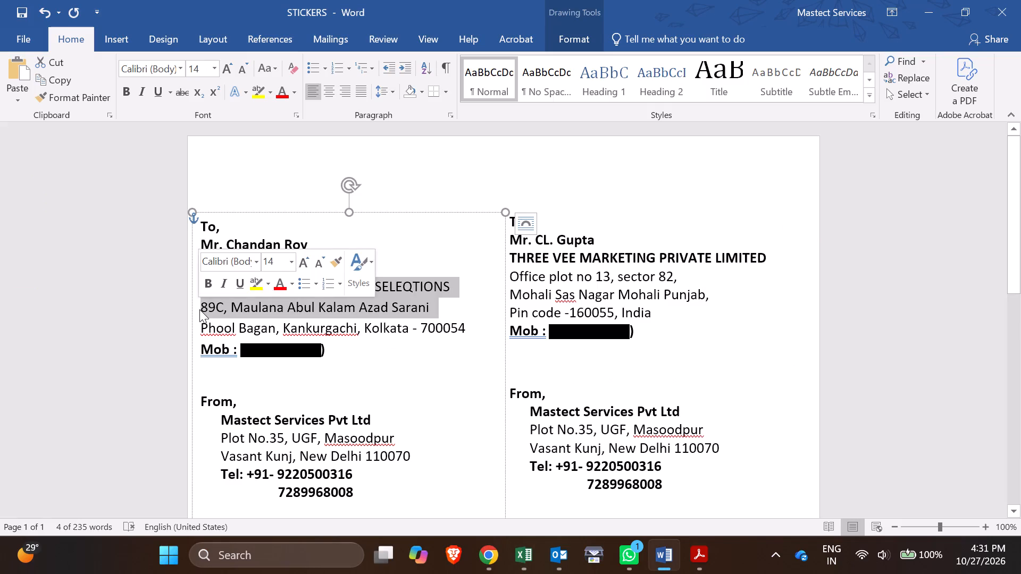
pyautogui.press('Up')
pyautogui.press('Down')
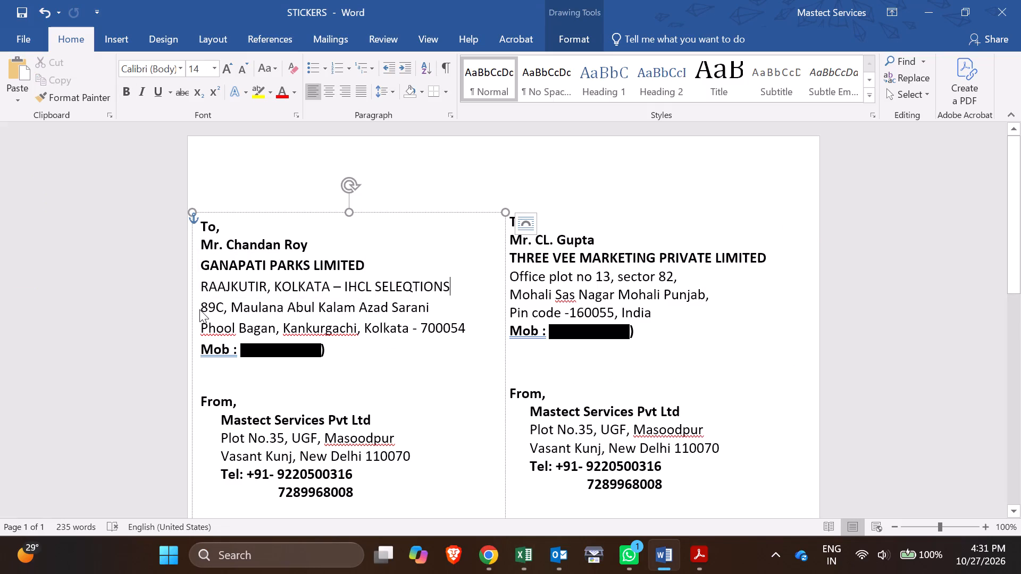
pyautogui.press('Right')
pyautogui.hotkey('shift', 'Down')
pyautogui.hotkey('shift', 'Left')
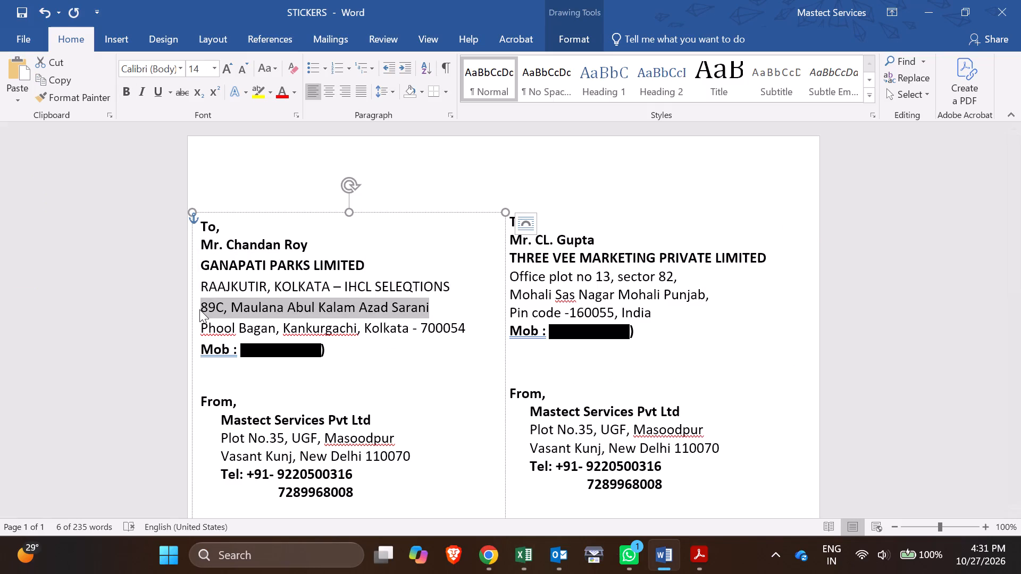
pyautogui.hotkey('ctrl', 'c')
pyautogui.hotkey('alt', 'Tab')
pyautogui.hotkey('ctrl', 'v')
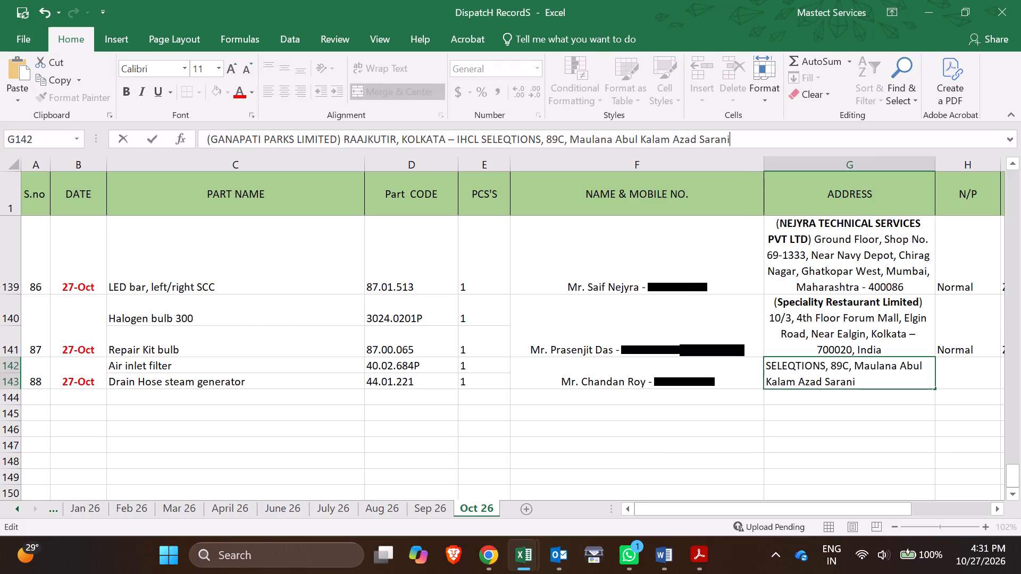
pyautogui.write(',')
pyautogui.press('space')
# Append the last address line of the Word sticker to entry 88's address cell in Excel, commit the entry and save the workbook.
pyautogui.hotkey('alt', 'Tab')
pyautogui.click(199, 329)
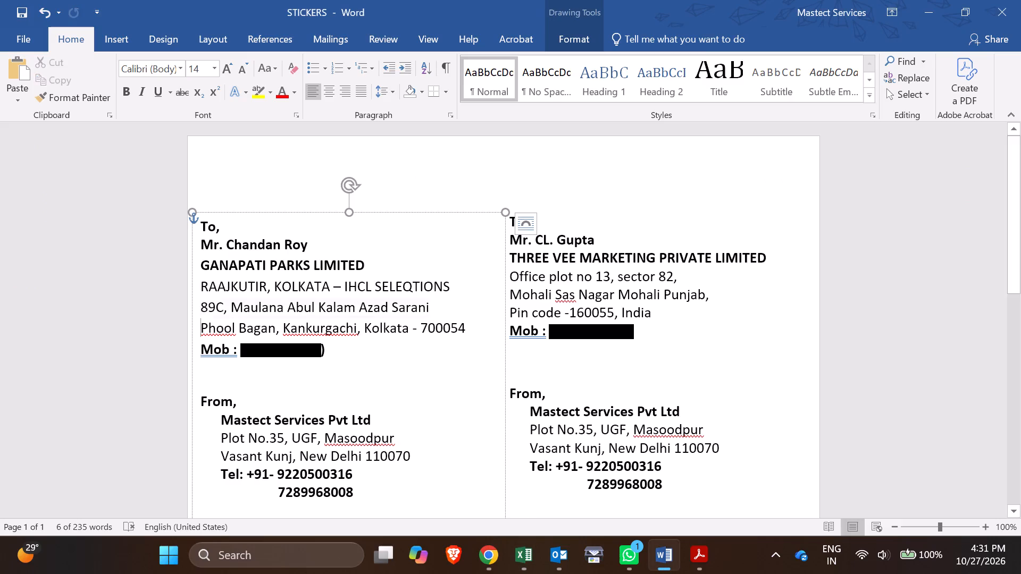
pyautogui.hotkey('shift', 'Down')
pyautogui.hotkey('shift', 'Left')
pyautogui.hotkey('ctrl', 'c')
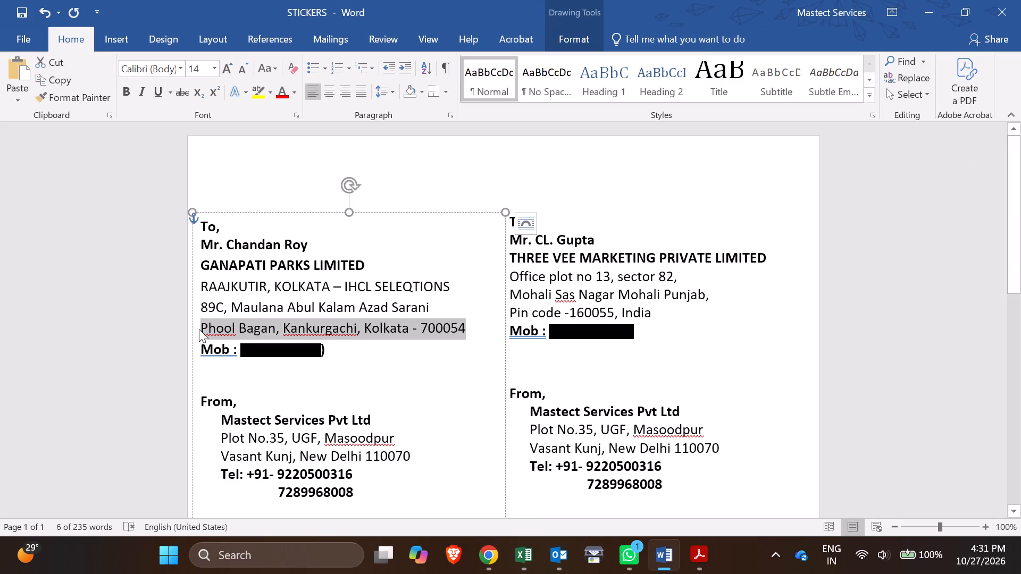
pyautogui.hotkey('alt', 'Tab')
pyautogui.hotkey('ctrl', 'v')
pyautogui.press('Return')
pyautogui.hotkey('ctrl', 's')
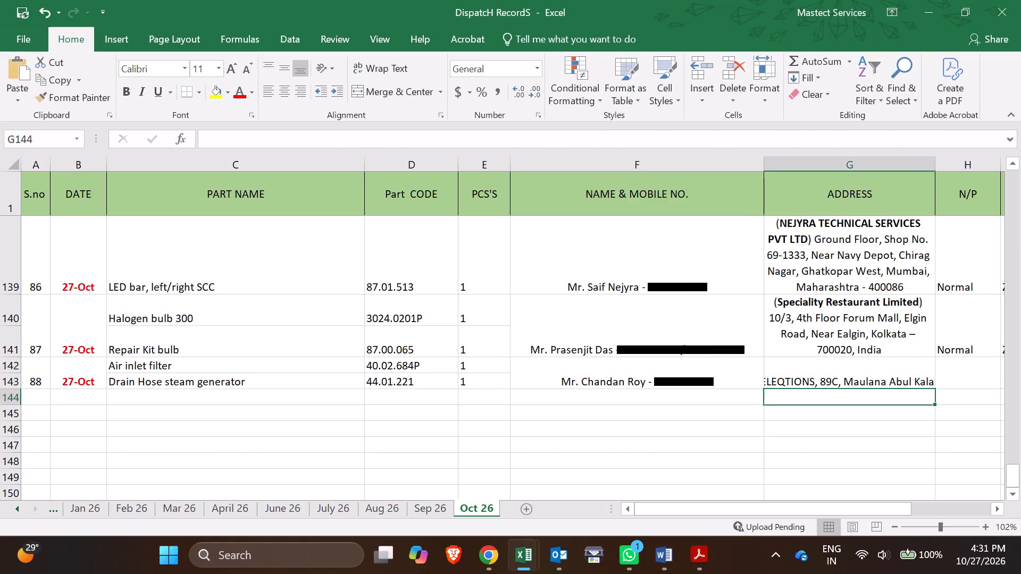
# Save the workbook and increase the height of row 142 to about 29.
pyautogui.hotkey('ctrl', 's')
pyautogui.hotkey('ctrl', 's')
pyautogui.press('Up')
pyautogui.press('Left')
pyautogui.press('Left')
pyautogui.press('Left')
pyautogui.press('Left')
pyautogui.press('Left')
pyautogui.press('Left')
pyautogui.press('Left')
pyautogui.press('Left')
pyautogui.press('Left')
pyautogui.press('Left')
pyautogui.press('Left')
pyautogui.press('Left')
pyautogui.press('Left')
pyautogui.press('Left')
pyautogui.press('Left')
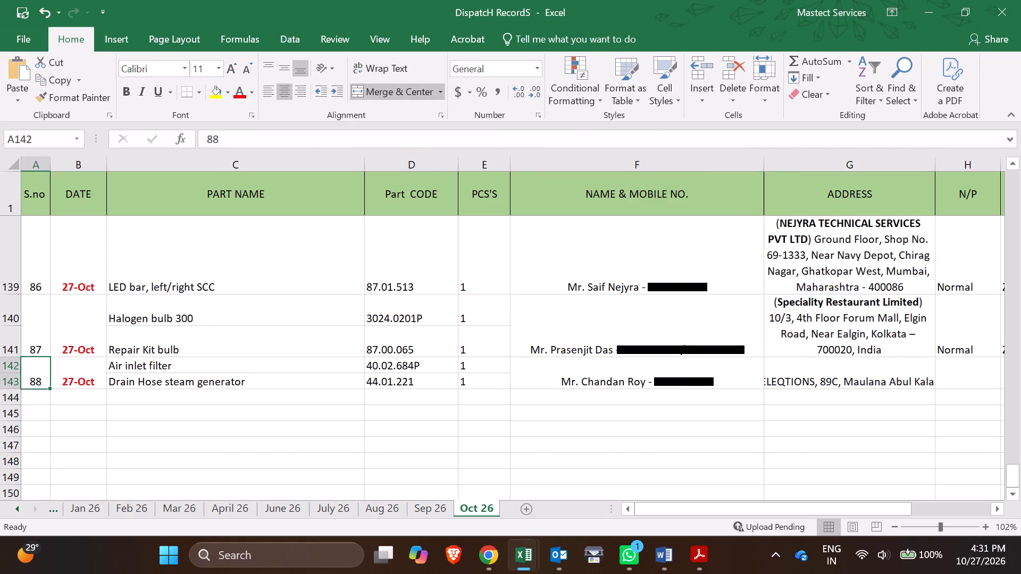
pyautogui.moveTo(5, 373); pyautogui.dragTo(7, 389)
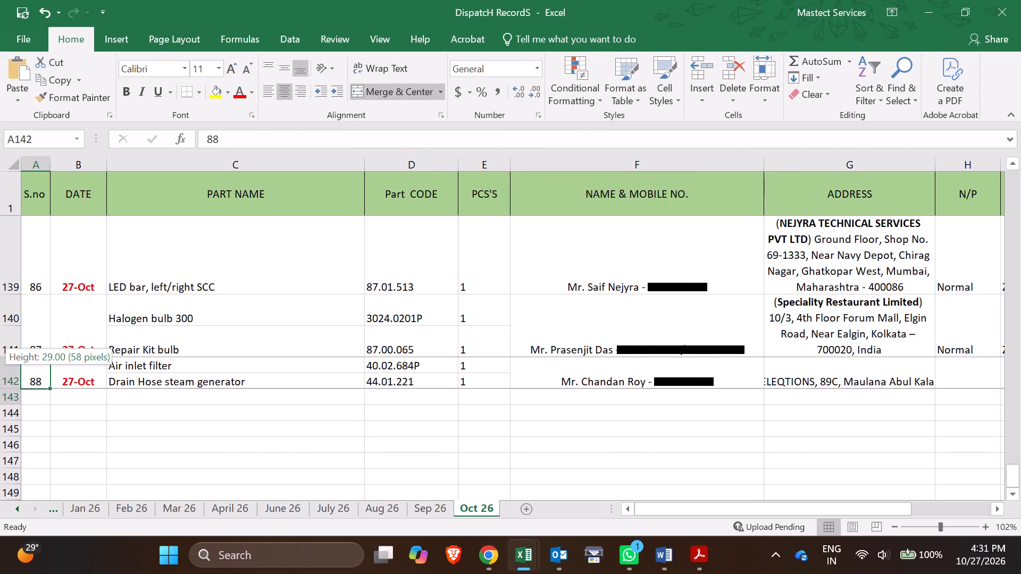
pyautogui.moveTo(7, 389); pyautogui.dragTo(8, 389)
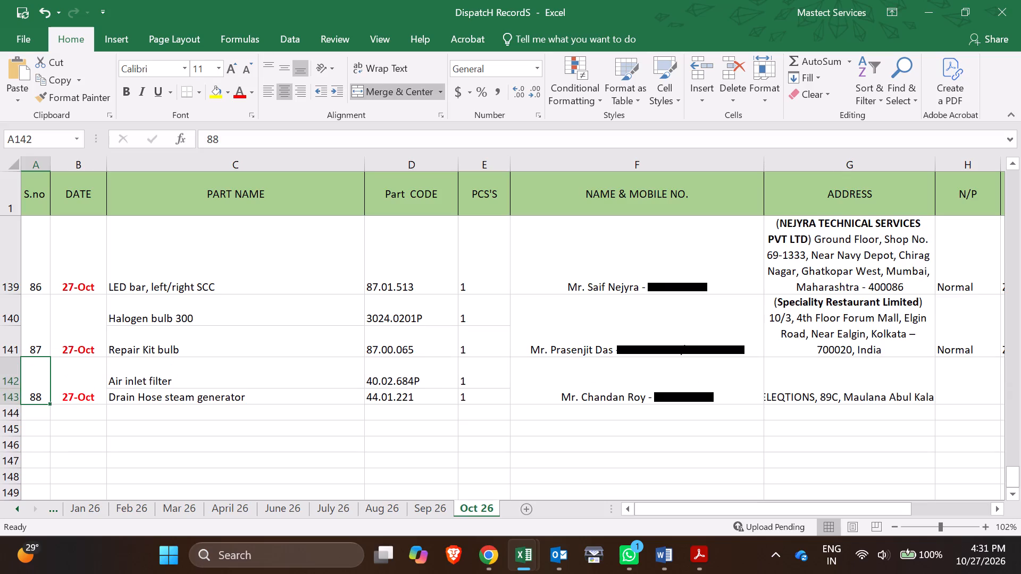
# Increase the height of row 143 to match row 142, and save the workbook.
pyautogui.moveTo(14, 405); pyautogui.dragTo(14, 410)
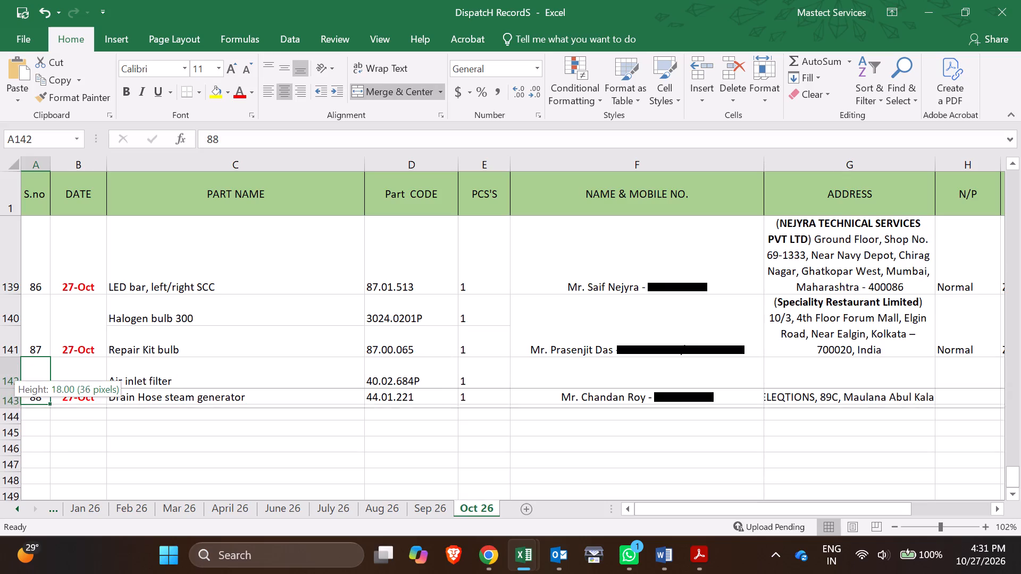
pyautogui.moveTo(14, 410); pyautogui.dragTo(16, 421)
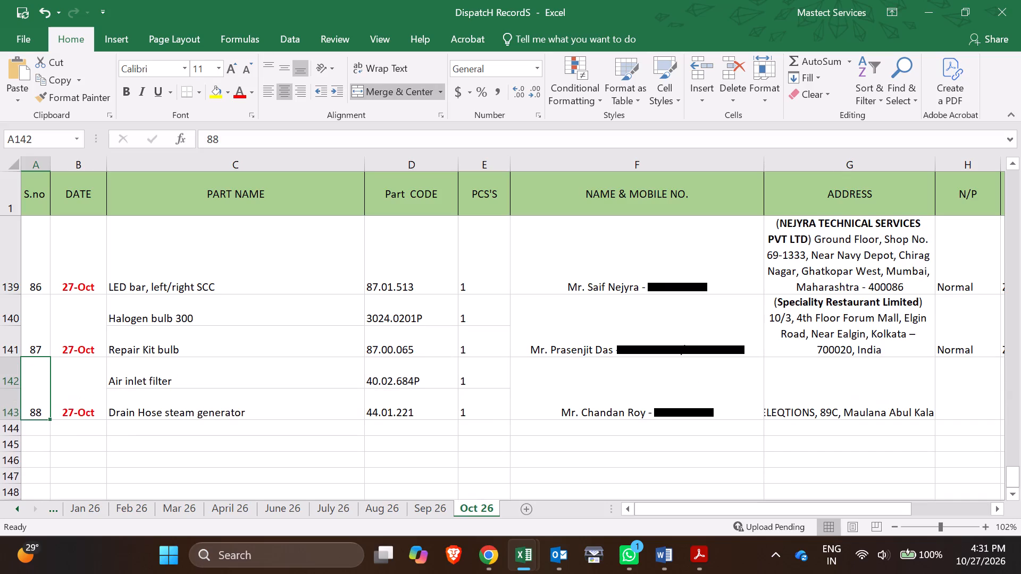
pyautogui.hotkey('ctrl', 's')
pyautogui.hotkey('ctrl', 's')
# Wrap the text in entry 88's merged address cell, and save the workbook.
pyautogui.click(629, 379)
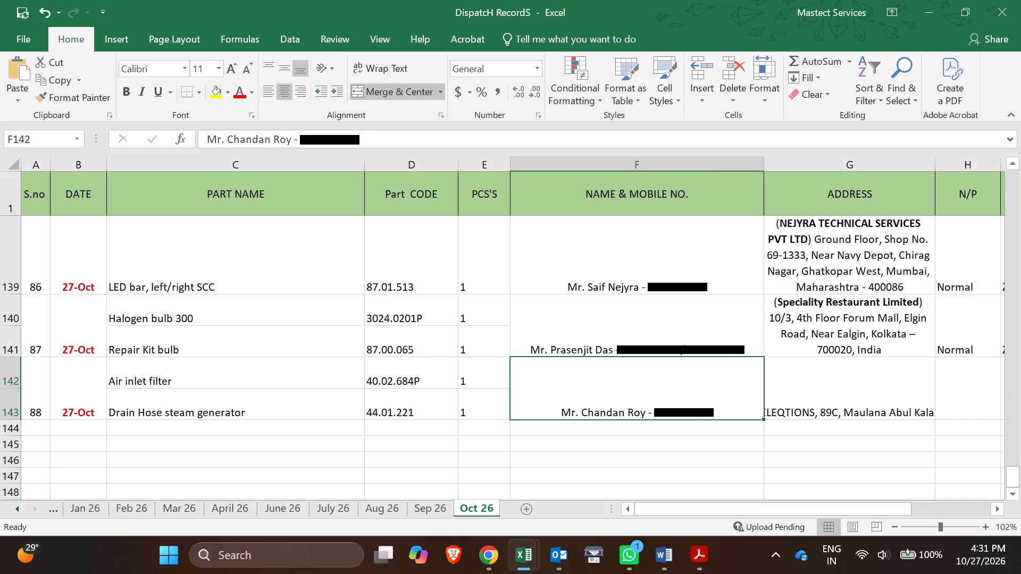
pyautogui.click(848, 362)
pyautogui.click(375, 63)
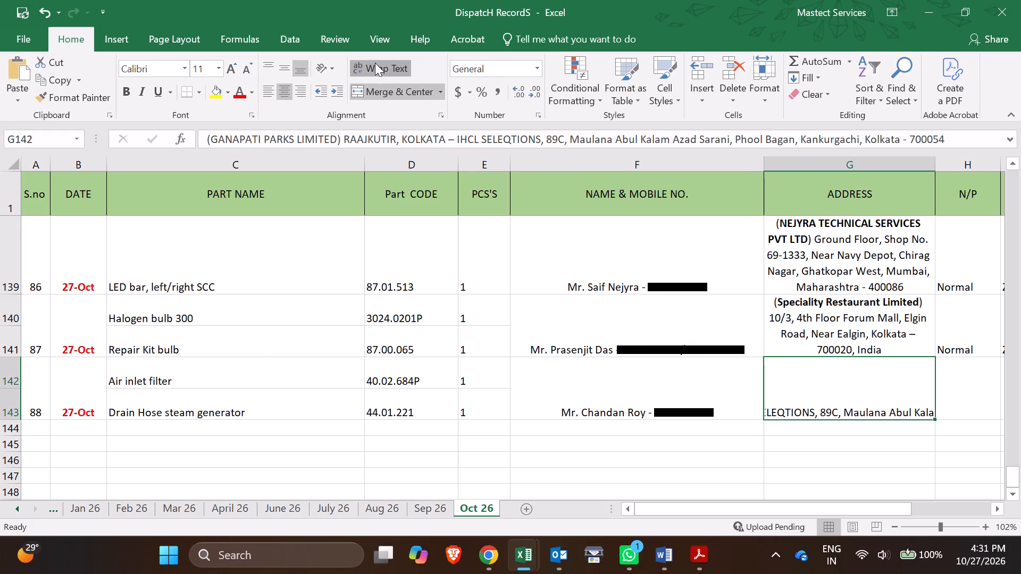
pyautogui.click(688, 368)
pyautogui.hotkey('ctrl', 's')
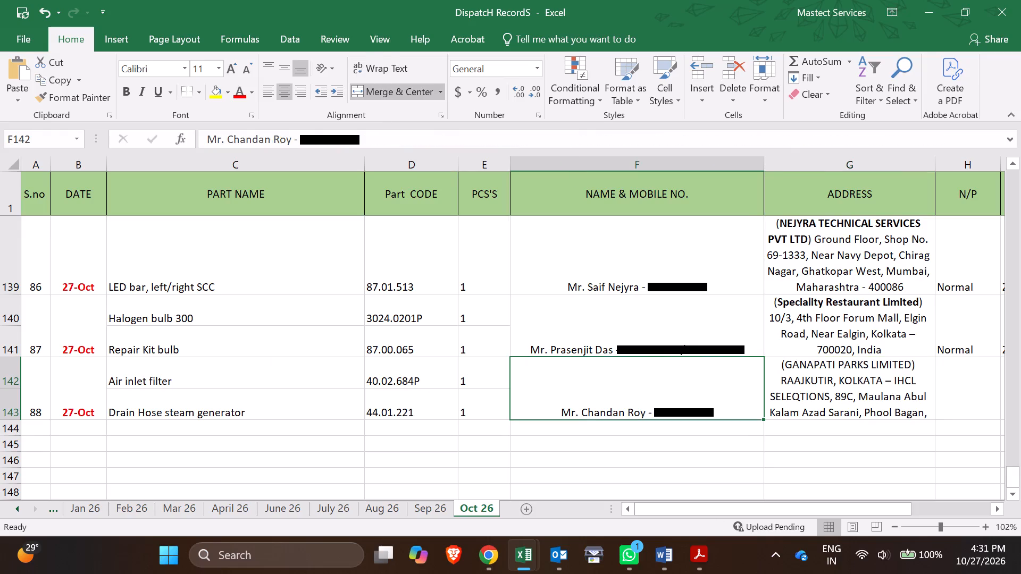
# Increase the heights of rows 142 and 143 until entry 88's whole wrapped address fits, and save the workbook.
pyautogui.click(16, 387)
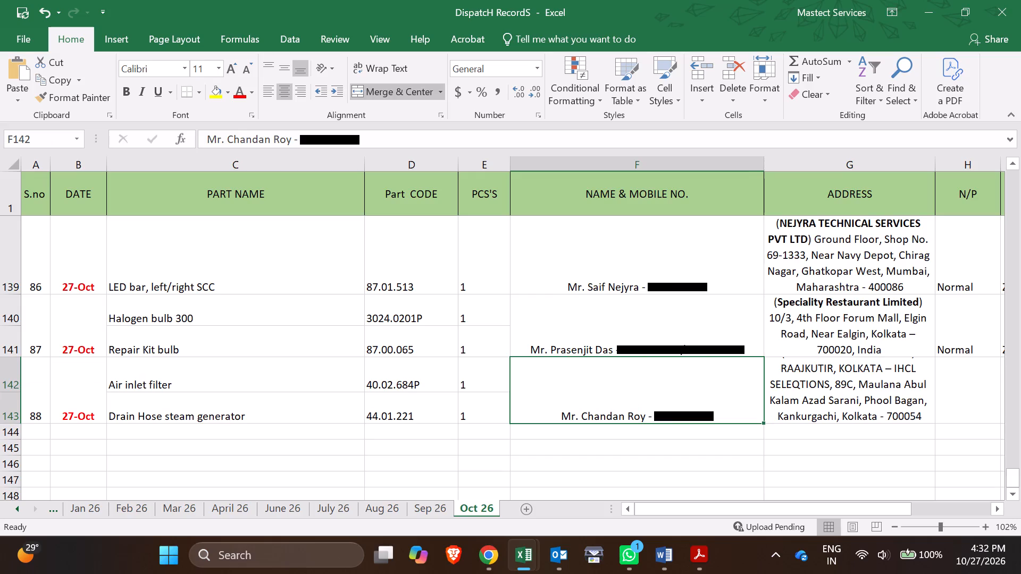
pyautogui.moveTo(15, 424); pyautogui.dragTo(15, 428)
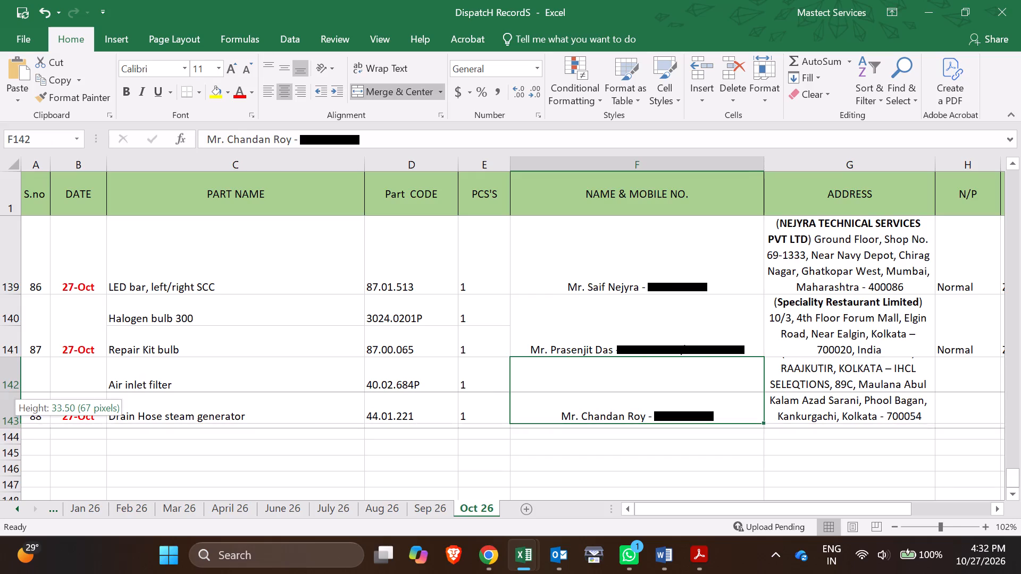
pyautogui.moveTo(15, 428); pyautogui.dragTo(15, 429)
pyautogui.click(18, 391)
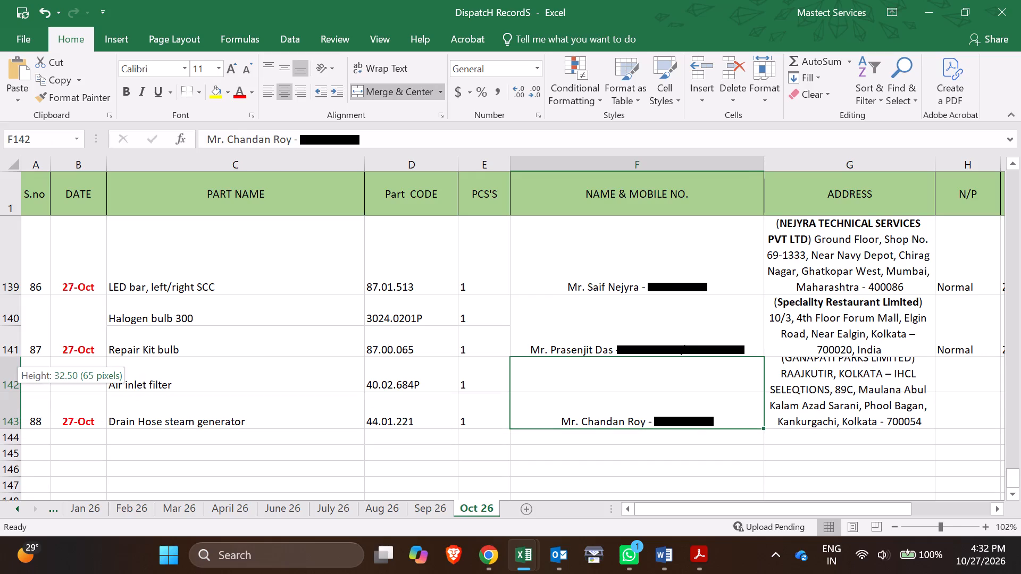
pyautogui.click(18, 395)
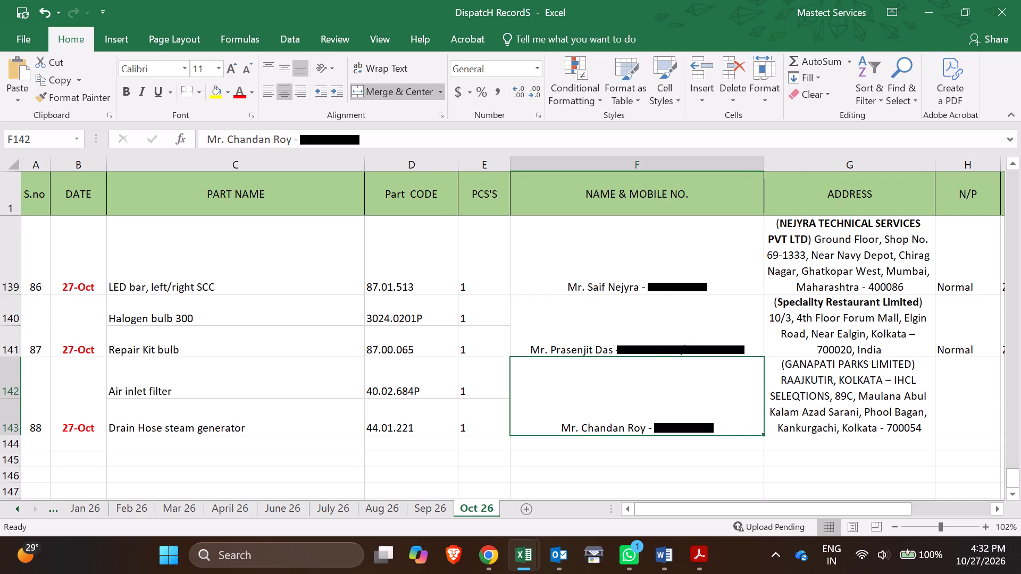
pyautogui.click(15, 434)
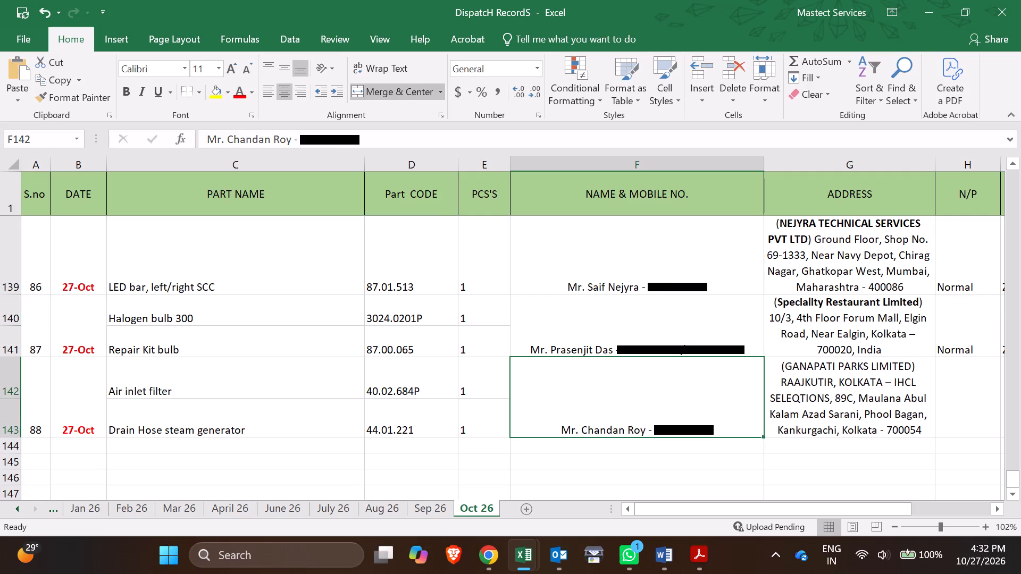
pyautogui.hotkey('ctrl', 's')
pyautogui.hotkey('ctrl', 's')
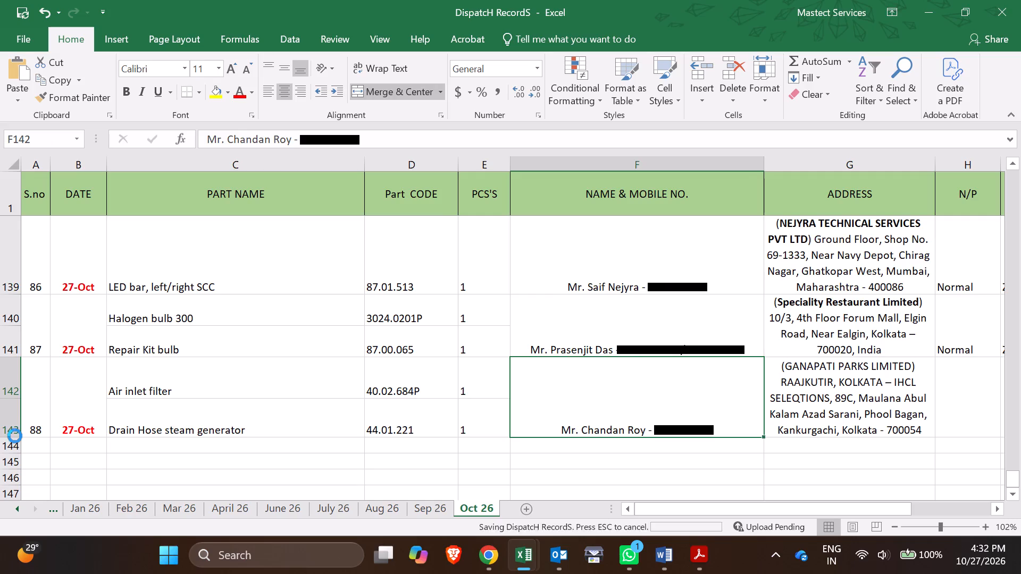
pyautogui.hotkey('ctrl', 's')
pyautogui.hotkey('ctrl', 's')
pyautogui.press('Right')
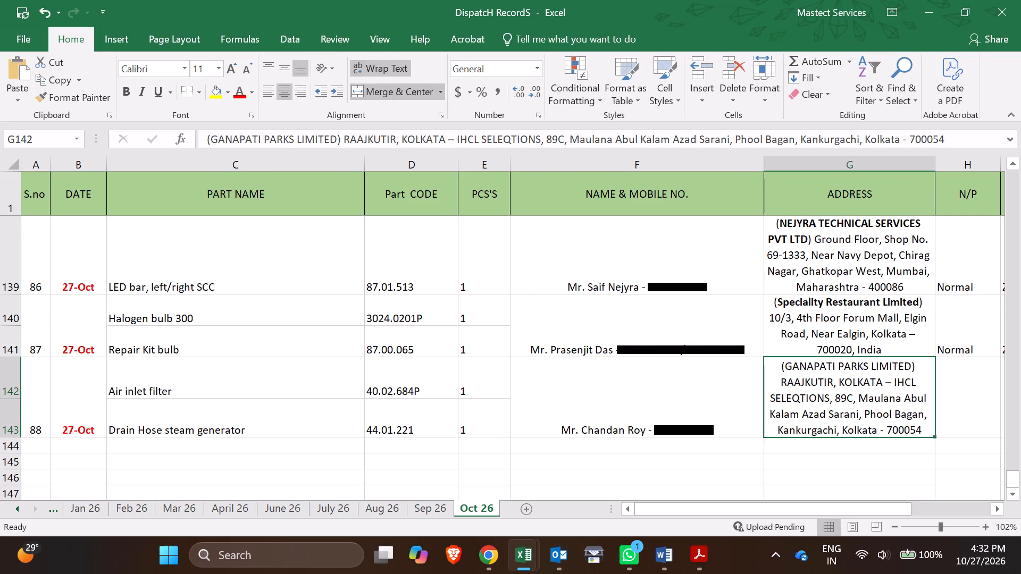
pyautogui.press('Left')
pyautogui.hotkey('ctrl', 's')
pyautogui.hotkey('ctrl', 's')
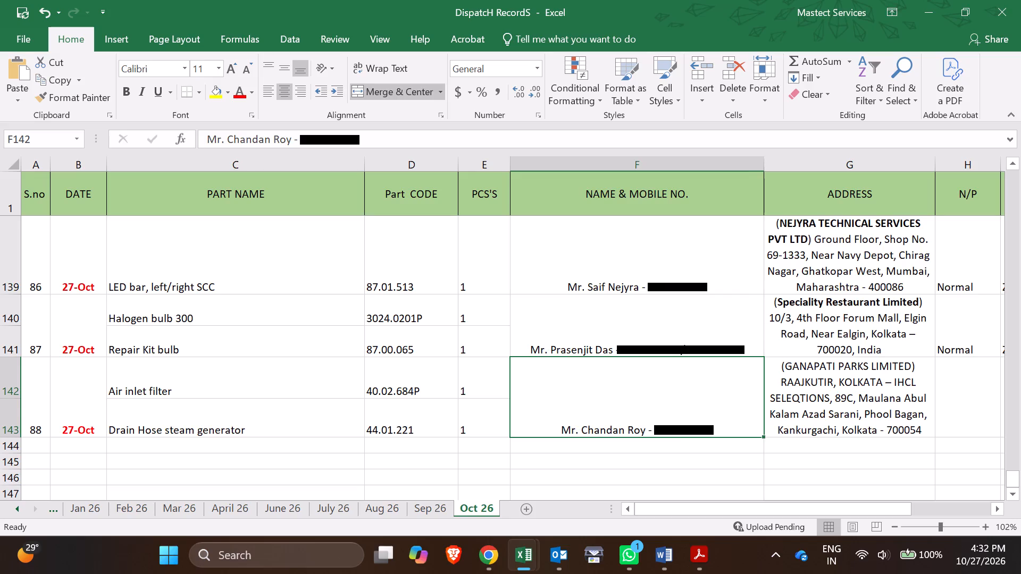
pyautogui.hotkey('ctrl', 's')
pyautogui.hotkey('ctrl', 's')
# Enter Normal in entry 88's N/P cell and Zishan in its Remark cell.
pyautogui.press('Right')
pyautogui.press('Right')
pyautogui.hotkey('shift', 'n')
pyautogui.press('Return')
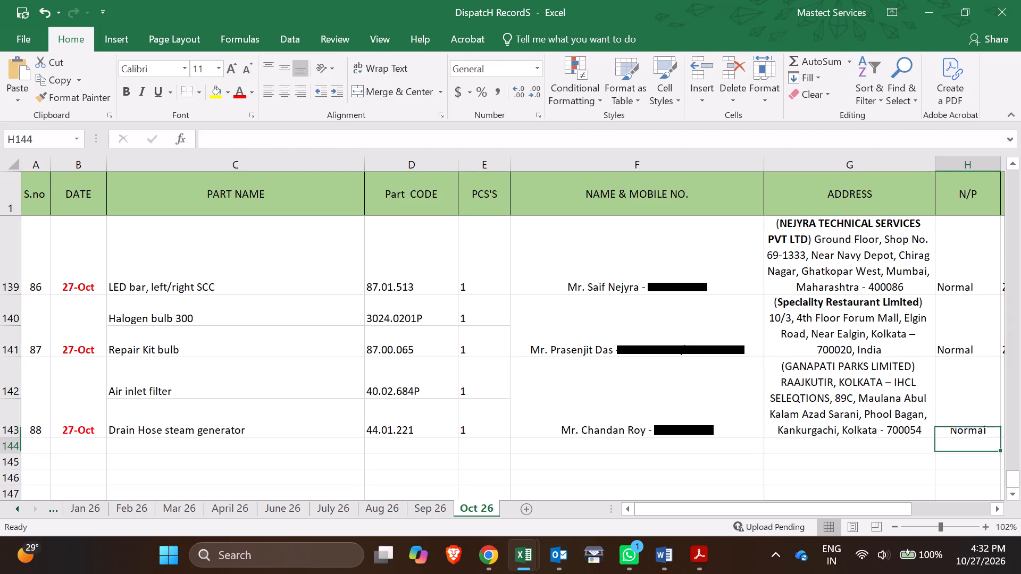
pyautogui.press('Up')
pyautogui.press('Right')
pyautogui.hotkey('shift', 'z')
pyautogui.hotkey('shift', 'Return')
# Left-align entry 88's N/P and Remark cells like the entries above, and save the workbook.
pyautogui.press('Down')
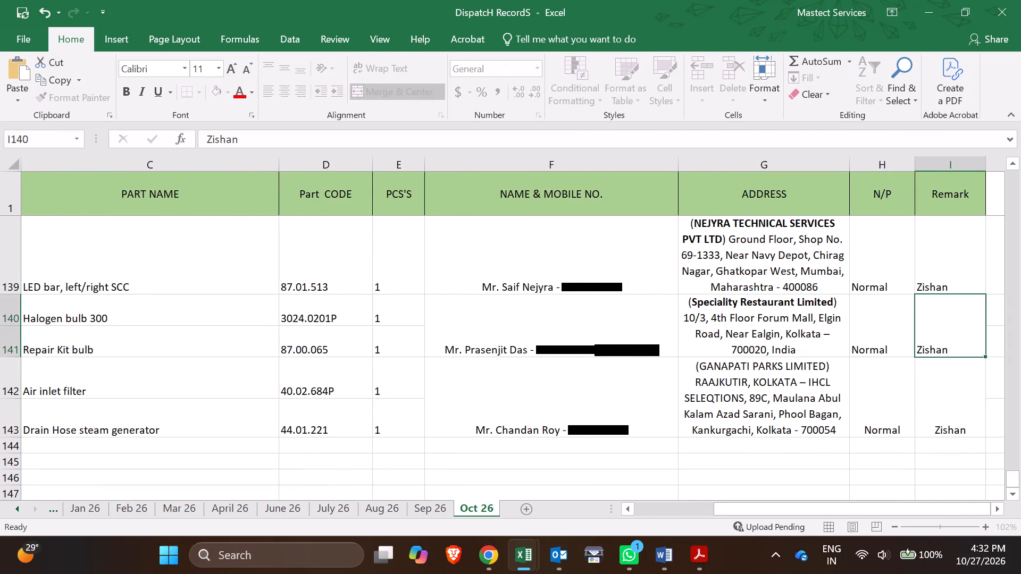
pyautogui.press('Left')
pyautogui.hotkey('shift', 'Right')
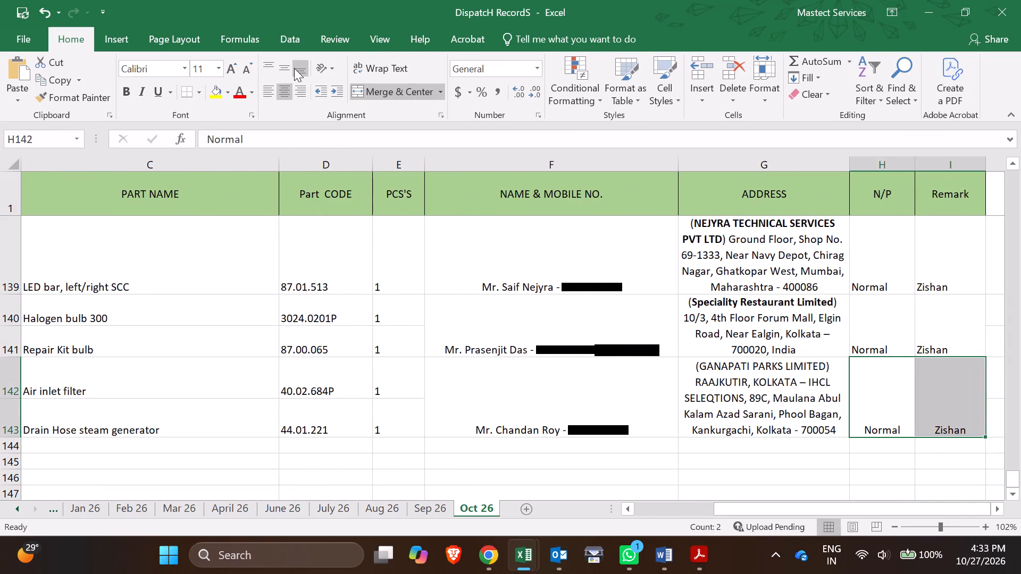
pyautogui.click(275, 92)
pyautogui.click(642, 361)
pyautogui.hotkey('ctrl', 's')
pyautogui.hotkey('ctrl', 's')
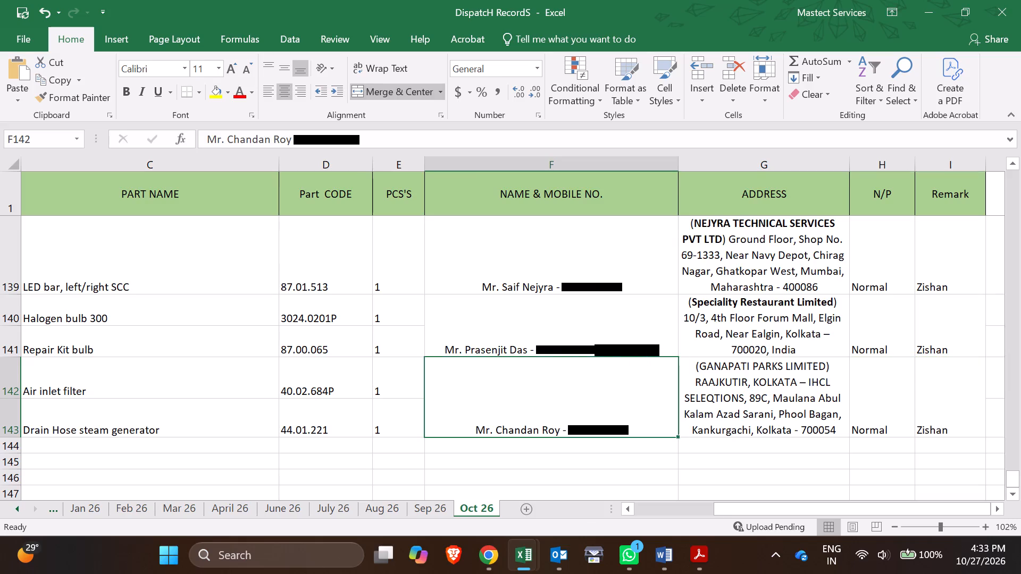
# Look over entry 88's cells from pieces back to date, and save the dispatch workbook.
pyautogui.click(400, 394)
pyautogui.hotkey('ctrl', 's')
pyautogui.hotkey('ctrl', 's')
pyautogui.hscroll(4, 400, 394)
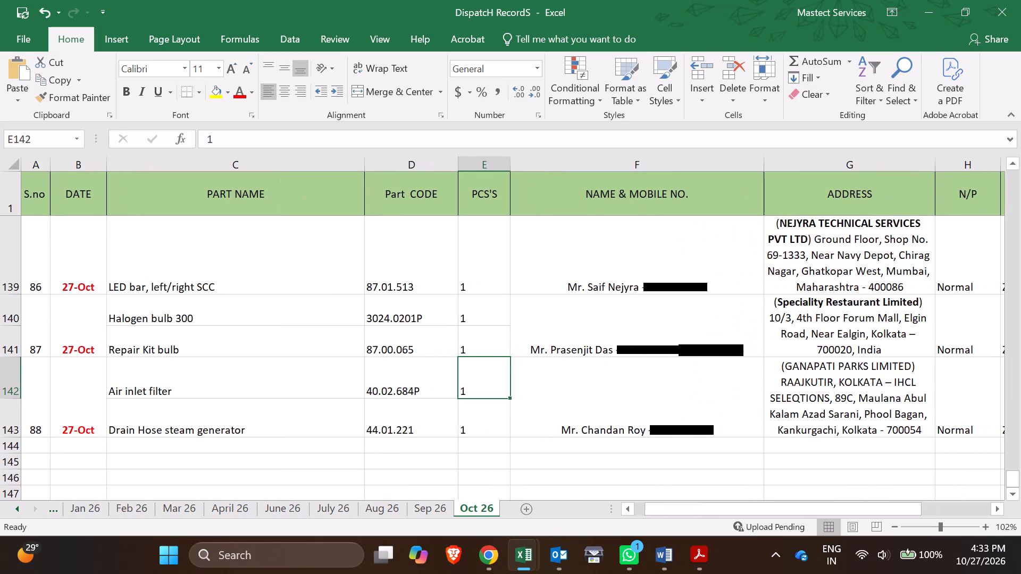
pyautogui.hotkey('ctrl', 's')
pyautogui.hotkey('ctrl', 's')
pyautogui.click(173, 383)
pyautogui.hotkey('ctrl', 's')
pyautogui.hotkey('ctrl', 's')
pyautogui.hotkey('alt', 'Tab')
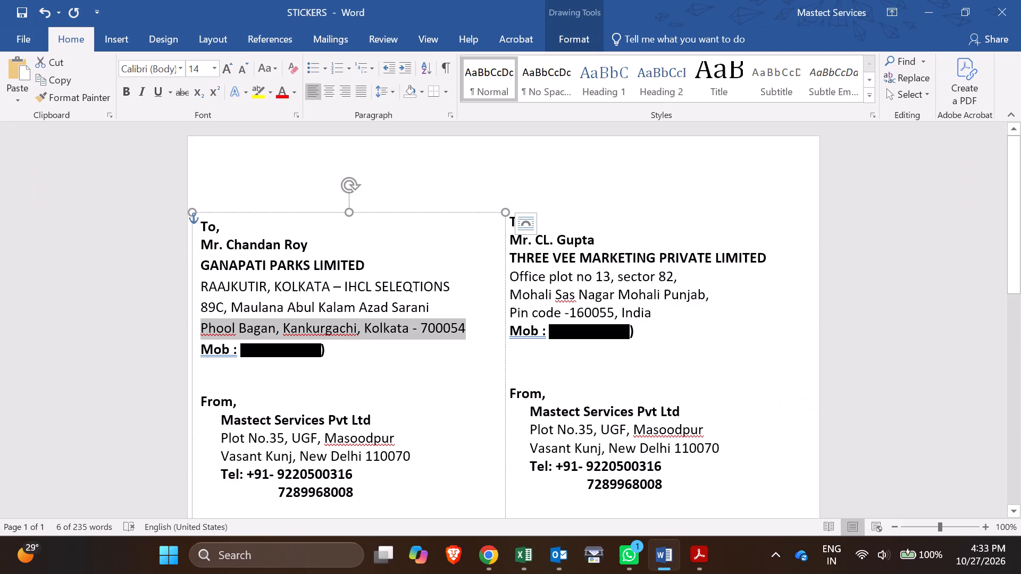
pyautogui.hotkey('alt', 'Tab')
pyautogui.click(82, 385)
pyautogui.hotkey('ctrl', 's')
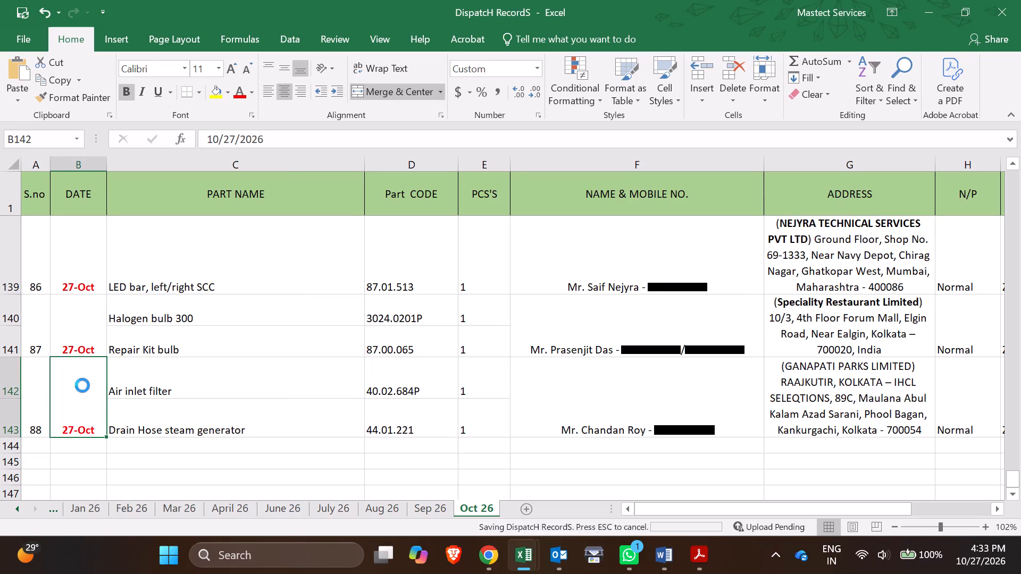
pyautogui.hotkey('ctrl', 's')
# Clear the text selection in the GANAPATI PARKS LIMITED sticker in Word, save the Excel workbook, and return to the stickers.
pyautogui.hotkey('alt', 'Tab')
pyautogui.click(357, 365)
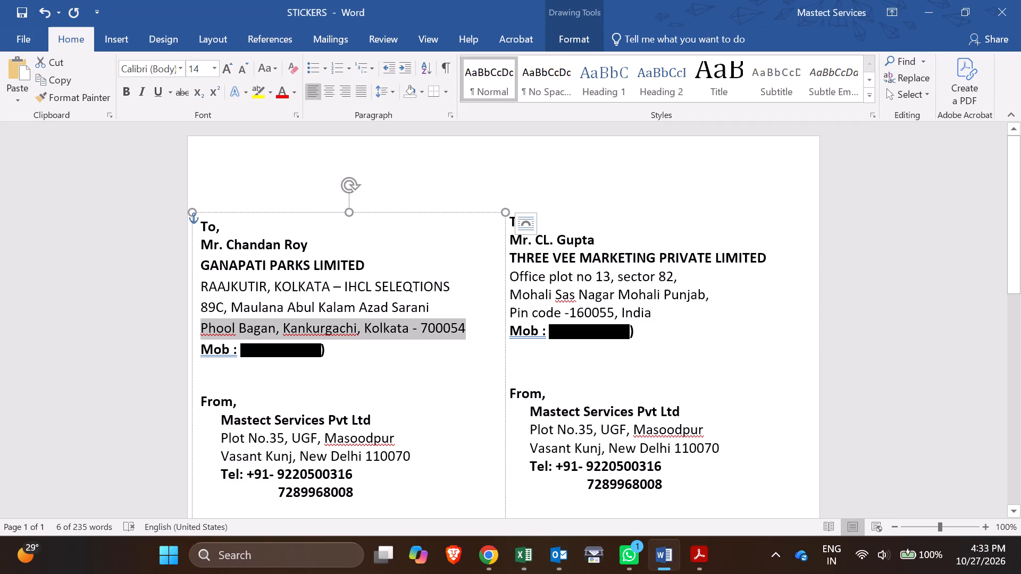
pyautogui.scroll(3, 357, 365)
pyautogui.hotkey('alt', 'Tab')
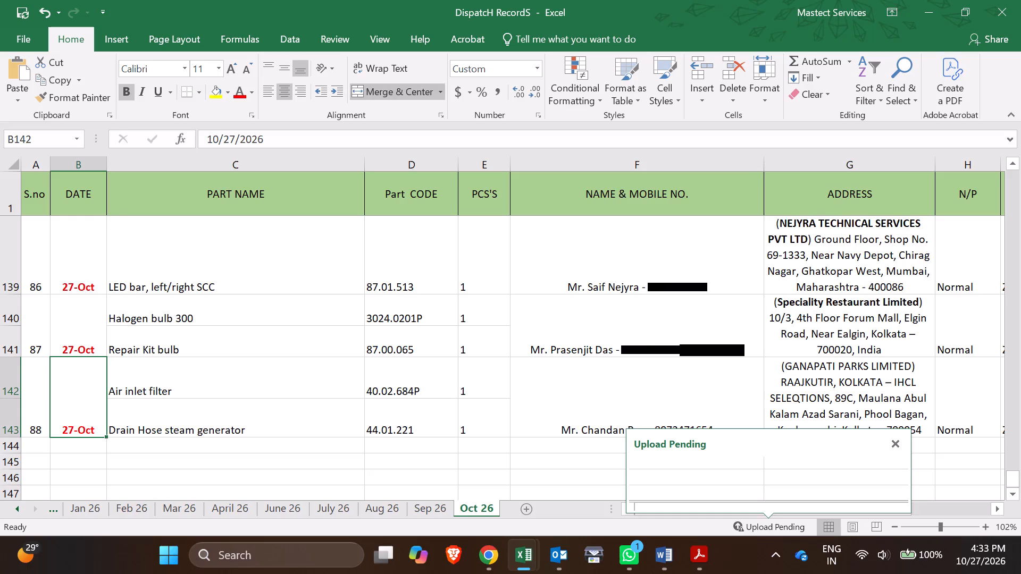
pyautogui.hotkey('ctrl', 's')
pyautogui.hotkey('ctrl', 's')
pyautogui.hotkey('alt', 'Tab')
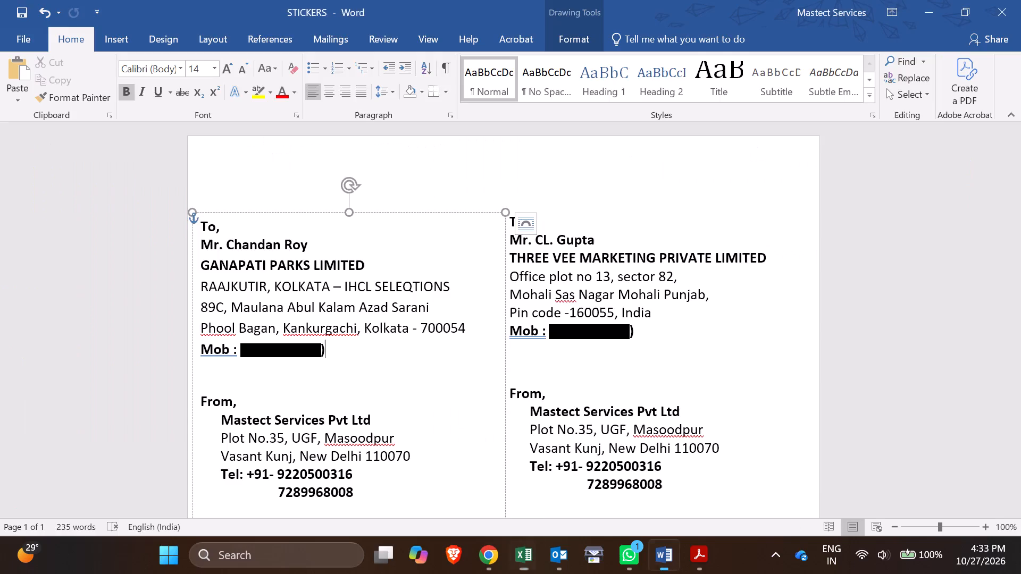
# Switch back to the Excel dispatch sheet and bold the company name GANAPATI PARKS LIMITED in entry 88's address cell.
pyautogui.hotkey('alt', 'Tab')
pyautogui.click(755, 382)
pyautogui.click(811, 377)
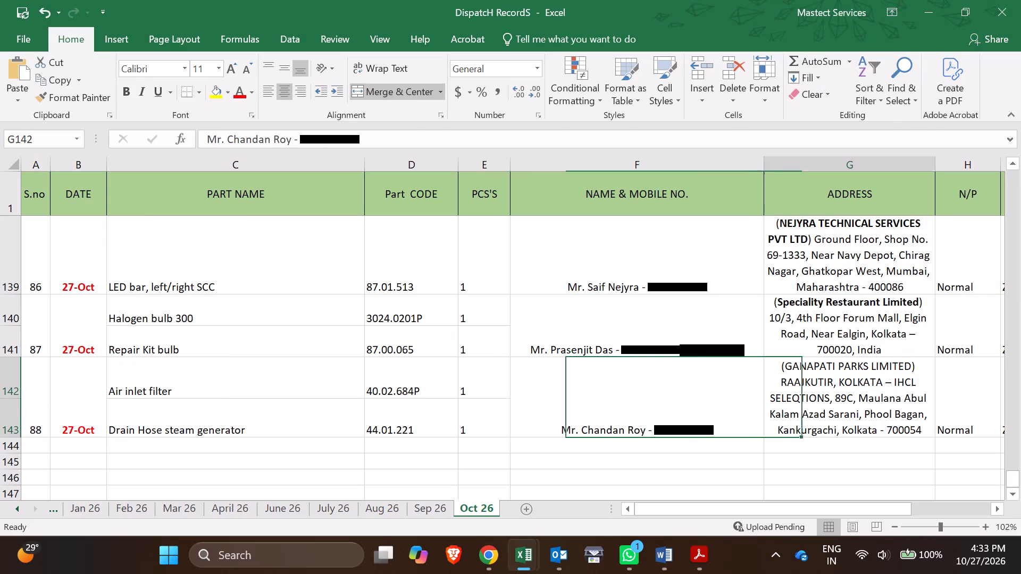
pyautogui.click(212, 138)
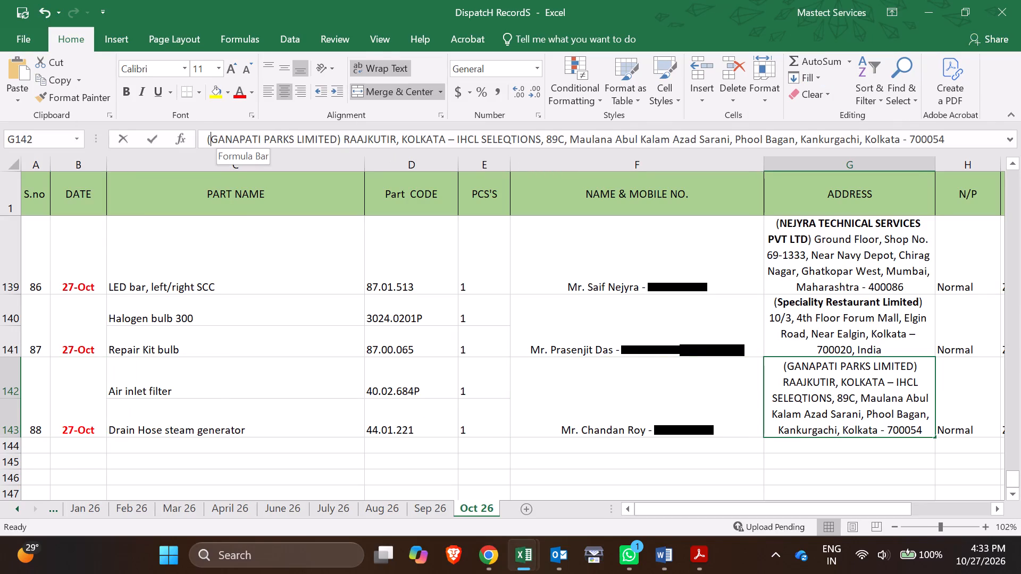
pyautogui.hotkey('shift', 'Right')
pyautogui.hotkey('shift', 'Right')
pyautogui.hotkey('shift', 'Right')
pyautogui.hotkey('shift', 'Right')
pyautogui.hotkey('shift', 'Right')
pyautogui.hotkey('shift', 'Right')
pyautogui.hotkey('shift', 'Right')
pyautogui.hotkey('shift', 'Right')
pyautogui.hotkey('shift', 'Right')
pyautogui.hotkey('shift', 'Right')
pyautogui.hotkey('shift', 'Right')
pyautogui.hotkey('shift', 'Right')
pyautogui.hotkey('shift', 'Right')
pyautogui.hotkey('shift', 'Right')
pyautogui.hotkey('shift', 'Right')
pyautogui.hotkey('shift', 'Right')
pyautogui.hotkey('shift', 'Right')
pyautogui.hotkey('shift', 'Right')
pyautogui.hotkey('shift', 'Right')
pyautogui.hotkey('shift', 'Right')
pyautogui.hotkey('shift', 'Right')
pyautogui.hotkey('shift', 'Right')
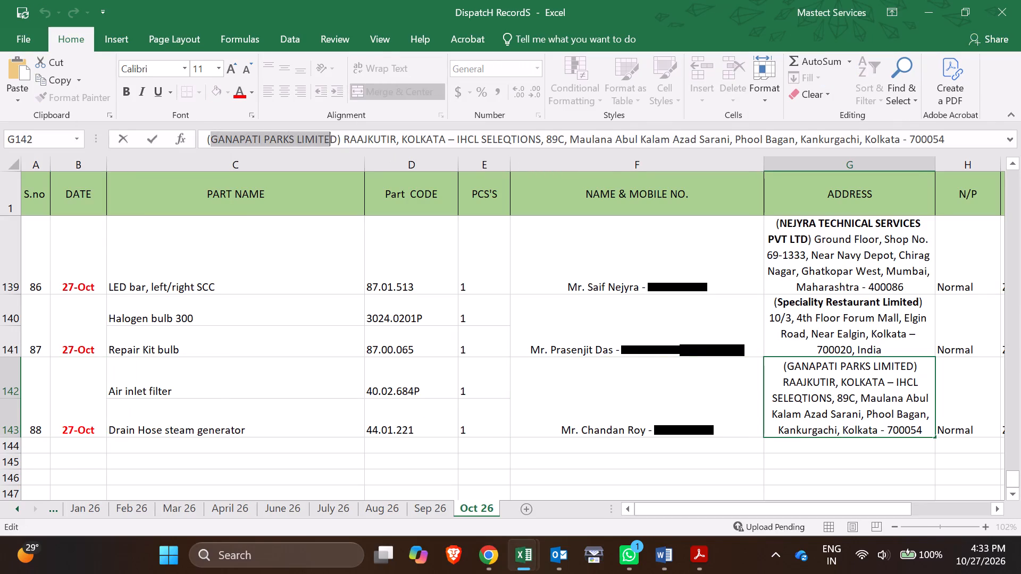
pyautogui.hotkey('ctrl', 'b')
pyautogui.click(731, 430)
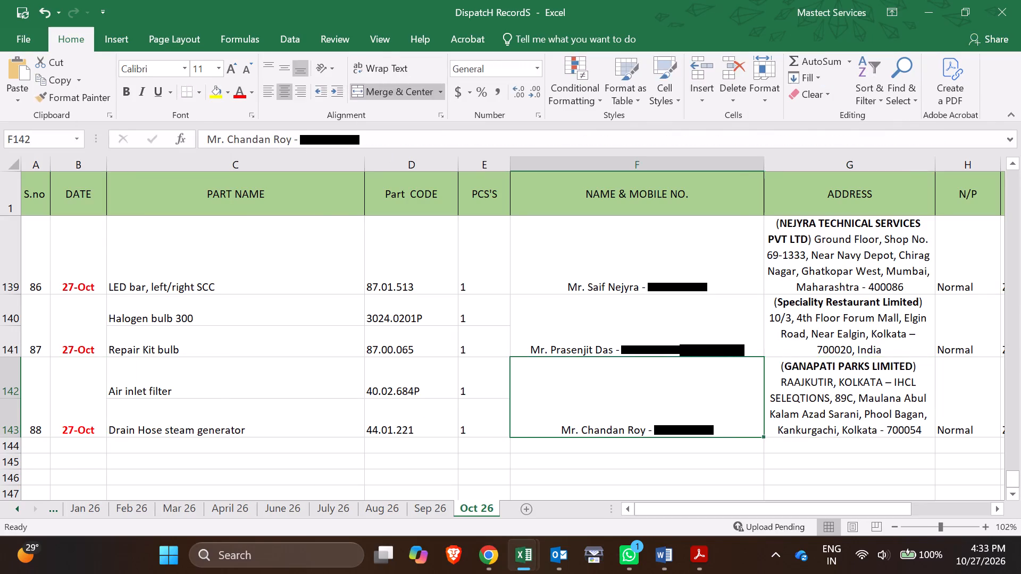
# Save the dispatch workbook with entry 88's completed details and formatting.
pyautogui.hotkey('ctrl', 's')
pyautogui.hotkey('ctrl', 's')
pyautogui.click(852, 400)
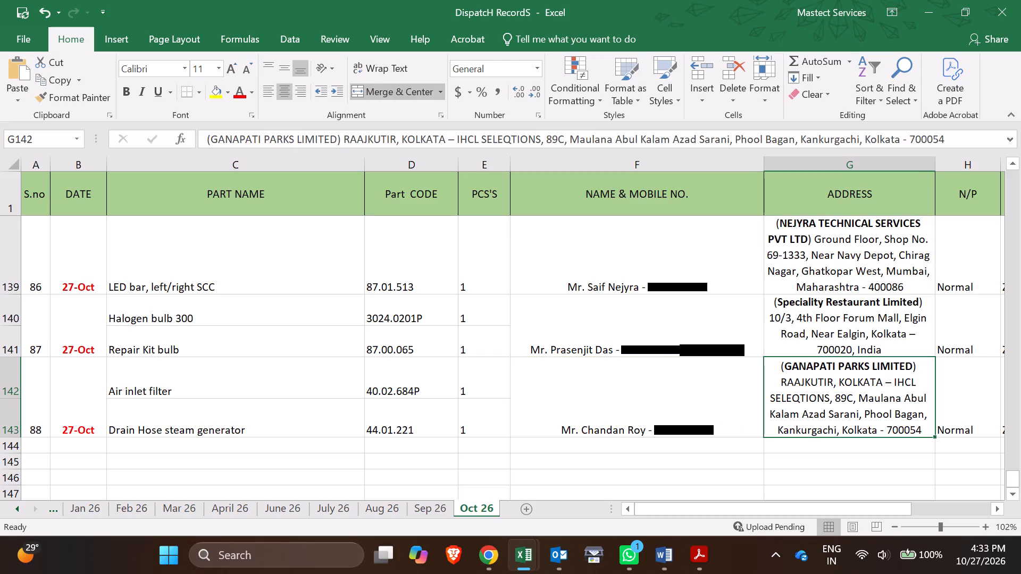
pyautogui.hotkey('ctrl', 's')
pyautogui.hotkey('ctrl', 's')
pyautogui.click(963, 401)
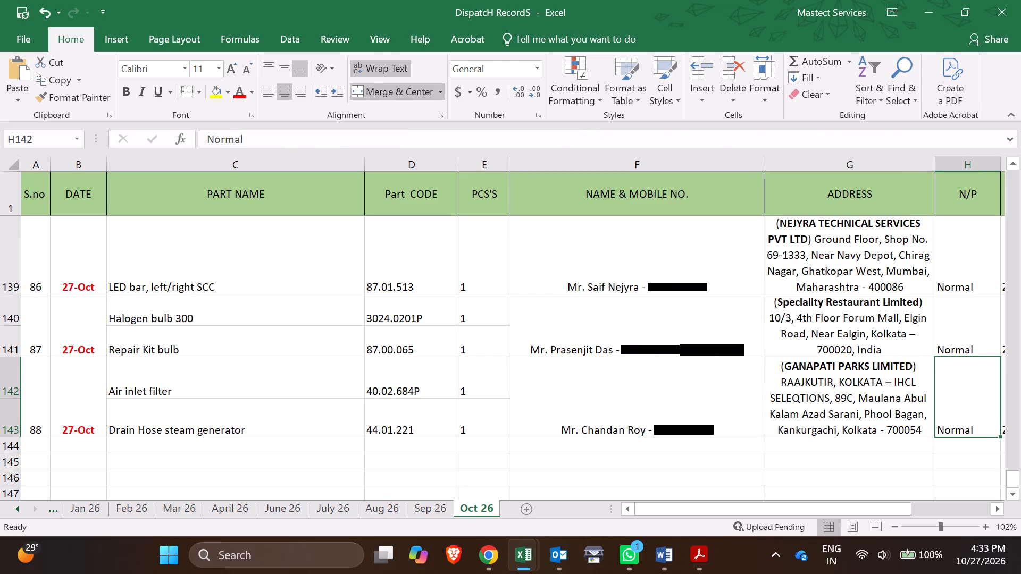
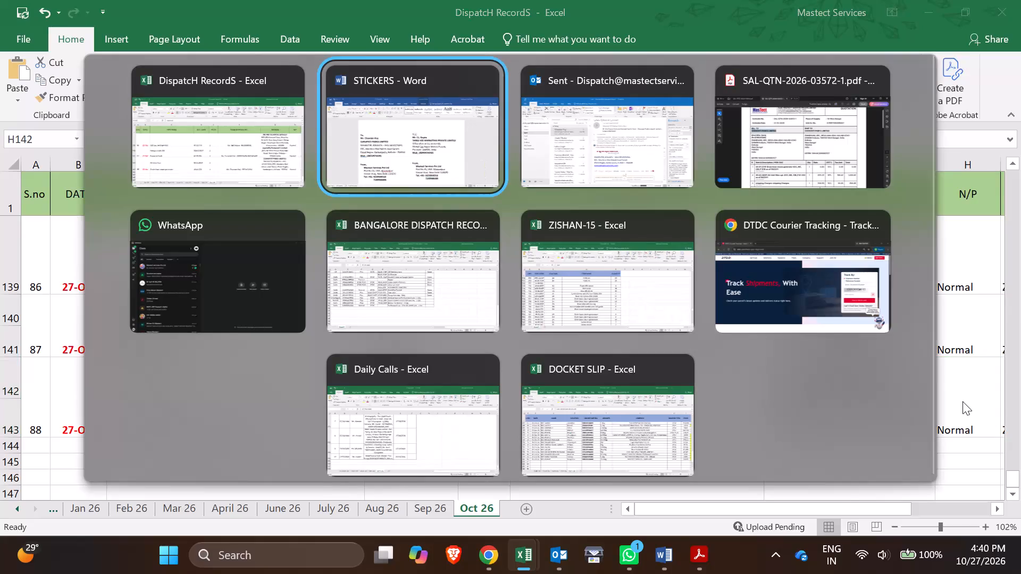
# Save the STICKERS document in Word and the DispatcH RecordS workbook in Excel.
pyautogui.hotkey('ctrl', 's')
pyautogui.hotkey('alt', 'Tab')
pyautogui.hotkey('ctrl', 's')
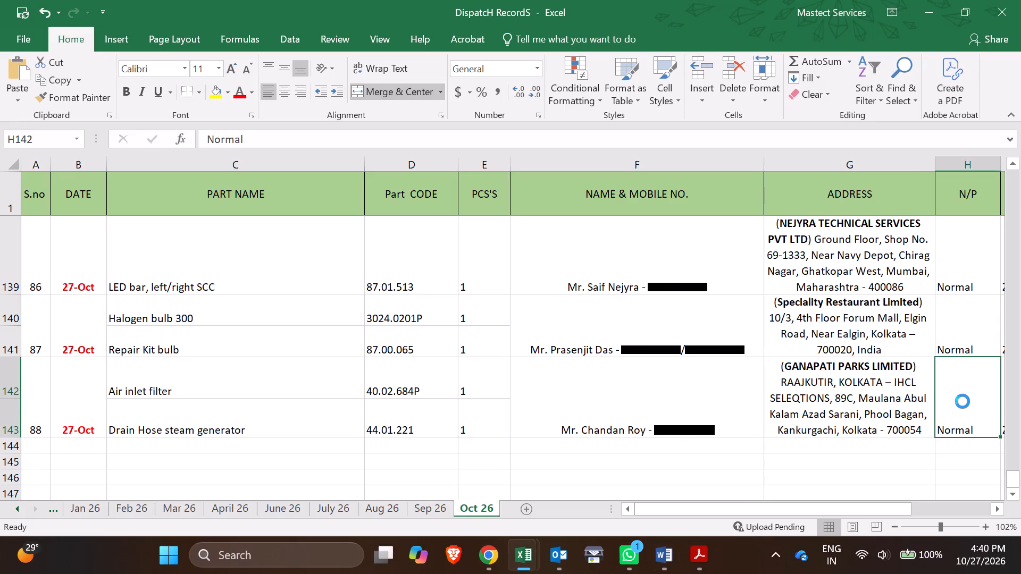
pyautogui.hotkey('ctrl', 's')
# Switch from the dispatch records to the ZISHAN-15 stock workbook in Excel.
pyautogui.hotkey('alt', 'Tab')
pyautogui.hotkey('alt', 'Tab')
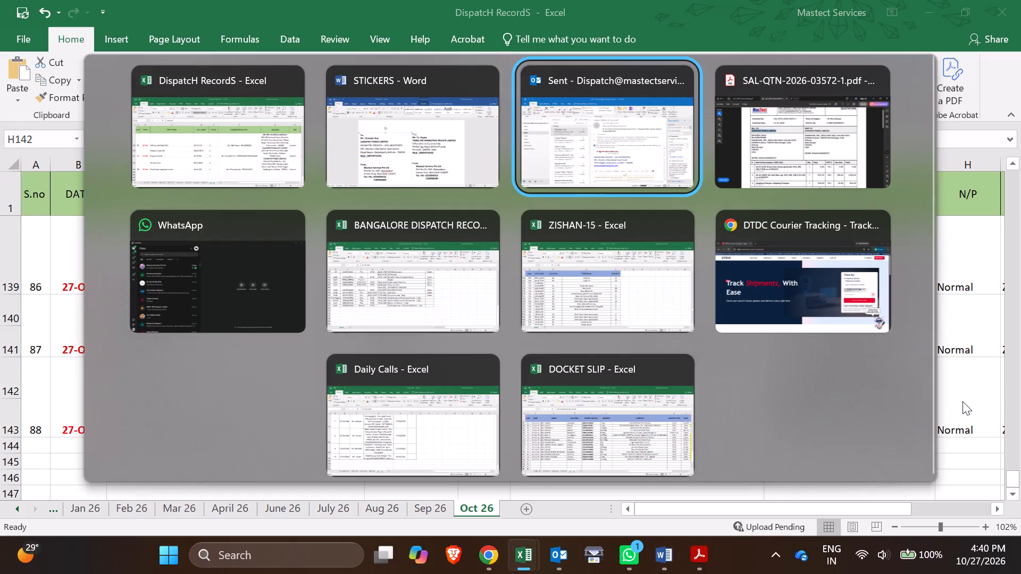
pyautogui.hotkey('alt', 'Down')
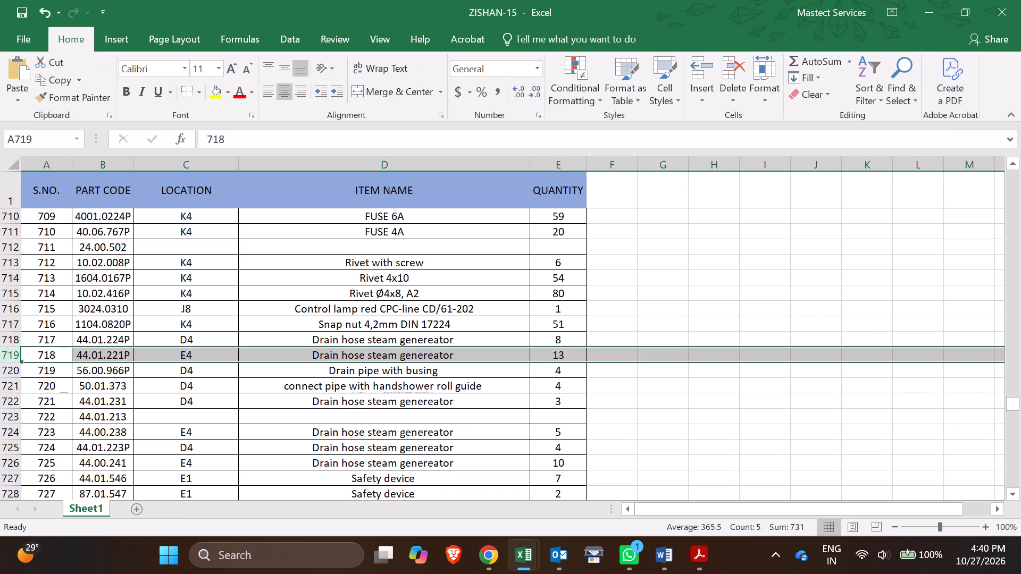
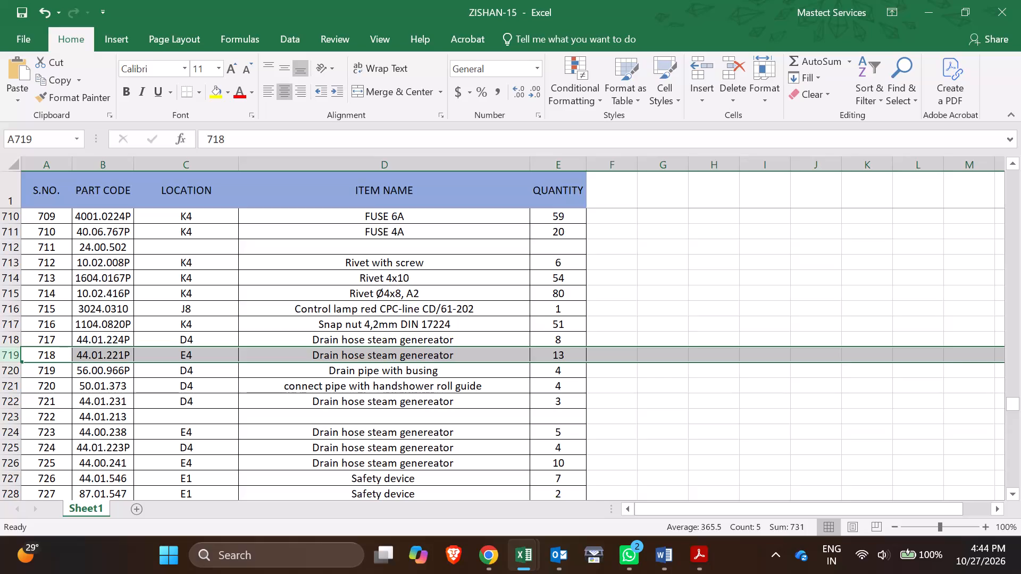
# Set the quantity of the drain hose steam generator with part code 44.01.221P to 12 and save the workbook.
pyautogui.click(559, 356)
pyautogui.write('12')
pyautogui.press('Return')
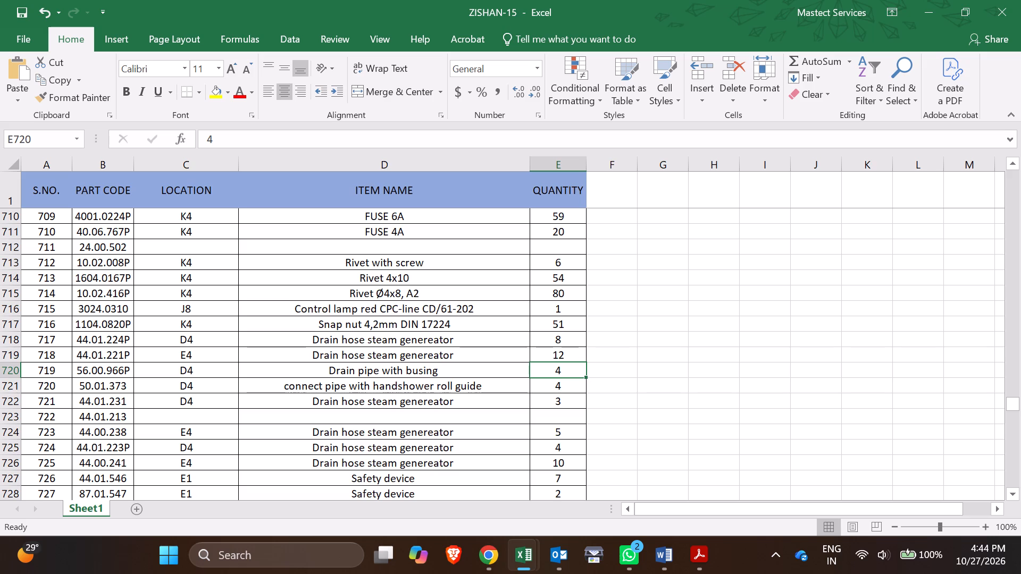
pyautogui.hotkey('ctrl', 's')
# Find part code 40.02.684P, set that Air Inlet Filter's quantity to 57, and save the workbook.
pyautogui.hotkey('ctrl', 'f')
pyautogui.press('BackSpace')
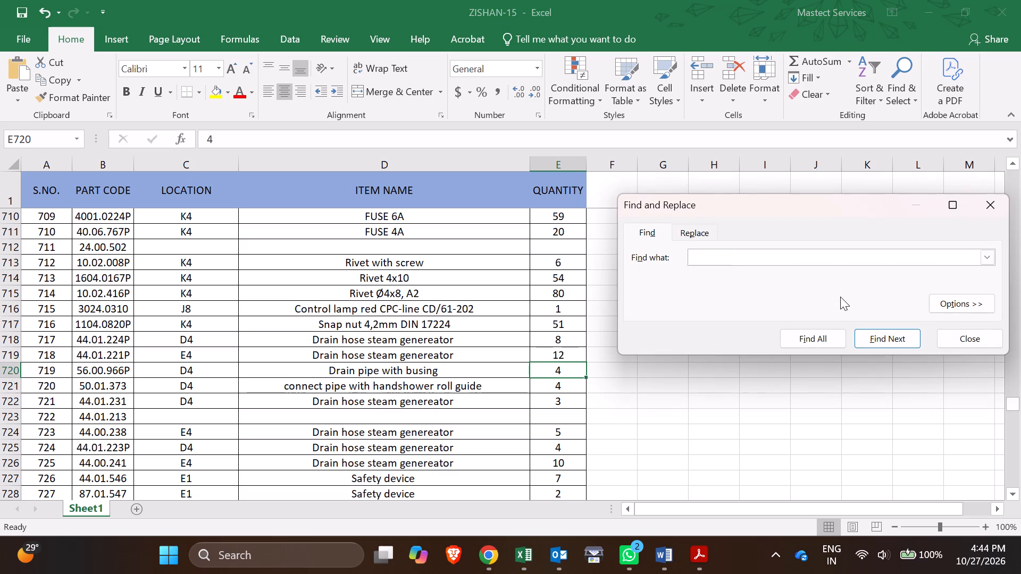
pyautogui.write('40.')
pyautogui.write('02.')
pyautogui.write('684P')
pyautogui.press('Return')
pyautogui.press('Return')
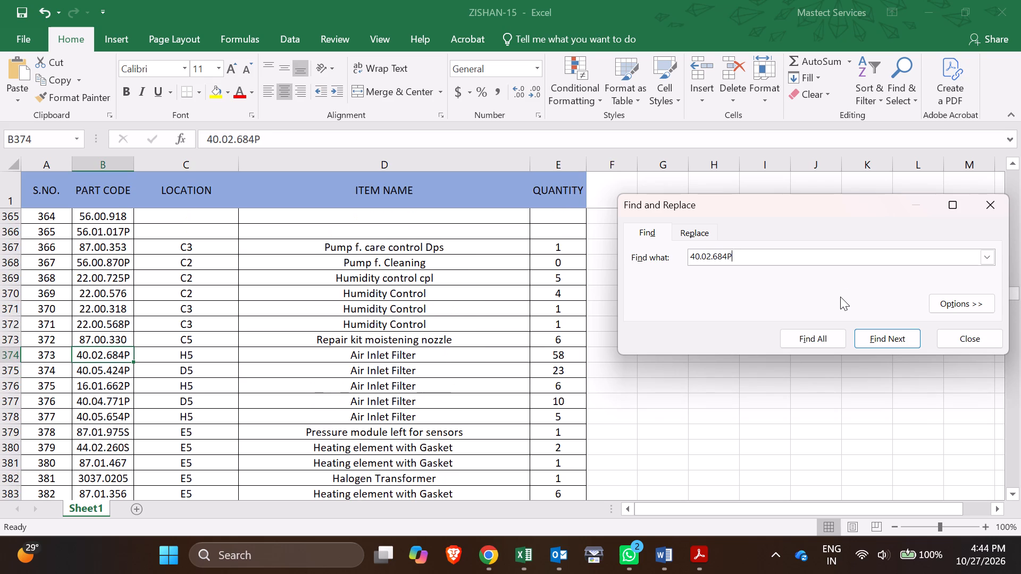
pyautogui.click(548, 352)
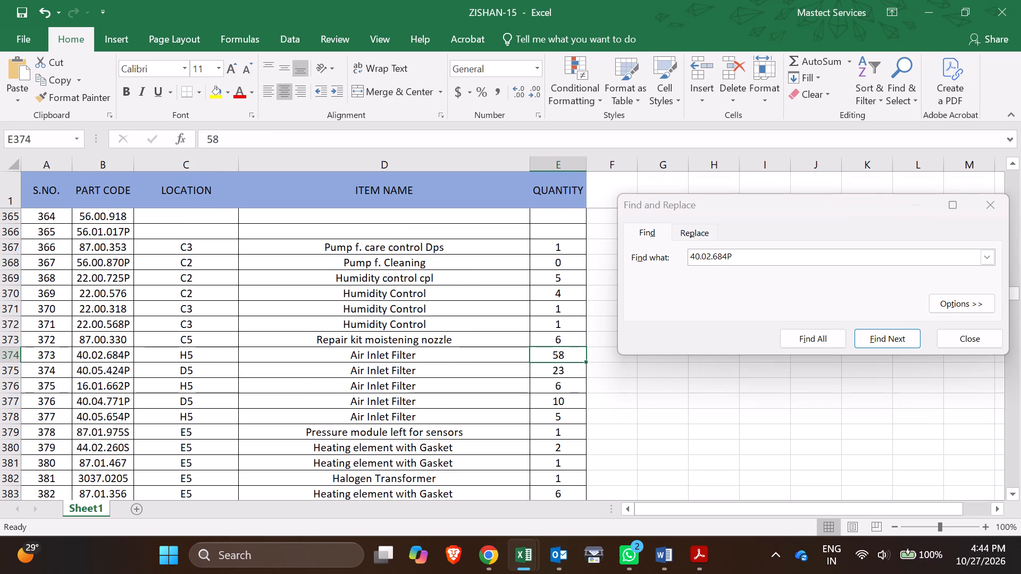
pyautogui.write('57')
pyautogui.press('Return')
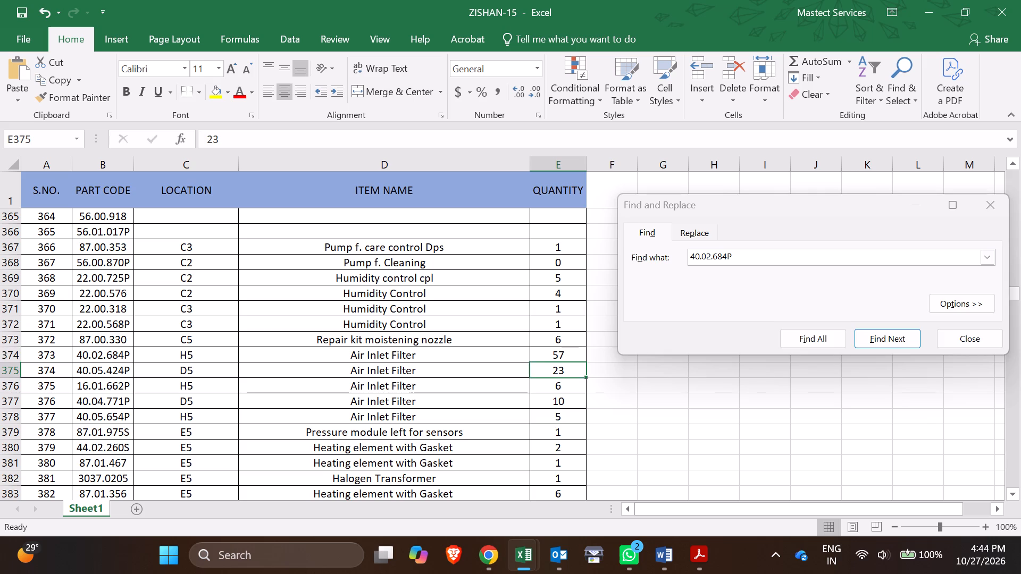
pyautogui.hotkey('ctrl', 's')
pyautogui.hotkey('ctrl', 's')
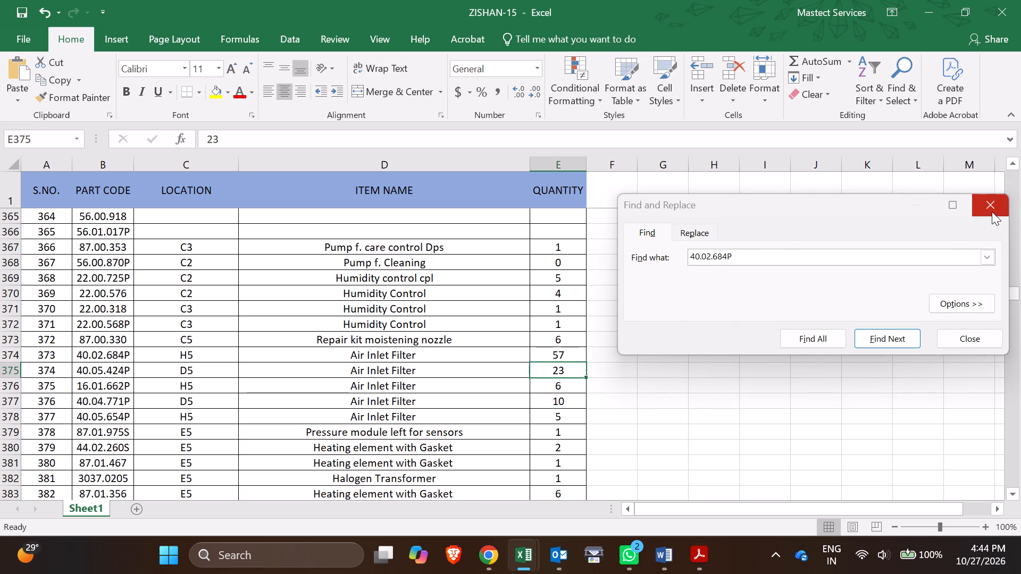
pyautogui.click(992, 212)
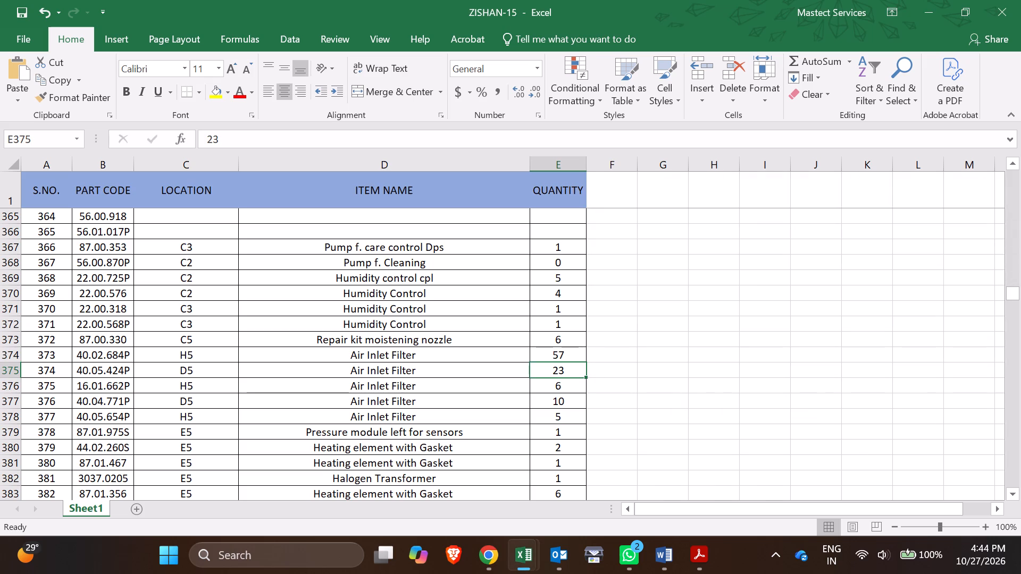
# Search for "halogen", set the quantity of the Halogen Bulb 3024.0201P to 18, and save the workbook.
pyautogui.hotkey('ctrl', 'f')
pyautogui.press('BackSpace')
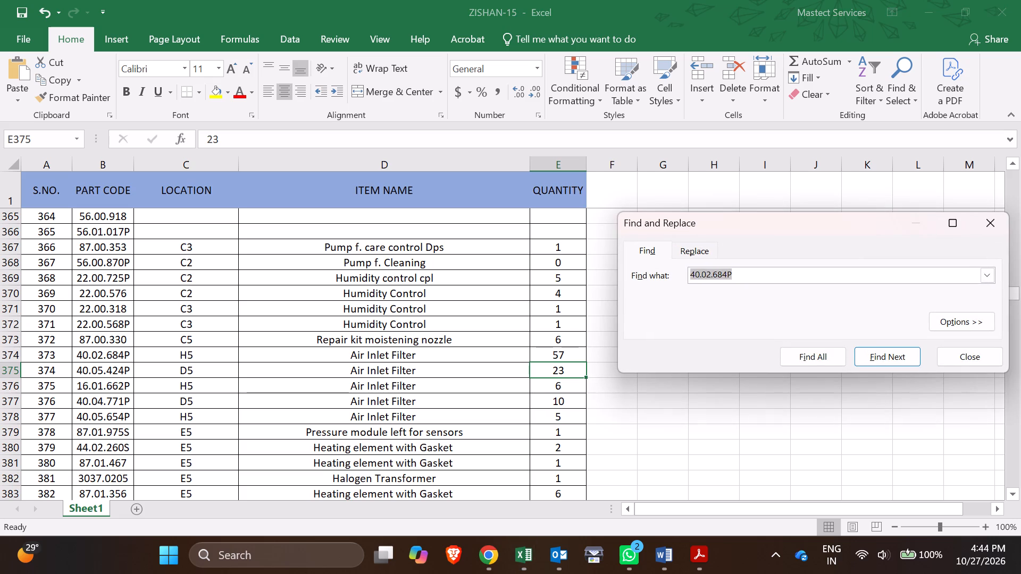
pyautogui.write('halogen')
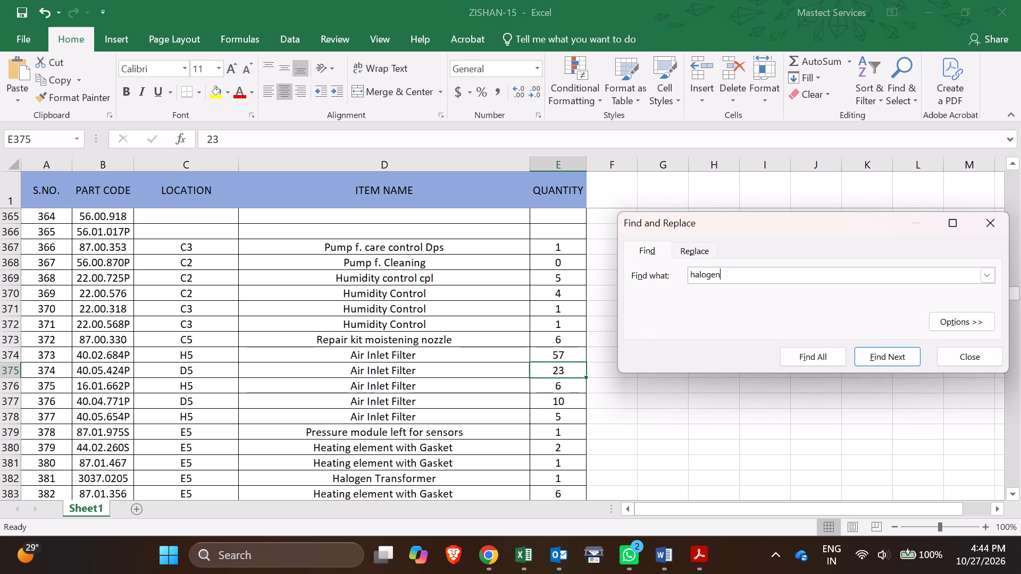
pyautogui.press('Return')
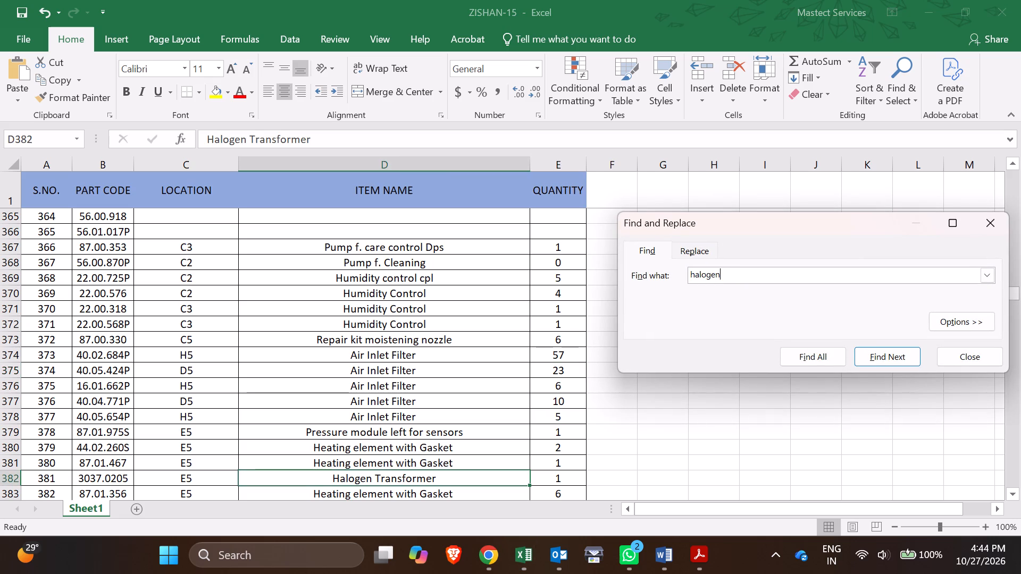
pyautogui.press('Return')
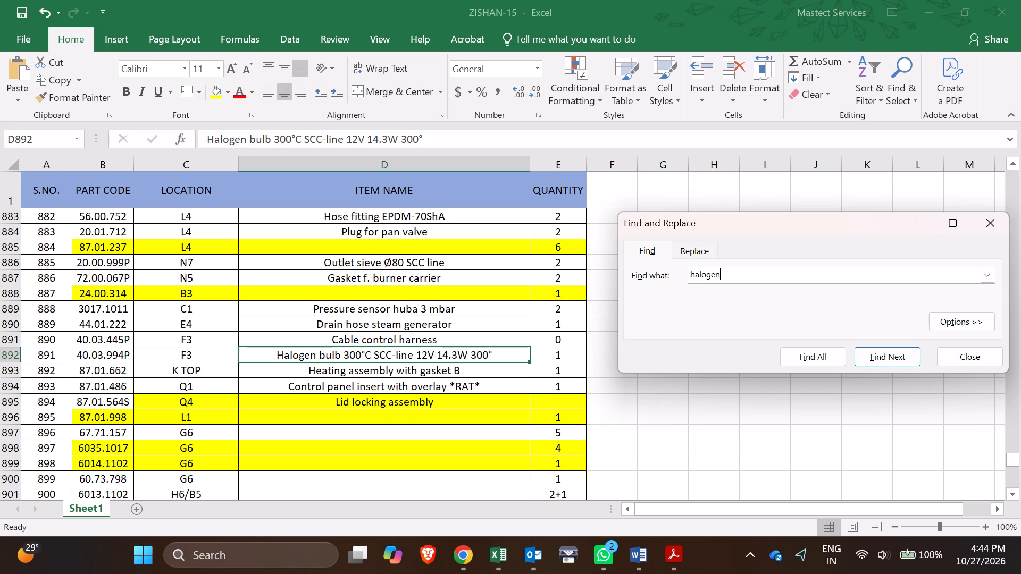
pyautogui.press('Return')
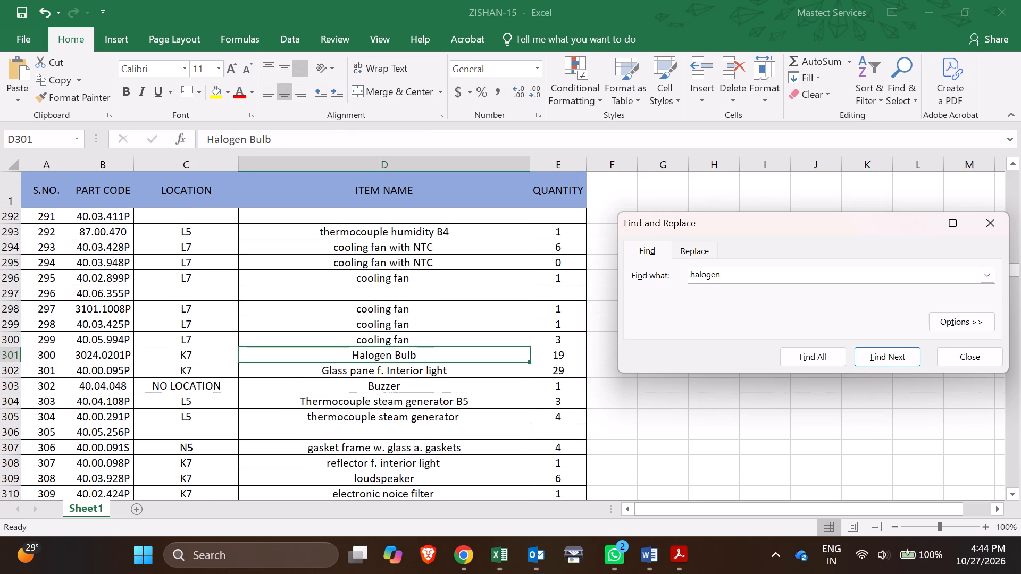
pyautogui.click(554, 353)
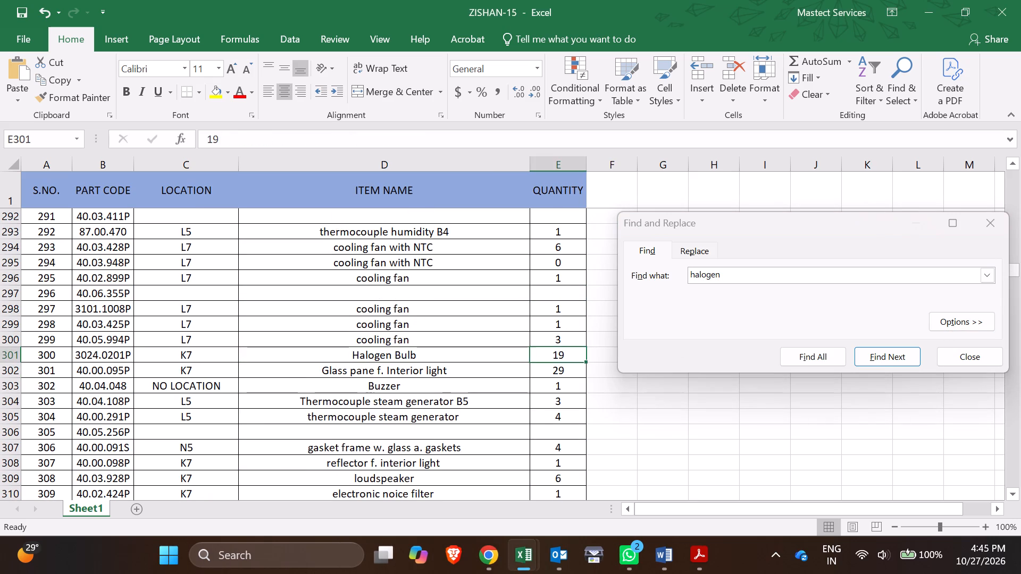
pyautogui.write('18')
pyautogui.press('Return')
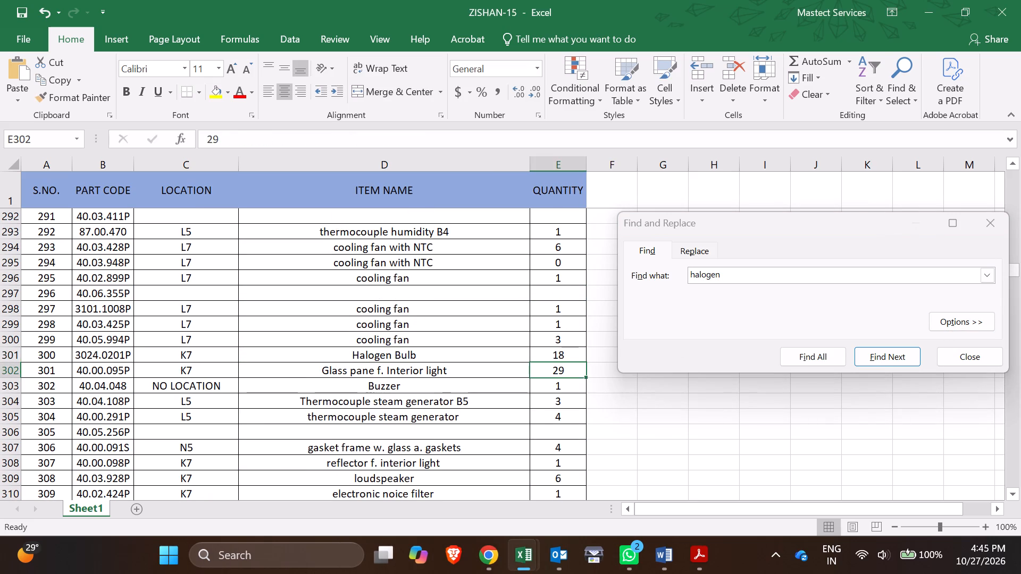
pyautogui.hotkey('ctrl', 's')
# Search for "repair kit", set the quantity of the repair kit bulb socket 87.00.065 to 29, and save the workbook.
pyautogui.click(769, 270)
pyautogui.press('BackSpace')
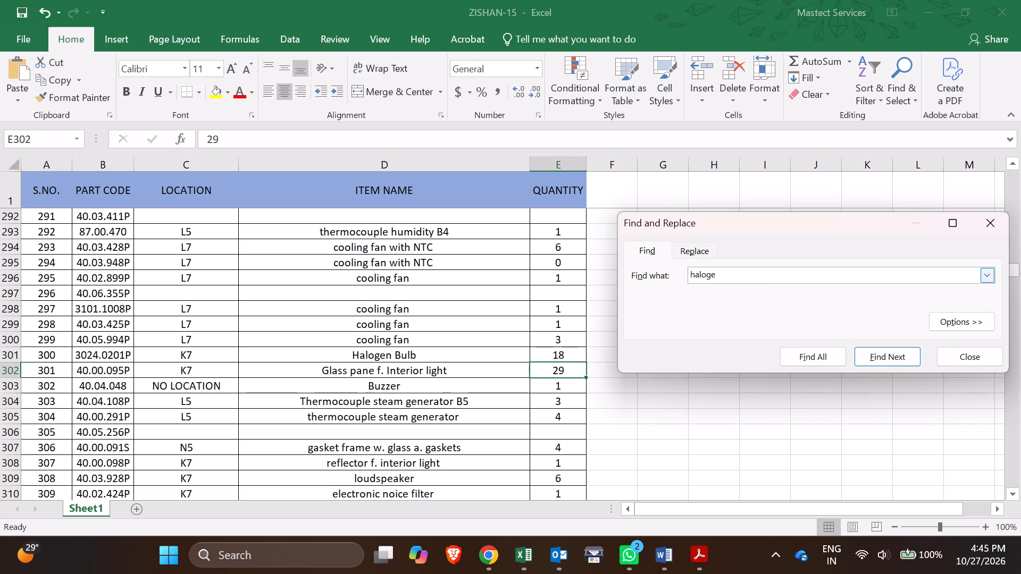
pyautogui.press('BackSpace')
pyautogui.press('BackSpace')
pyautogui.press('BackSpace')
pyautogui.press('BackSpace')
pyautogui.press('BackSpace')
pyautogui.press('BackSpace')
pyautogui.press('BackSpace')
pyautogui.press('BackSpace')
pyautogui.press('BackSpace')
pyautogui.press('BackSpace')
pyautogui.write('repair kit')
pyautogui.press('Return')
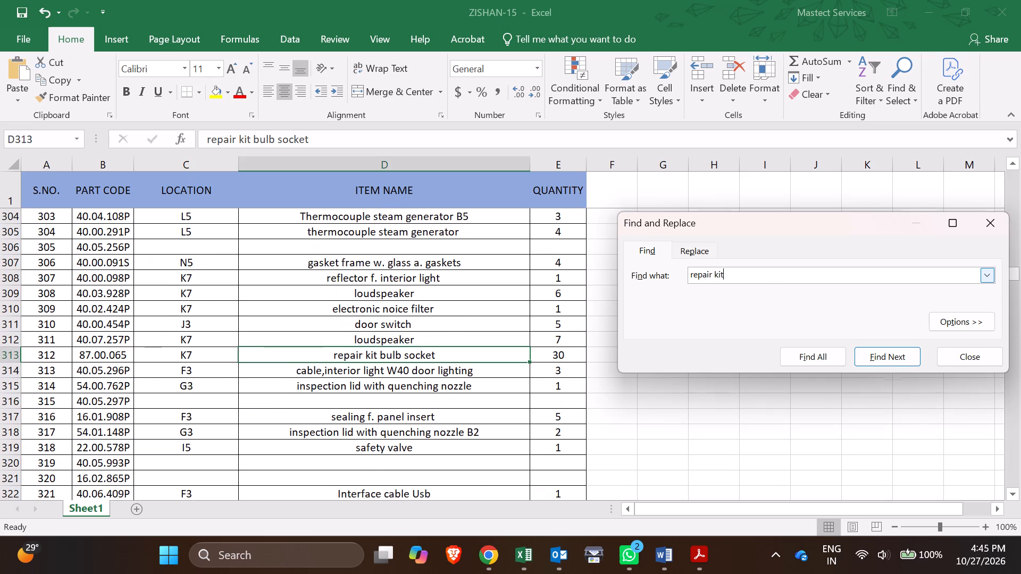
pyautogui.press('Return')
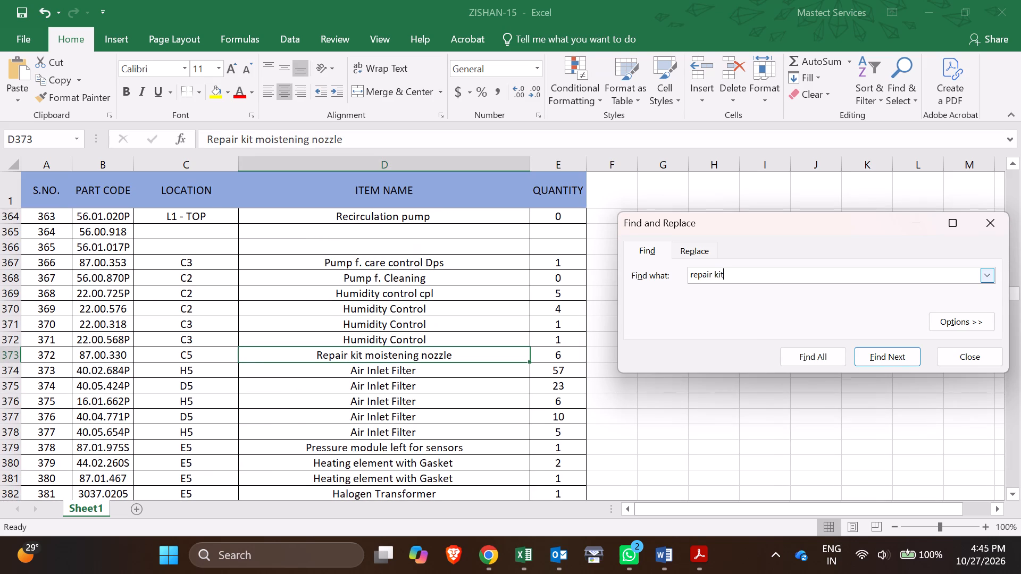
pyautogui.press('Return')
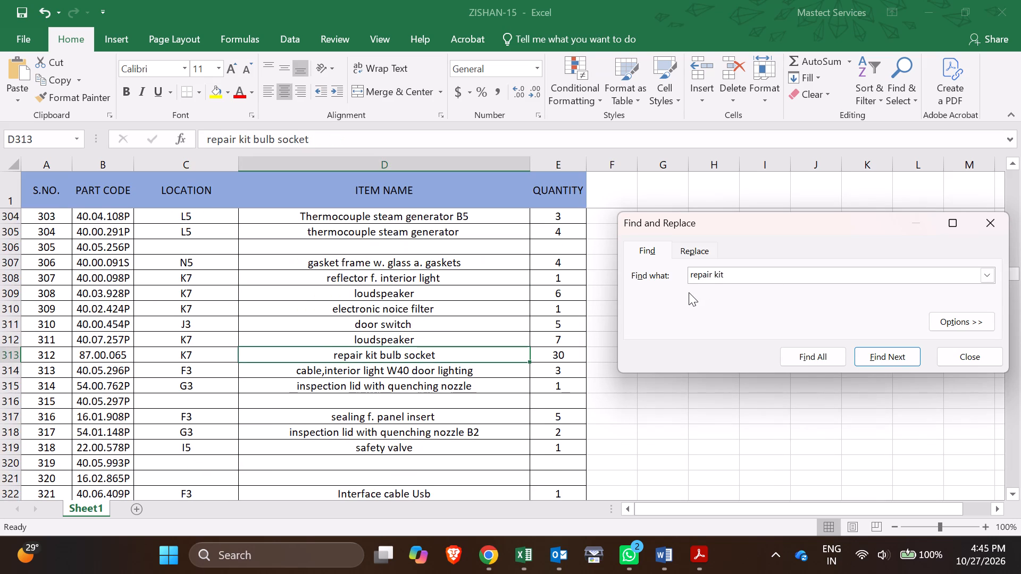
pyautogui.click(554, 358)
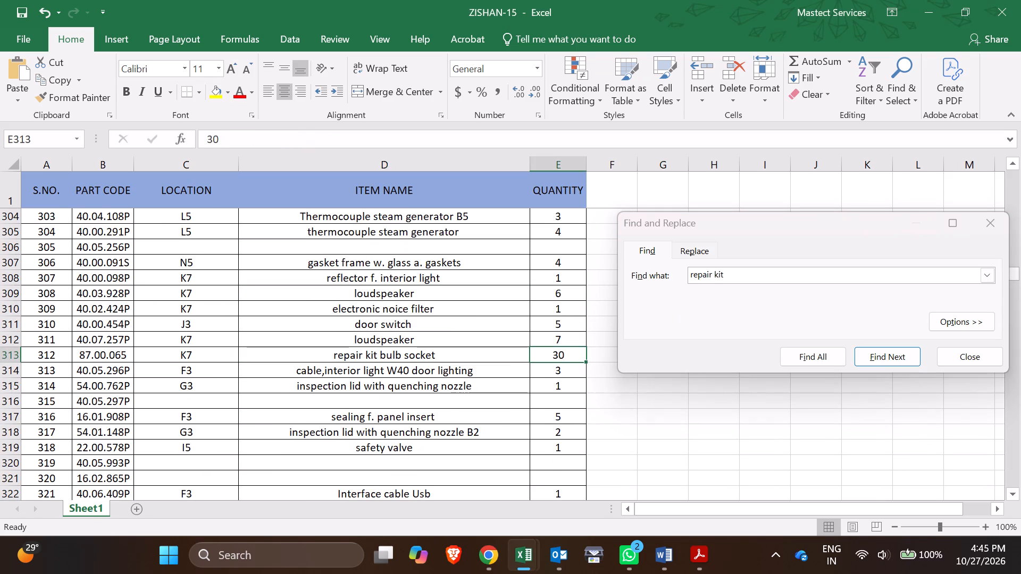
pyautogui.write('29')
pyautogui.press('Return')
pyautogui.hotkey('ctrl', 's')
pyautogui.hotkey('ctrl', 's')
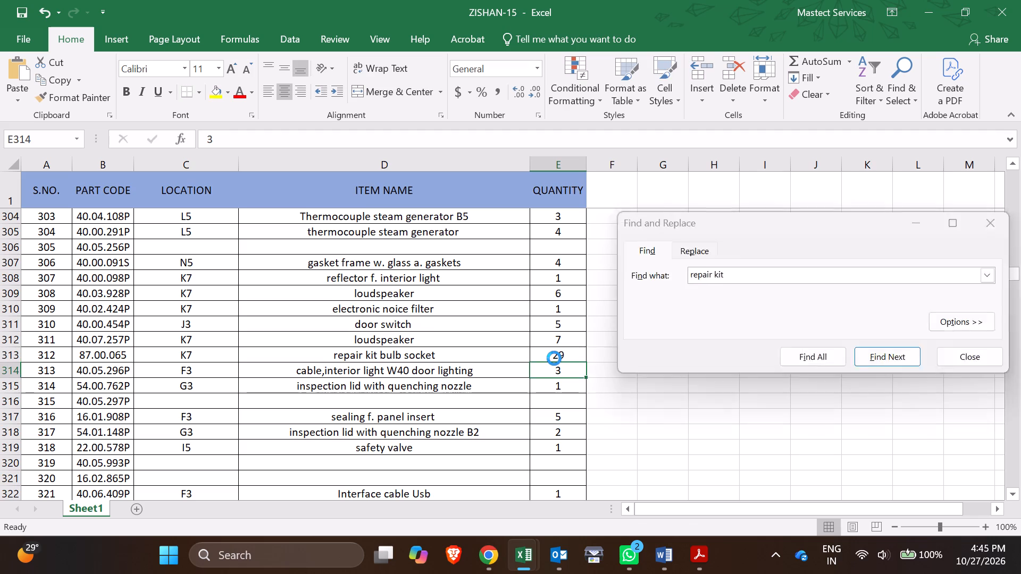
pyautogui.click(977, 225)
pyautogui.click(528, 293)
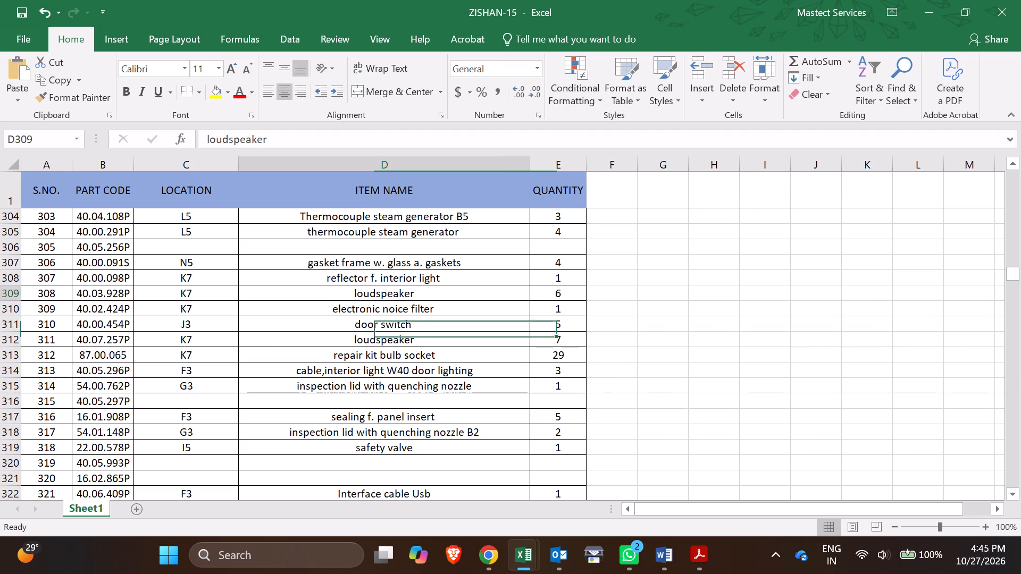
pyautogui.hotkey('ctrl', 's')
# Switch from the ZISHAN-15 stock workbook back to the DispatcH RecordS workbook.
pyautogui.hotkey('alt', 'Tab')
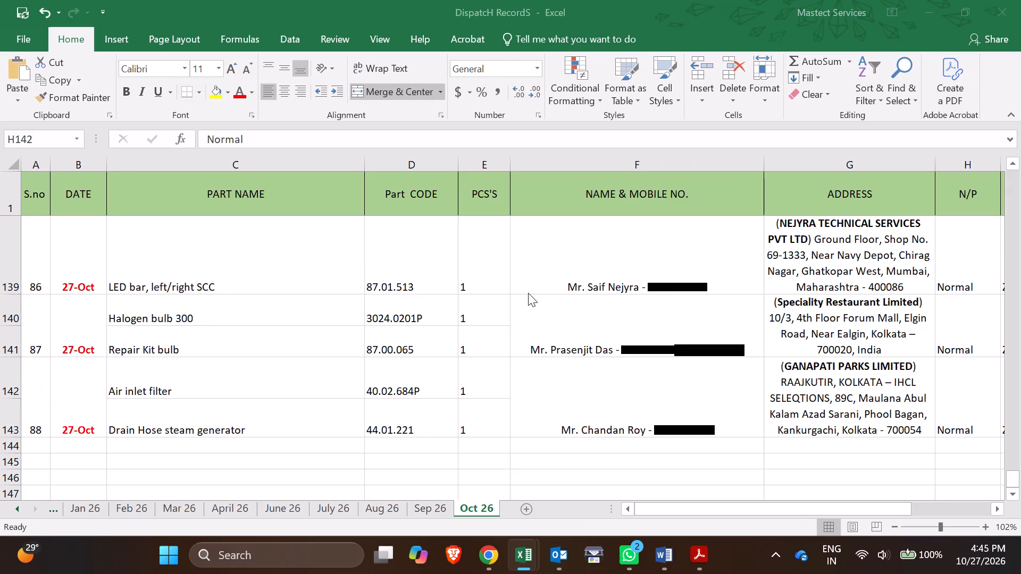
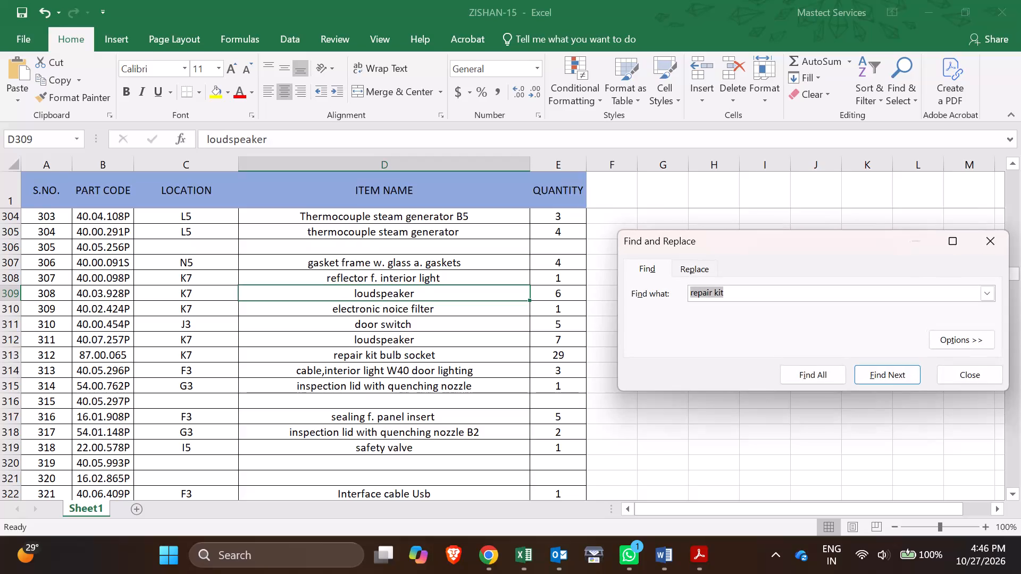
# Search the ZISHAN-15 stock sheet for part code 54.01.862, without its suffix letter, checking for further matches.
pyautogui.hotkey('ctrl', 'v')
pyautogui.press('BackSpace')
pyautogui.press('Return')
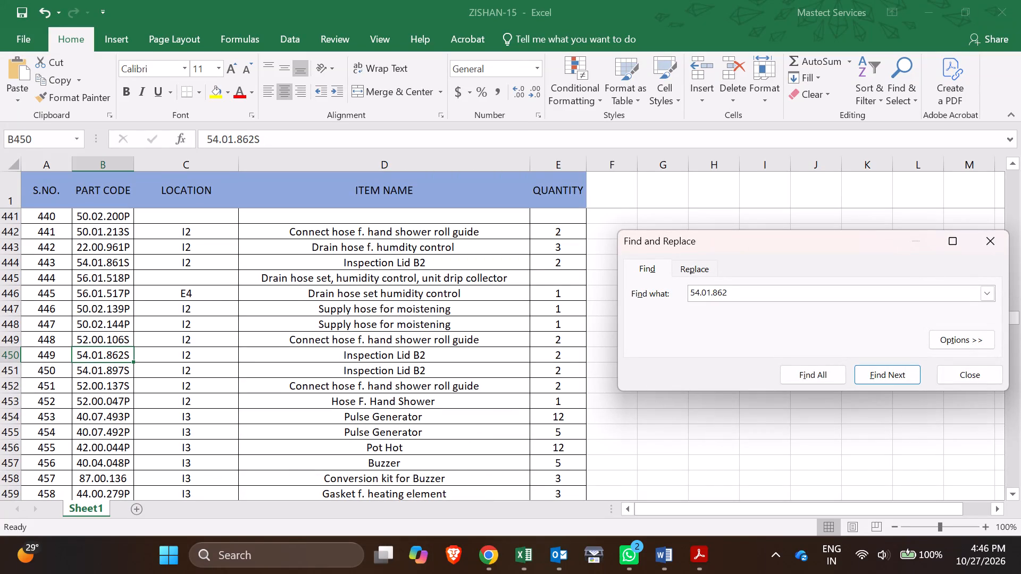
pyautogui.press('Return')
pyautogui.press('Return')
pyautogui.press('Return')
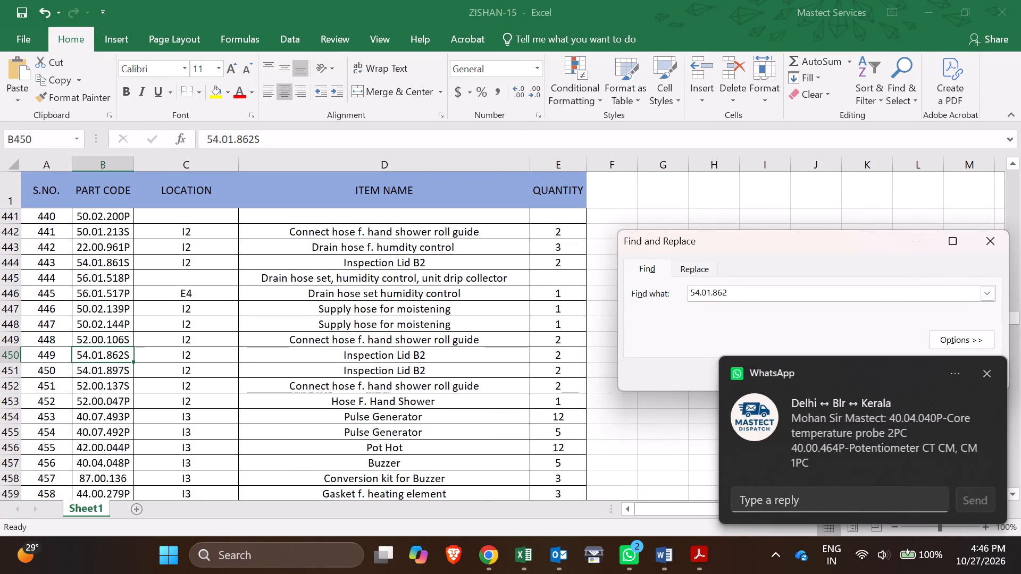
# Dismiss the WhatsApp notification and switch away from the ZISHAN-15 stock workbook.
pyautogui.click(990, 374)
pyautogui.hotkey('alt', 'Tab')
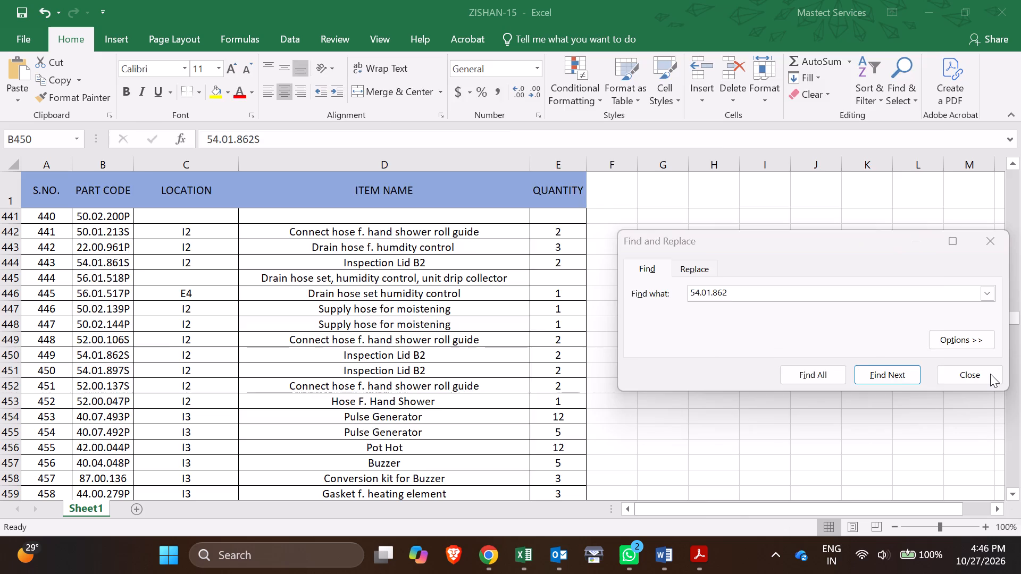
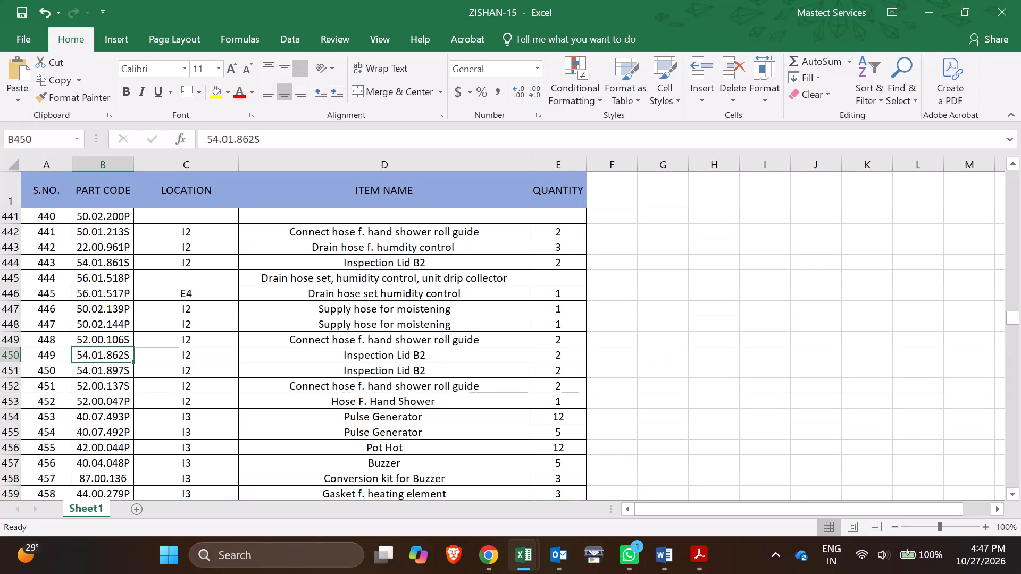
# Select the entire stock row for part code 54.01.862S, Inspection Lid B2.
pyautogui.click(13, 356)
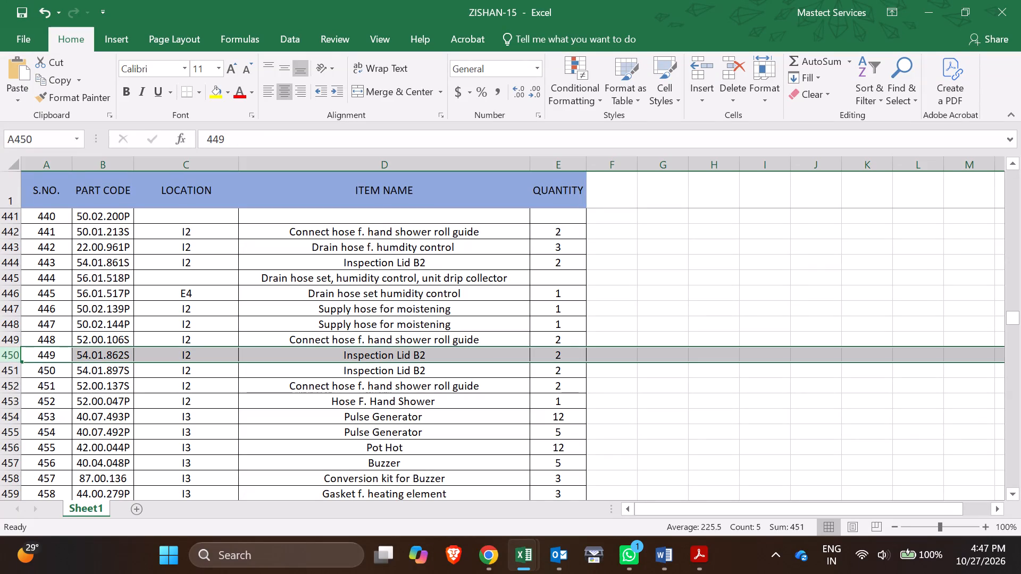
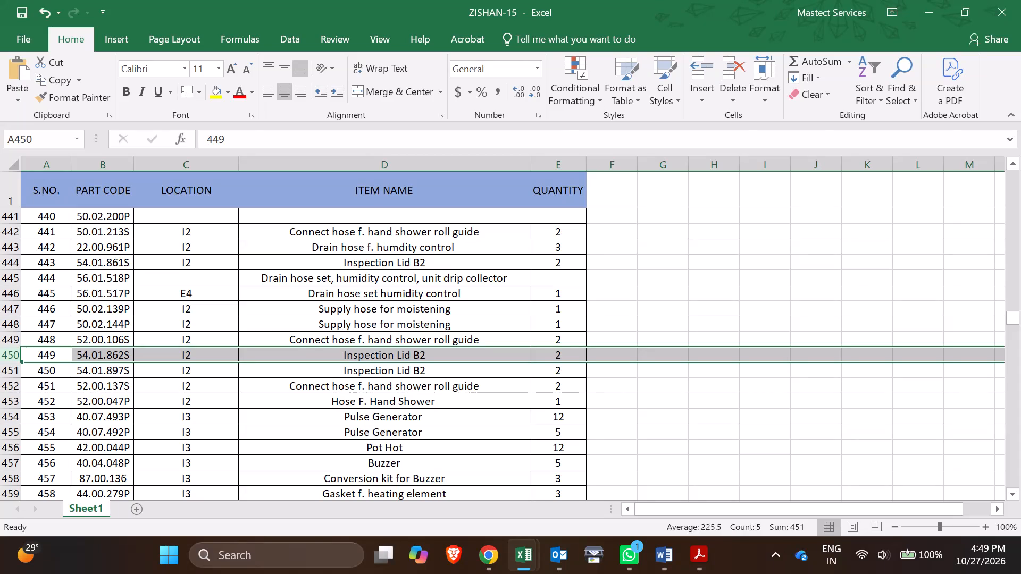
# Switch from the ZISHAN-15 stock workbook to WhatsApp.
pyautogui.hotkey('alt', 'Tab')
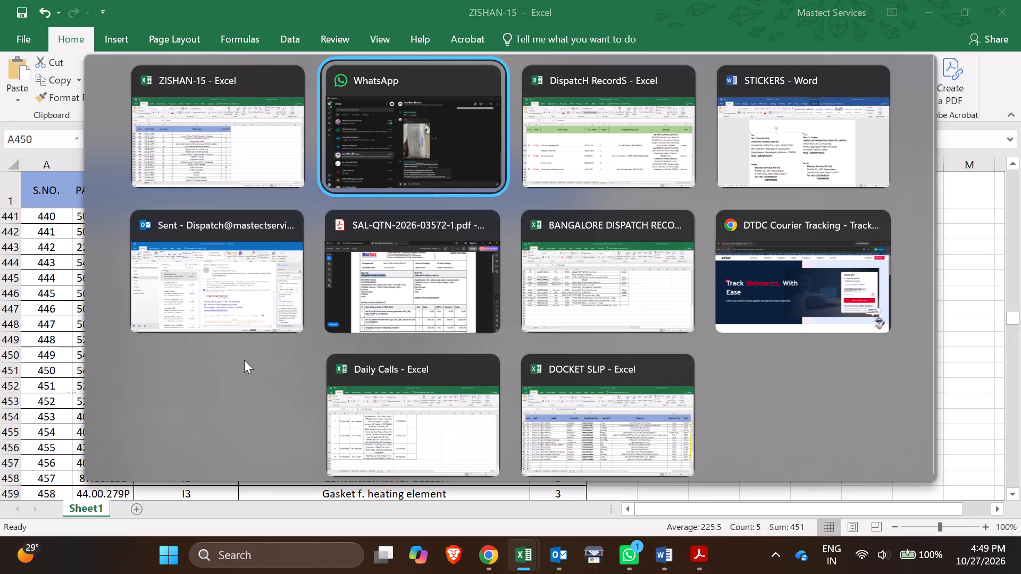
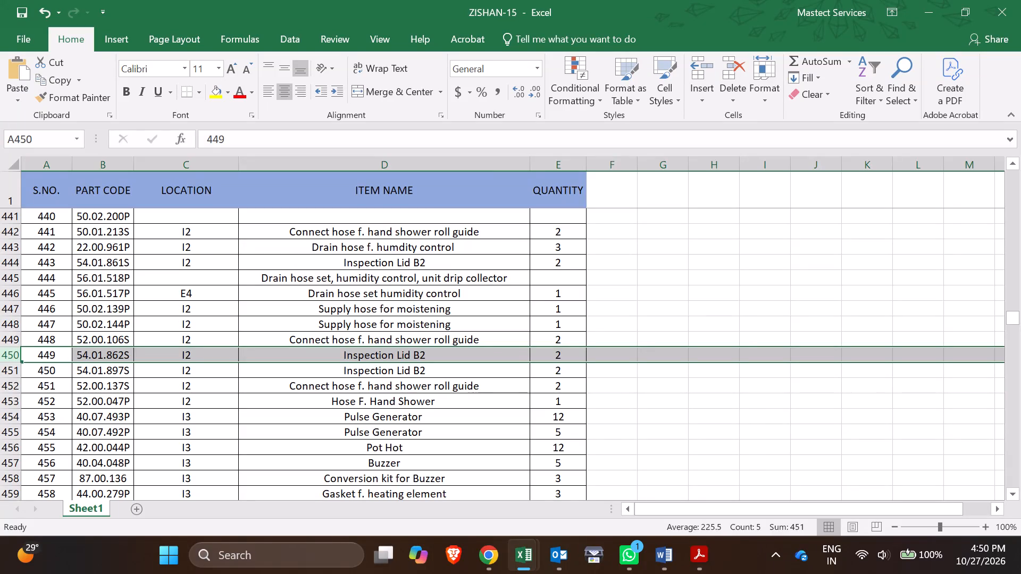
# Search the stock sheet for part code 40.04.040P and step through any further matches.
pyautogui.click(582, 300)
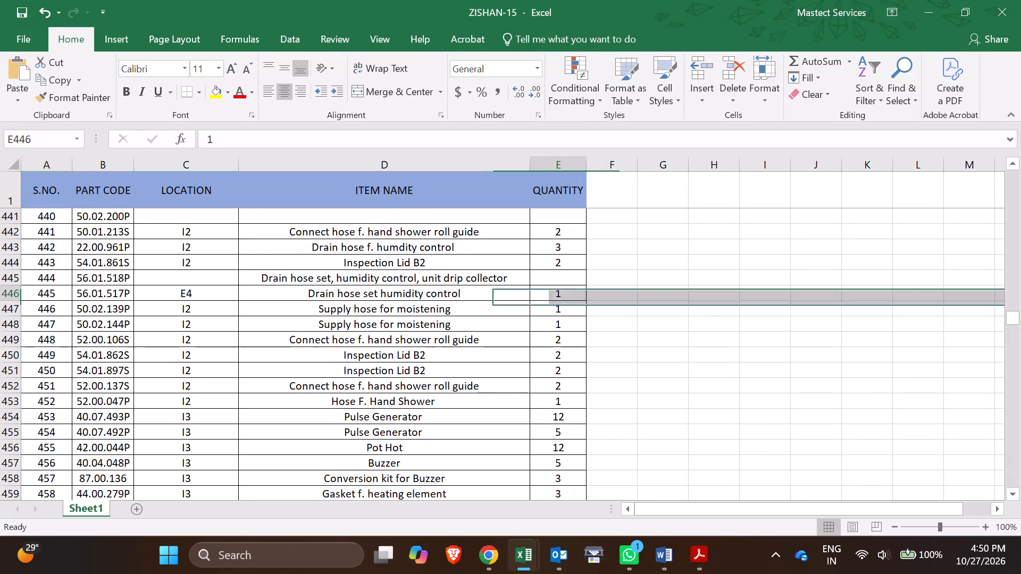
pyautogui.hotkey('ctrl', 'f')
pyautogui.press('BackSpace')
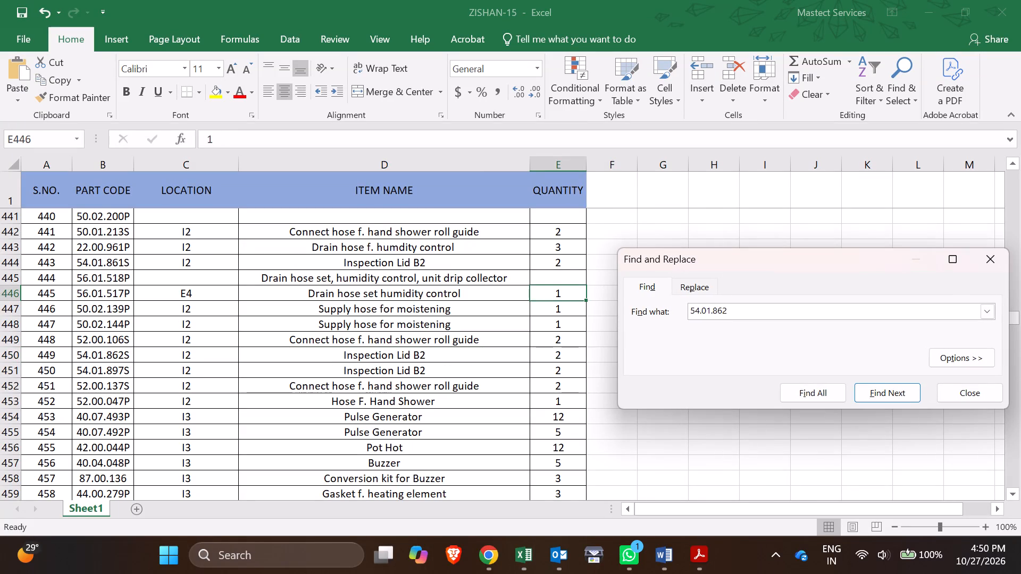
pyautogui.write('40.')
pyautogui.write('04.040')
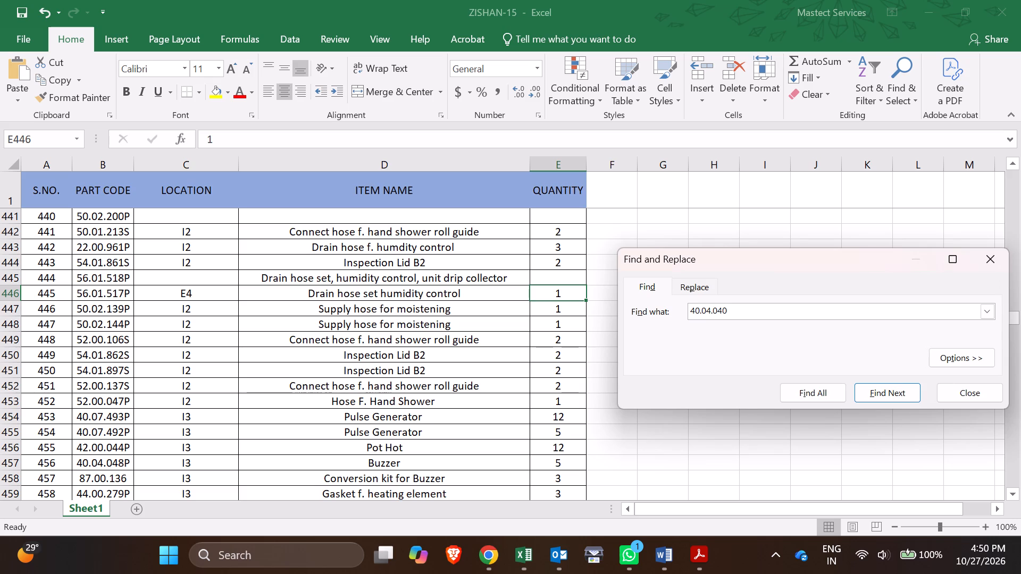
pyautogui.hotkey('shift', 'p')
pyautogui.press('Return')
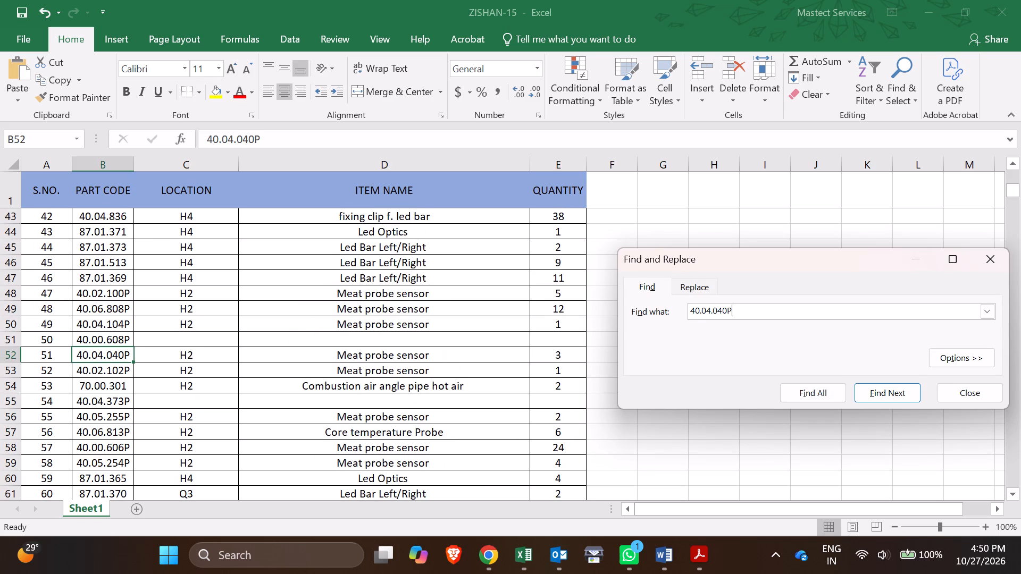
pyautogui.press('Return')
pyautogui.press('Return')
pyautogui.press('Return')
pyautogui.press('Return')
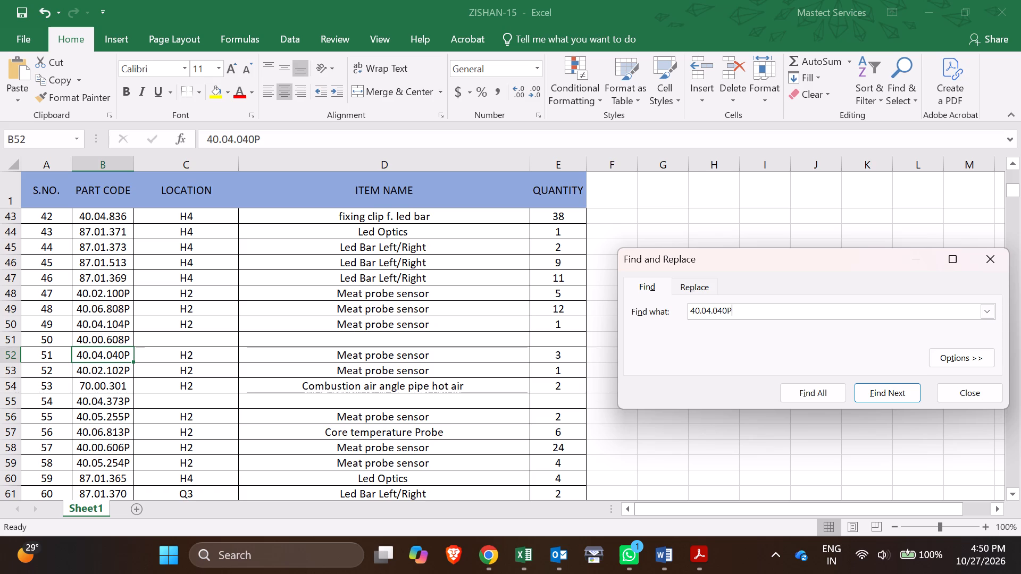
# Search the stock sheet for part code 87.01.173 and close the search.
pyautogui.doubleClick(893, 311)
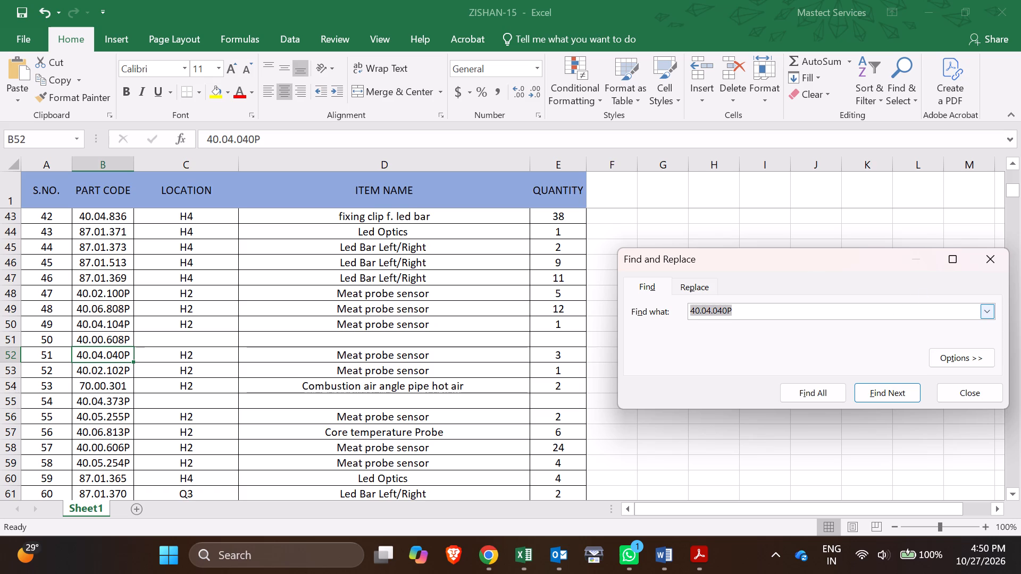
pyautogui.press('BackSpace')
pyautogui.write('87.01.173')
pyautogui.press('Return')
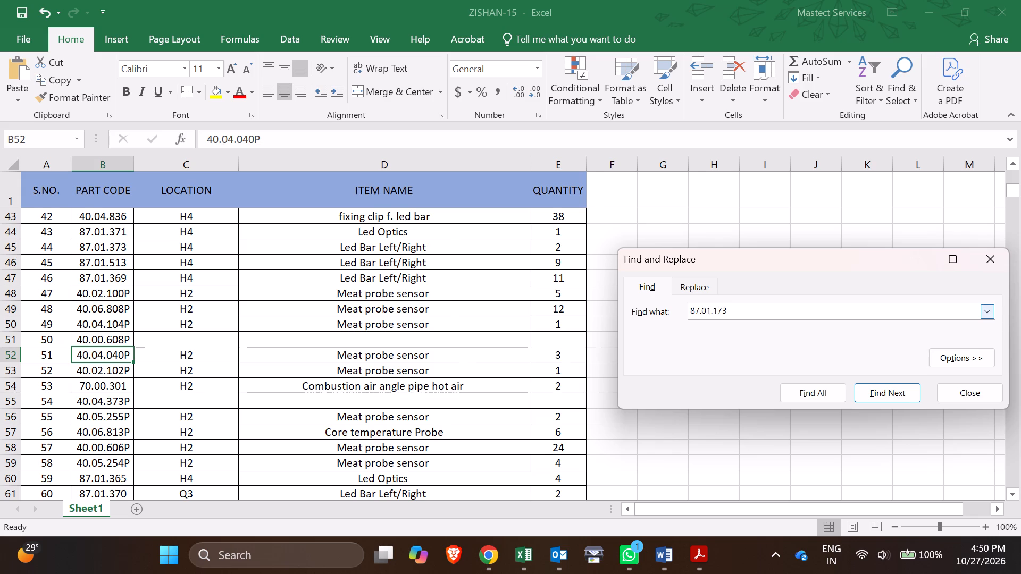
pyautogui.press('Return')
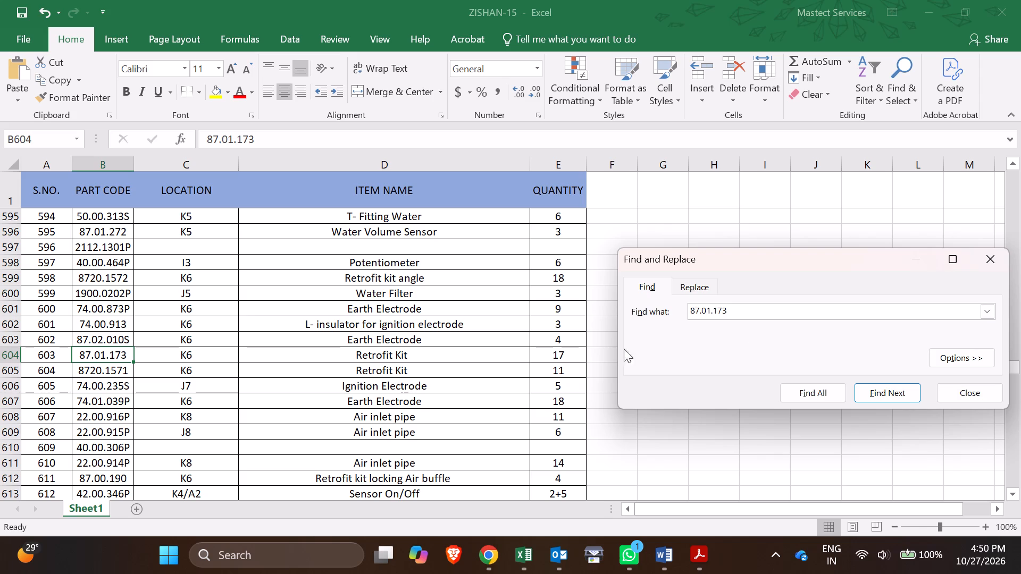
pyautogui.click(981, 254)
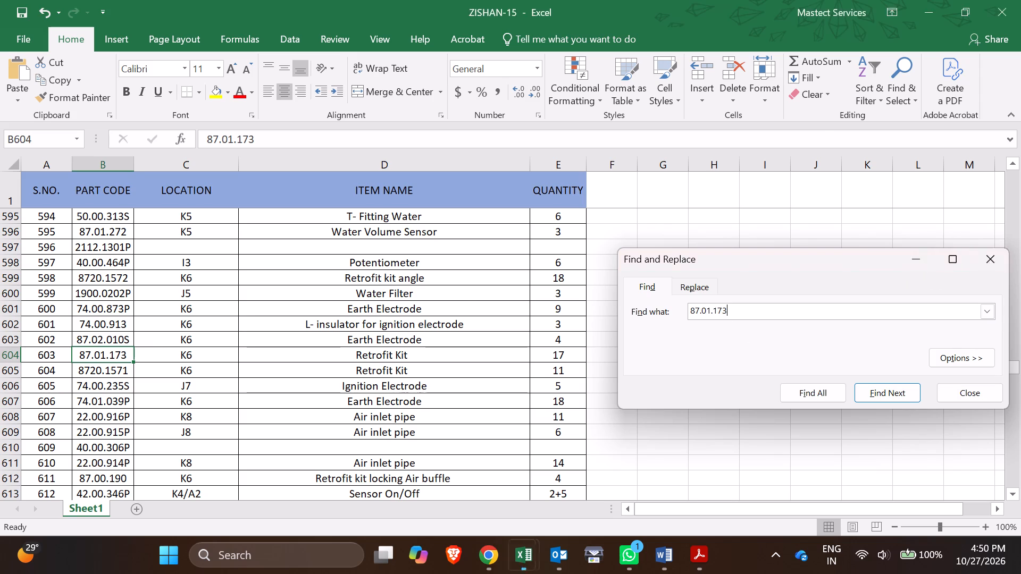
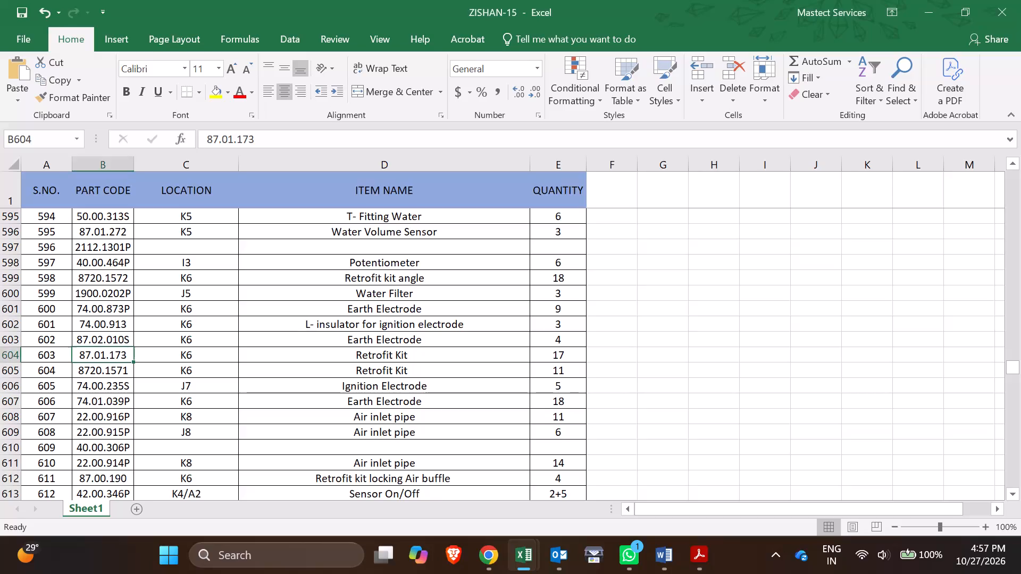
# Search the stock sheet for part code 40.00.464P, check for a further match, and close the search.
pyautogui.hotkey('ctrl', 'f')
pyautogui.press('BackSpace')
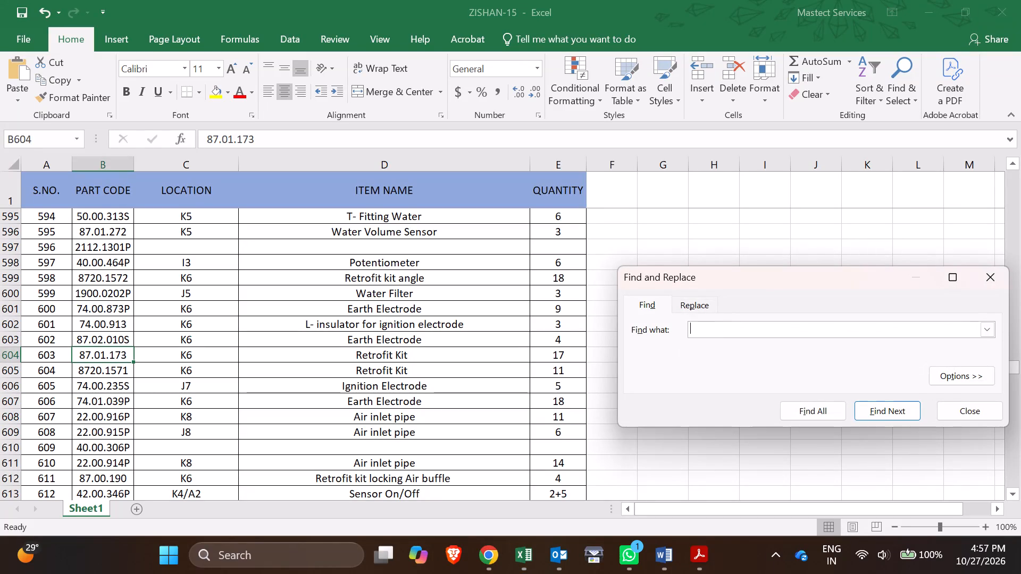
pyautogui.write('40.')
pyautogui.write('00.')
pyautogui.write('46')
pyautogui.press('4')
pyautogui.hotkey('shift', 'p')
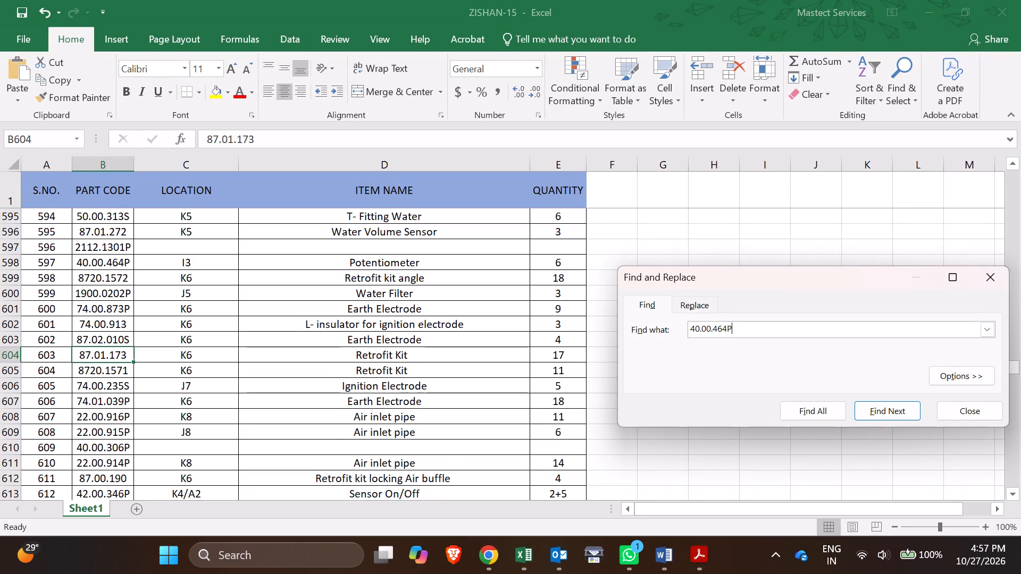
pyautogui.press('Return')
pyautogui.press('Return')
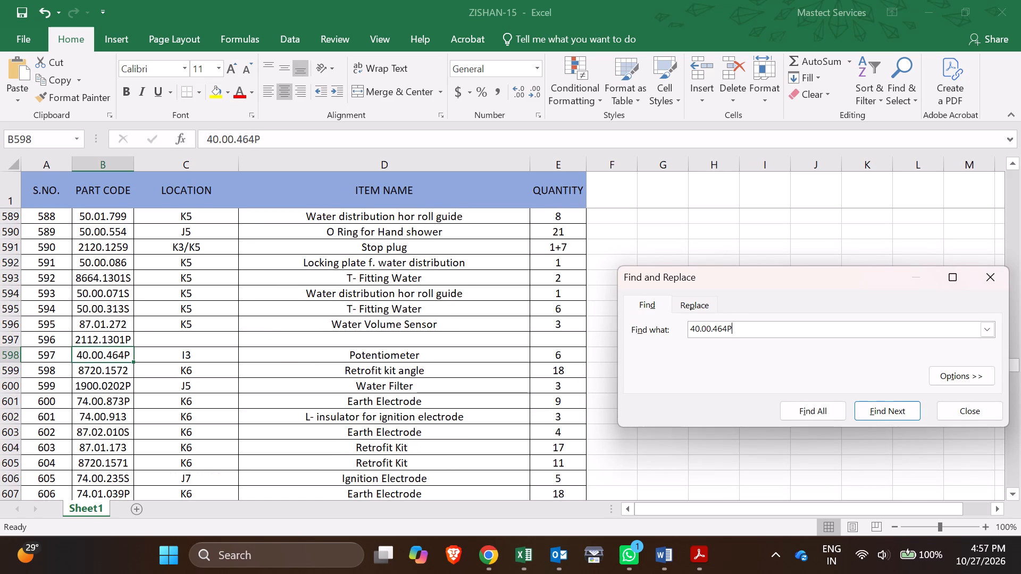
pyautogui.click(991, 277)
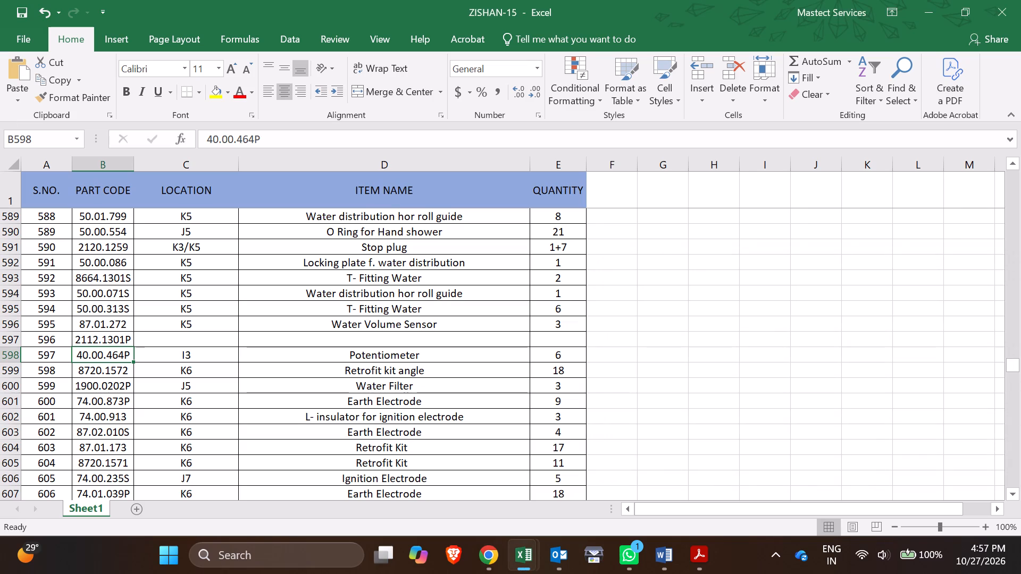
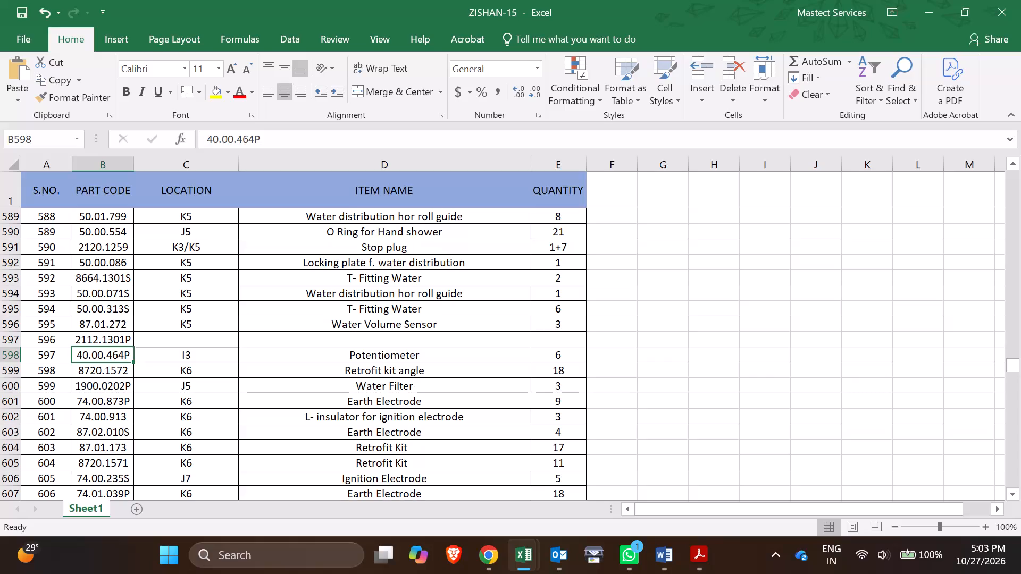
# Find part code 54.01.862S in the stock sheet, set its quantity to 1, save the workbook, and close the search.
pyautogui.hotkey('ctrl', 'f')
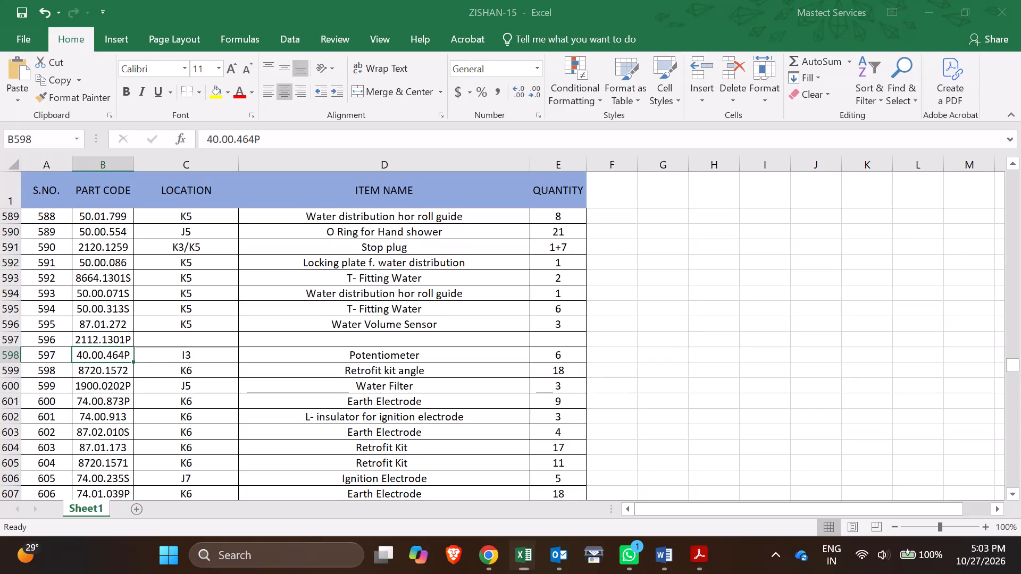
pyautogui.press('BackSpace')
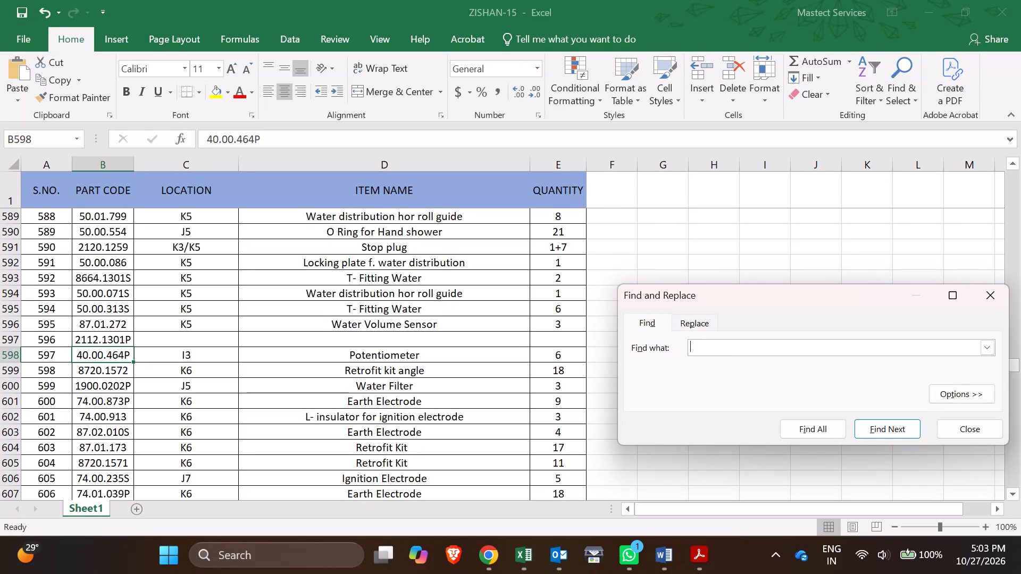
pyautogui.write('54.01.')
pyautogui.write('862')
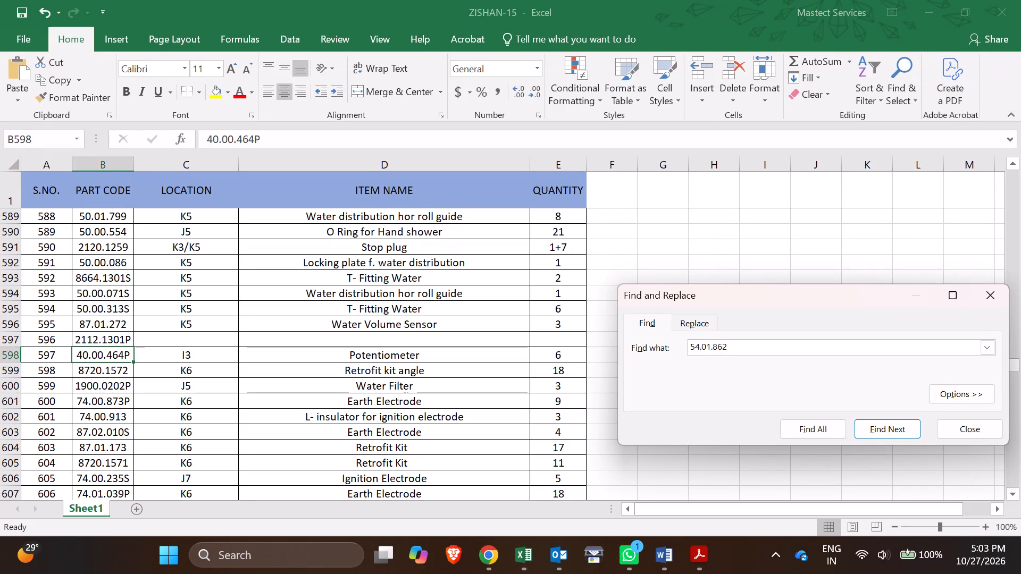
pyautogui.hotkey('shift', 's')
pyautogui.press('Return')
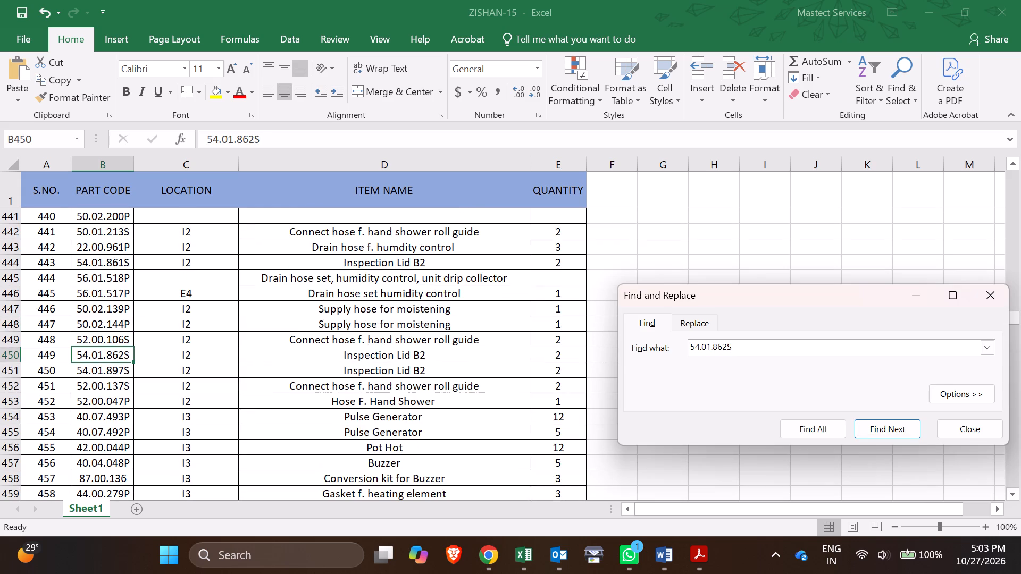
pyautogui.press('Return')
pyautogui.click(550, 356)
pyautogui.press('1')
pyautogui.press('Return')
pyautogui.hotkey('ctrl', 's')
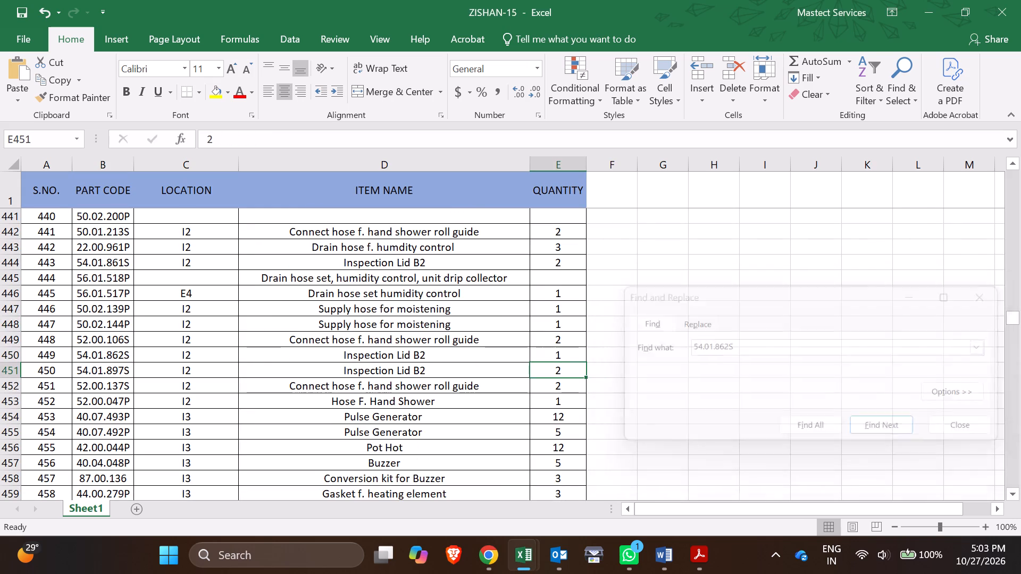
pyautogui.hotkey('ctrl', 's')
pyautogui.click(988, 293)
# Switch from the stock workbook to WhatsApp.
pyautogui.hotkey('alt', 'Tab')
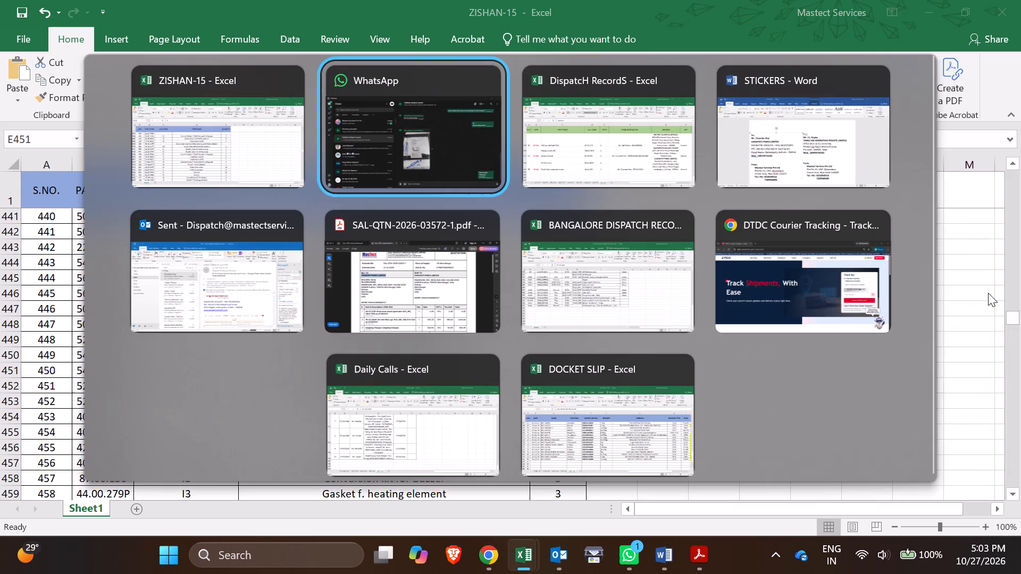
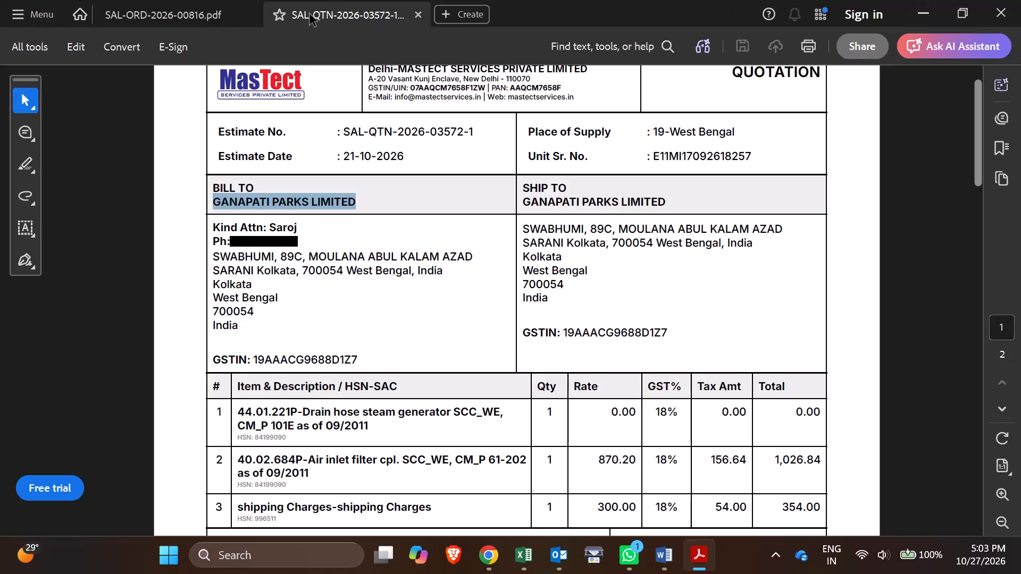
pyautogui.click(206, 20)
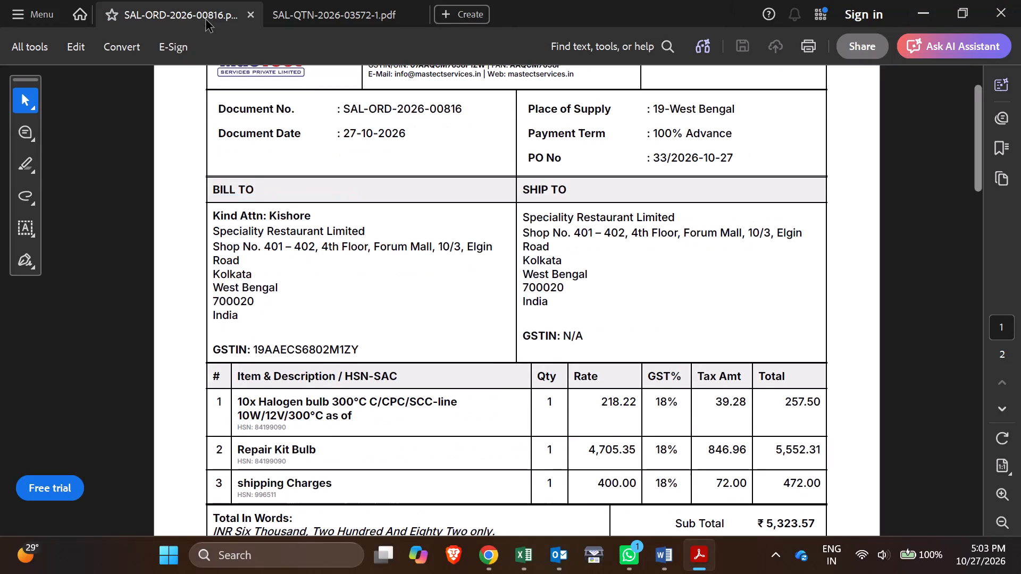
pyautogui.scroll(-1, 531, 286)
pyautogui.scroll(3, 531, 286)
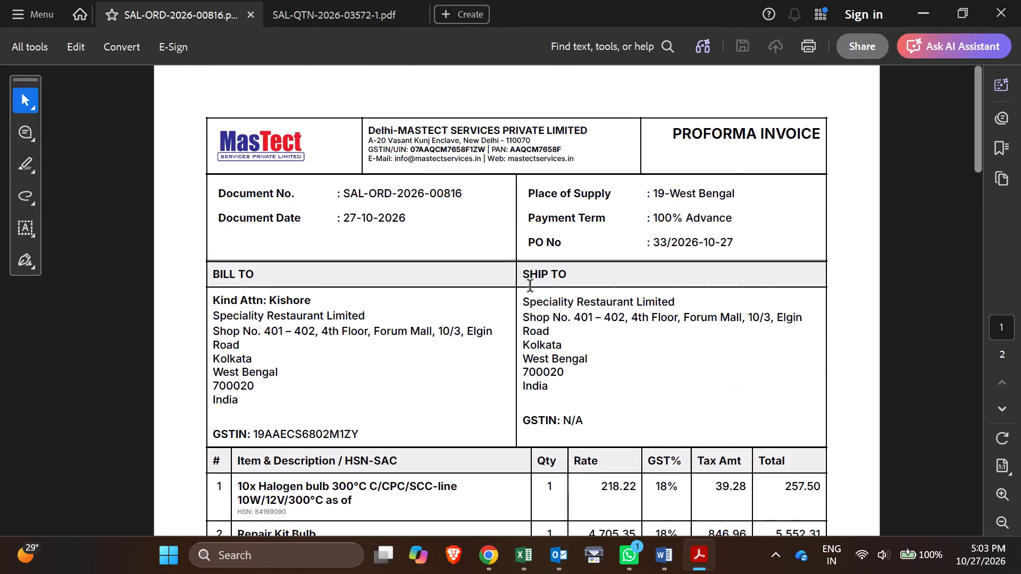
pyautogui.scroll(-1, 531, 286)
# Close the Adobe Acrobat window holding the proforma invoice and the quotation.
pyautogui.click(1020, 0)
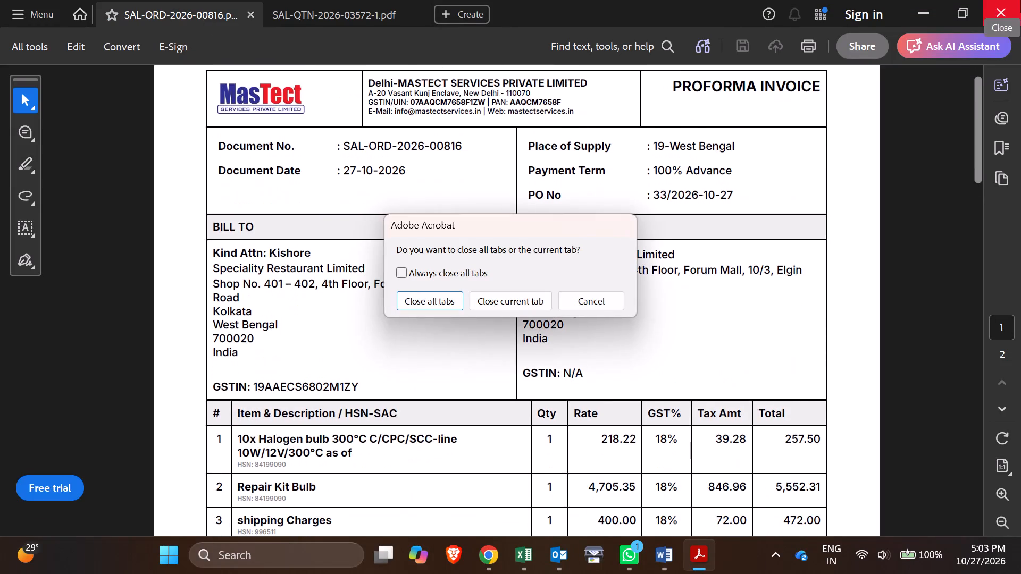
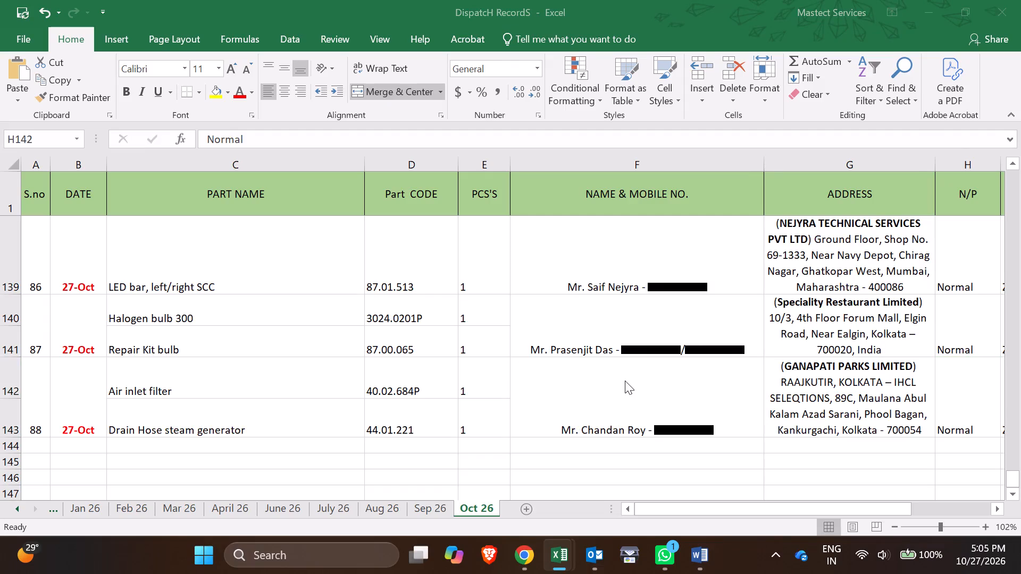
pyautogui.click(91, 179)
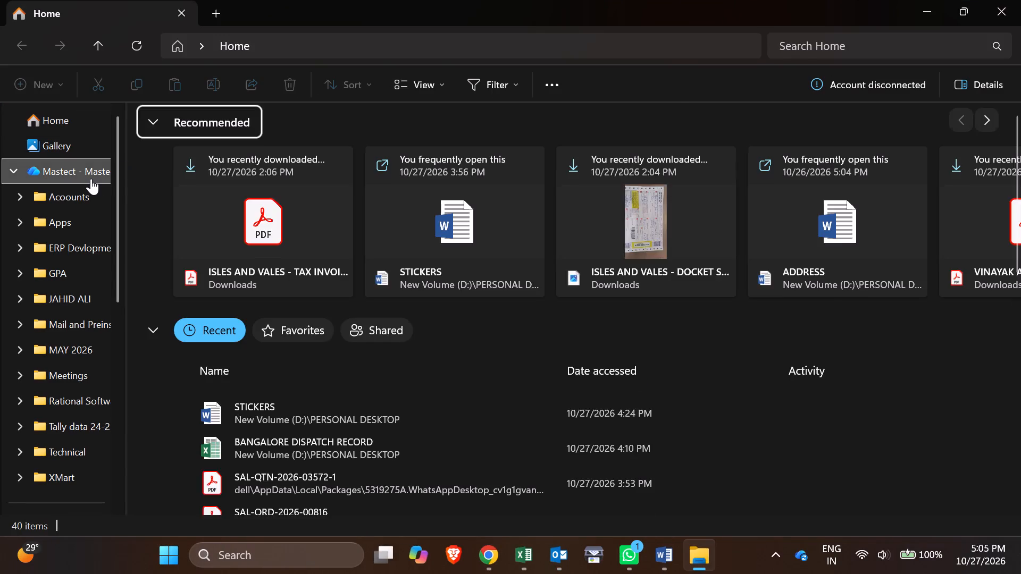
pyautogui.doubleClick(210, 147)
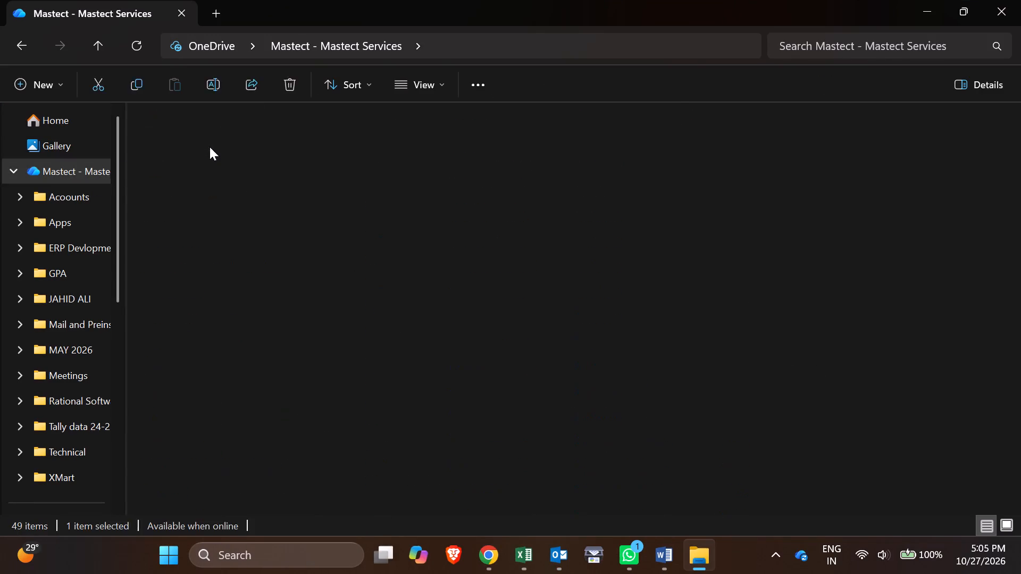
pyautogui.doubleClick(199, 216)
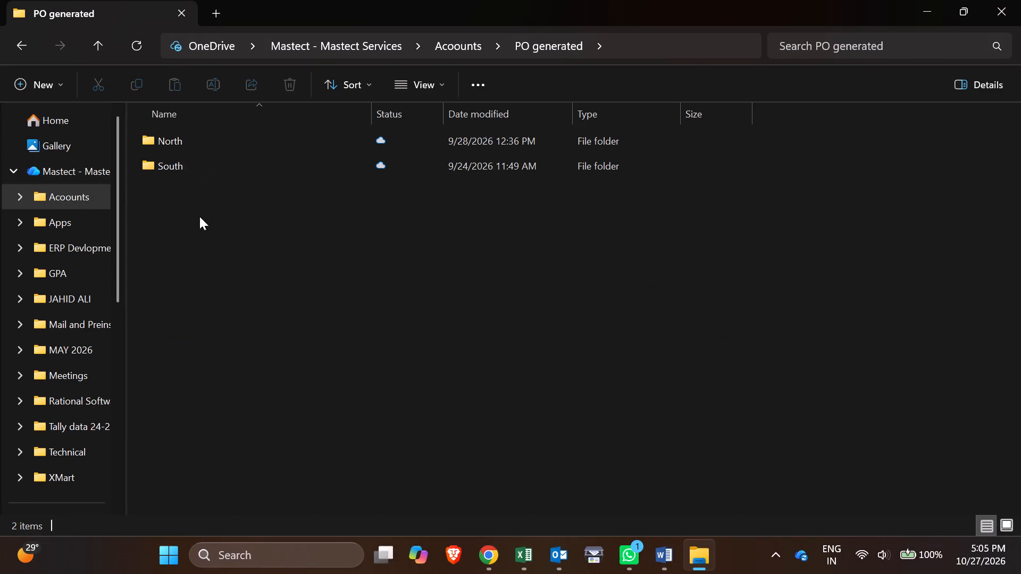
pyautogui.doubleClick(206, 145)
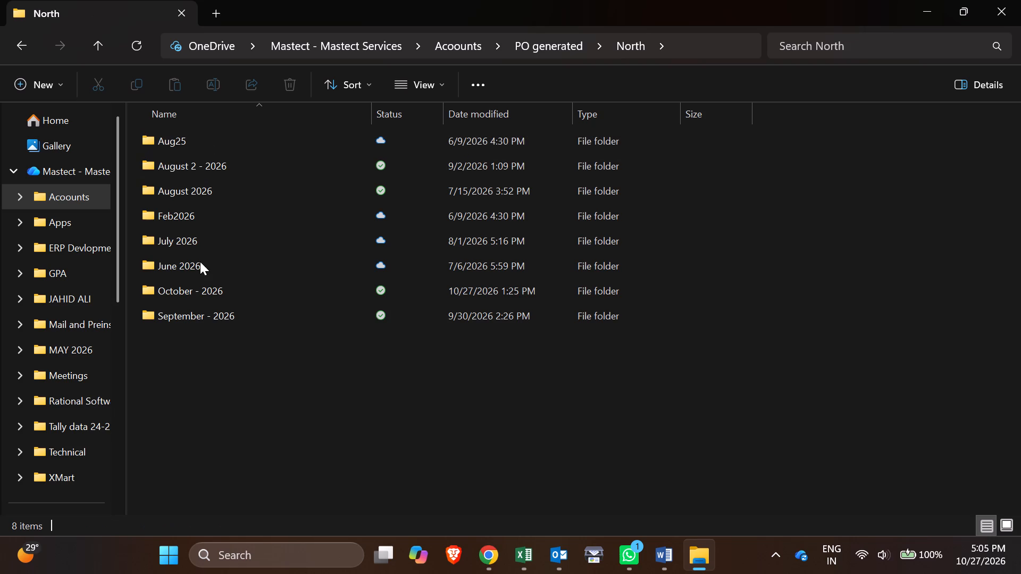
pyautogui.doubleClick(199, 295)
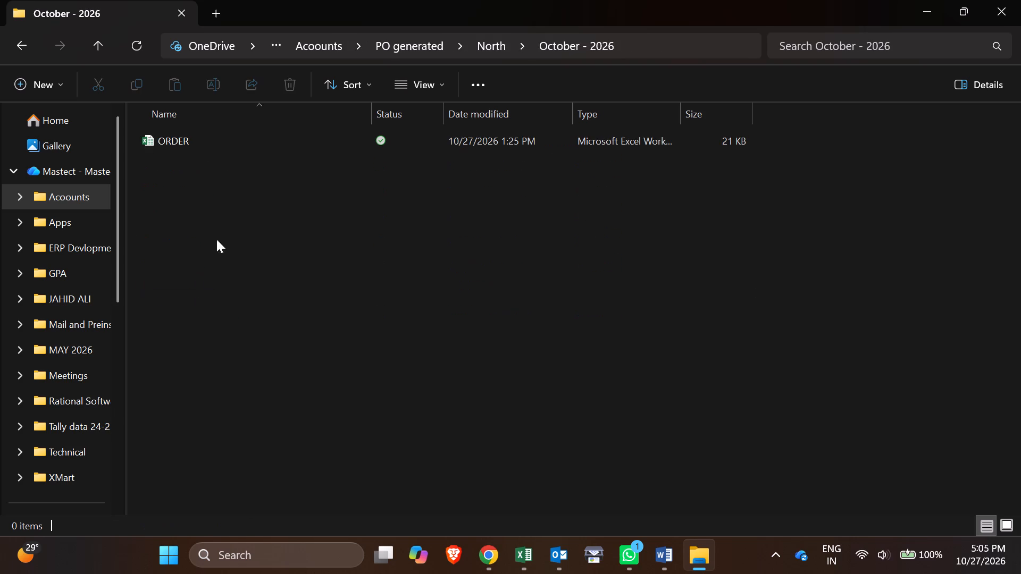
pyautogui.doubleClick(230, 141)
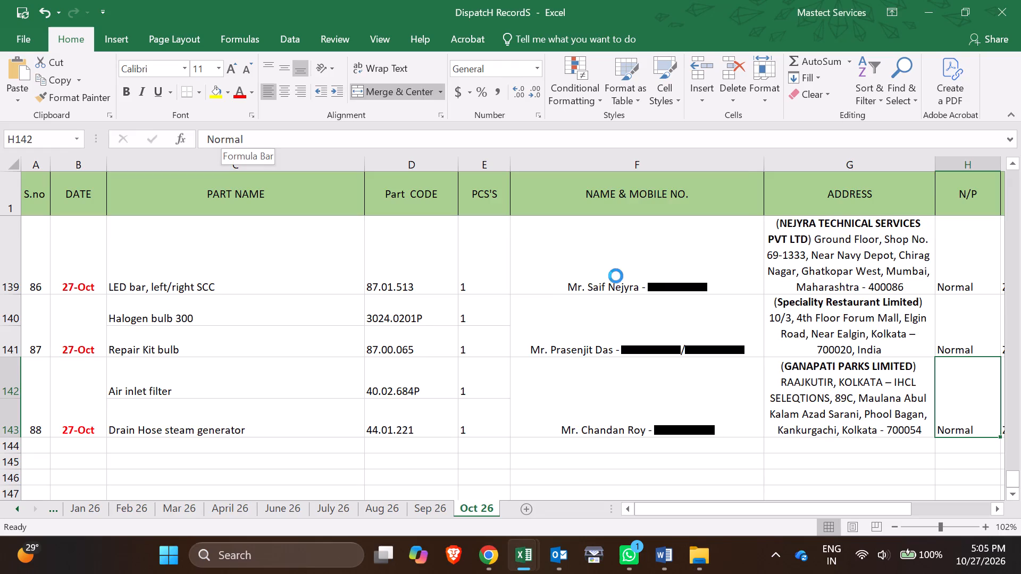
# Search the ORDER workbook for part code 40.04.040P.
pyautogui.click(445, 302)
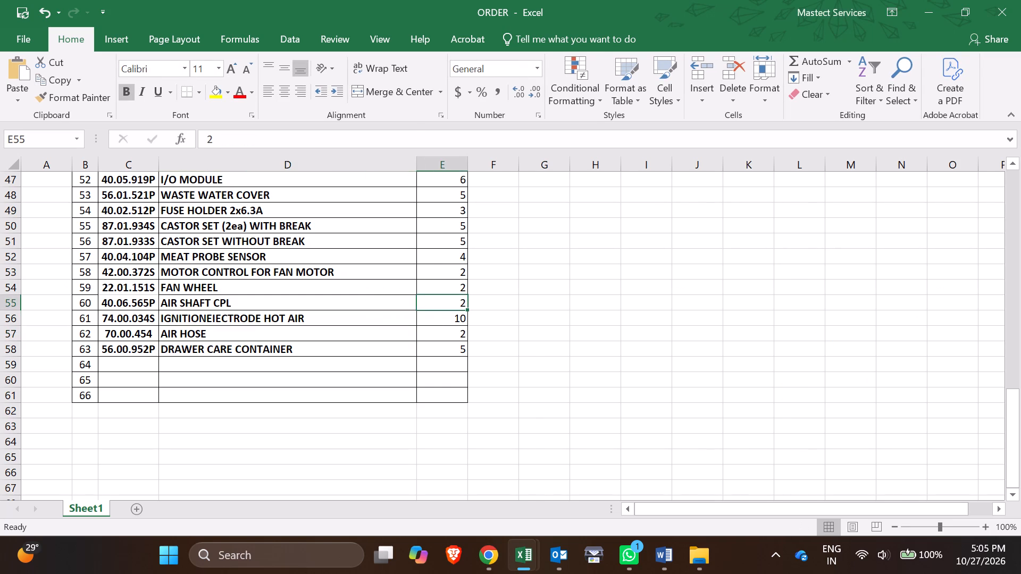
pyautogui.hotkey('ctrl', 'f')
pyautogui.press('BackSpace')
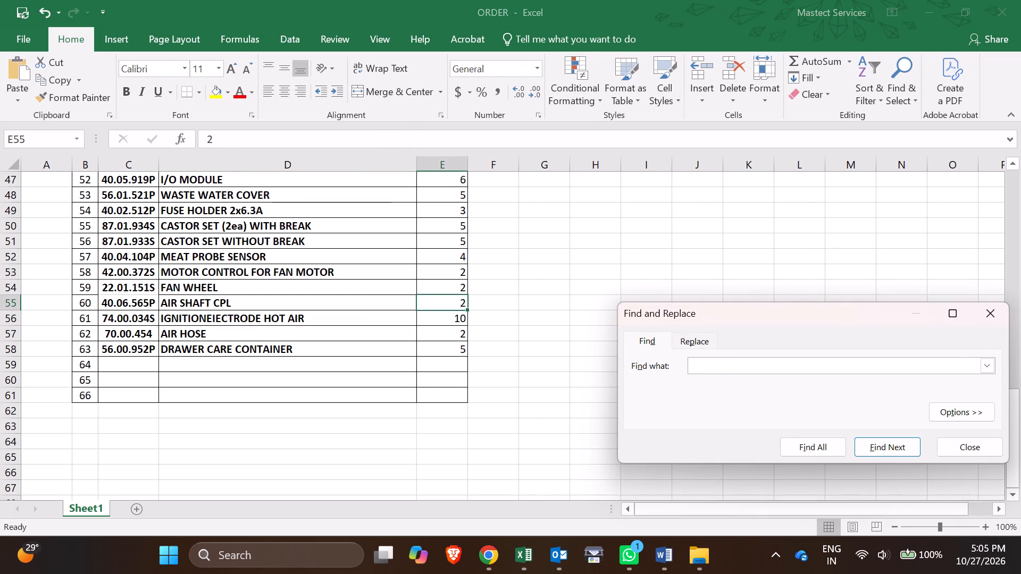
pyautogui.write('40.')
pyautogui.write('04.')
pyautogui.write('040P')
pyautogui.press('Return')
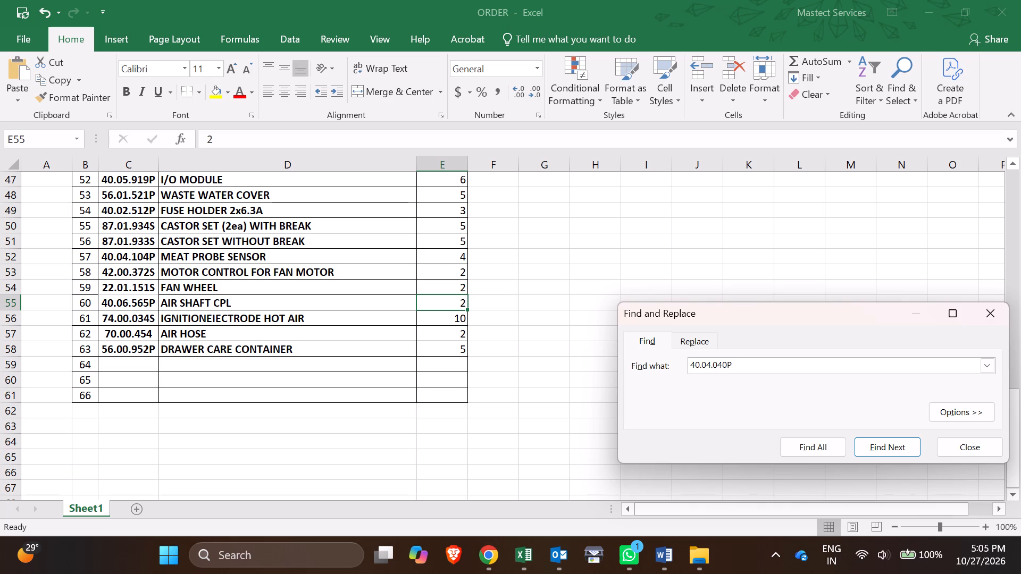
pyautogui.press('Return')
# Move part code 40.04.040P from the search into the code cell of order row 64, and close the search.
pyautogui.doubleClick(723, 366)
pyautogui.hotkey('ctrl', 'x')
pyautogui.click(139, 359)
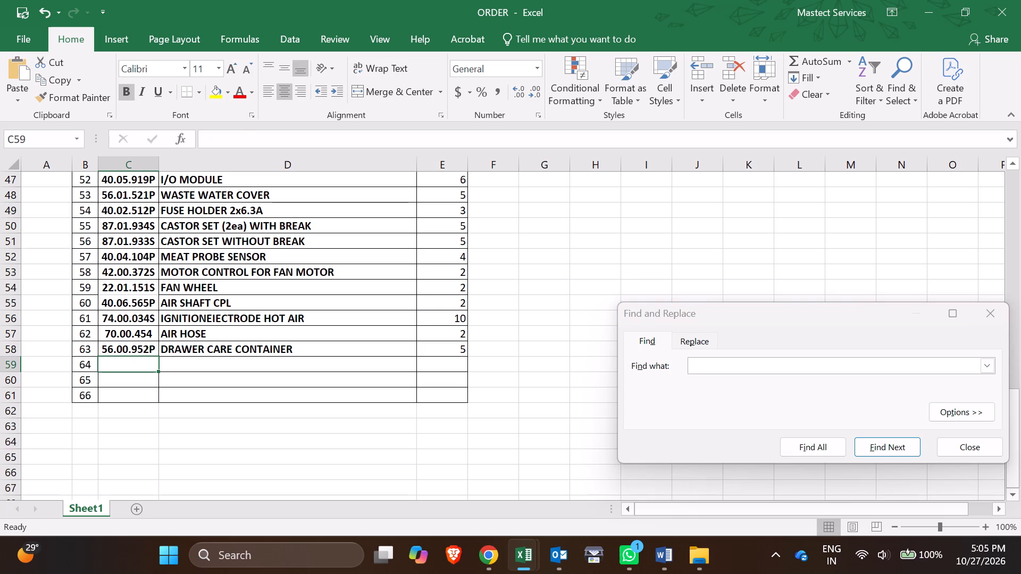
pyautogui.hotkey('ctrl', 'v')
pyautogui.click(282, 360)
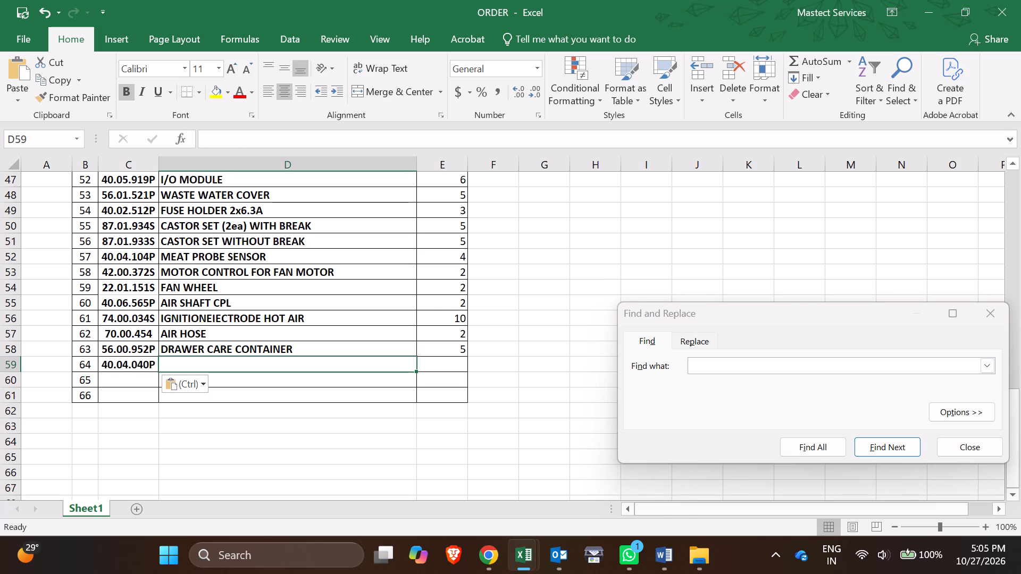
pyautogui.click(980, 317)
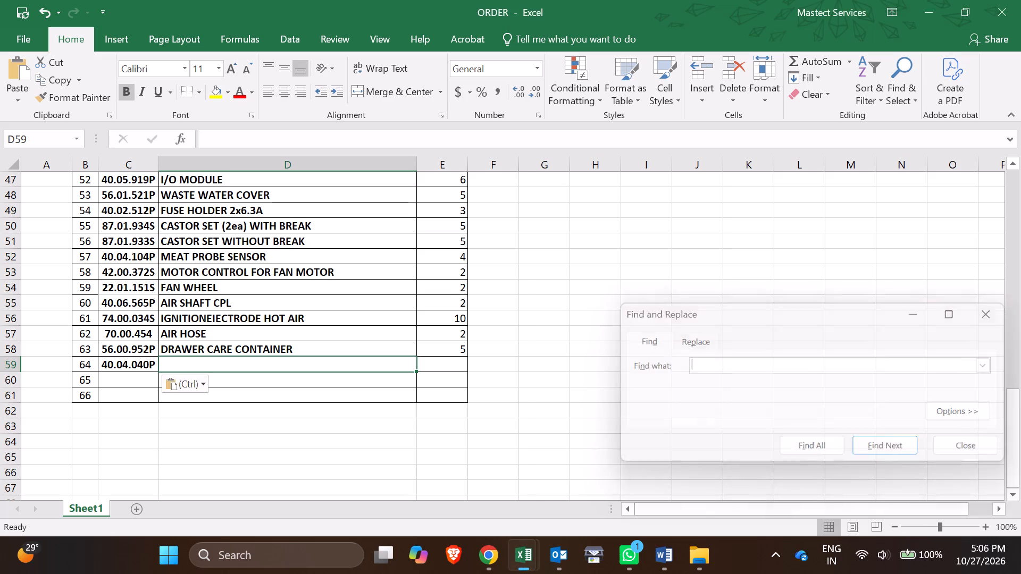
# Switch from the ORDER workbook to another open window.
pyautogui.hotkey('alt', 'Tab')
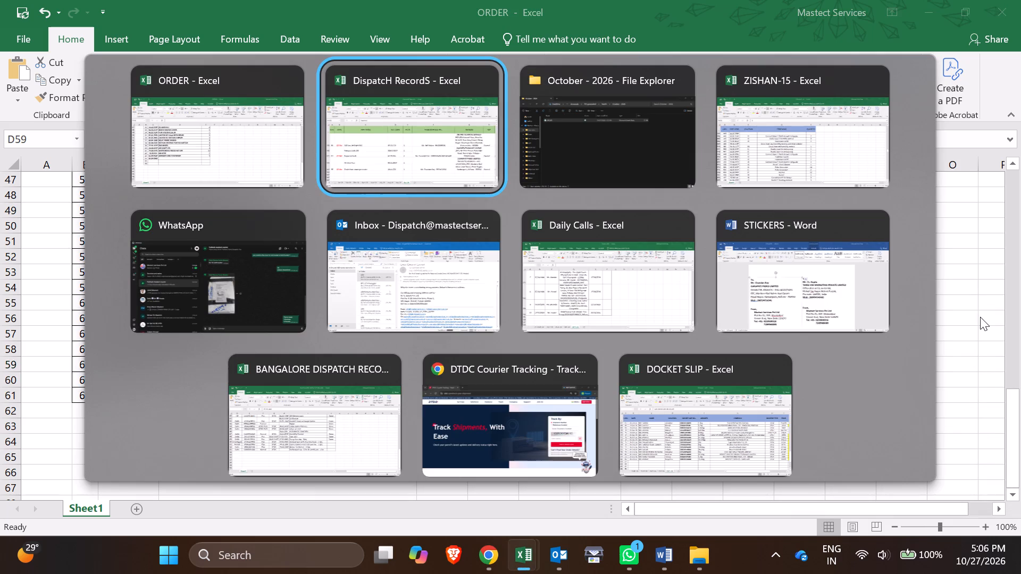
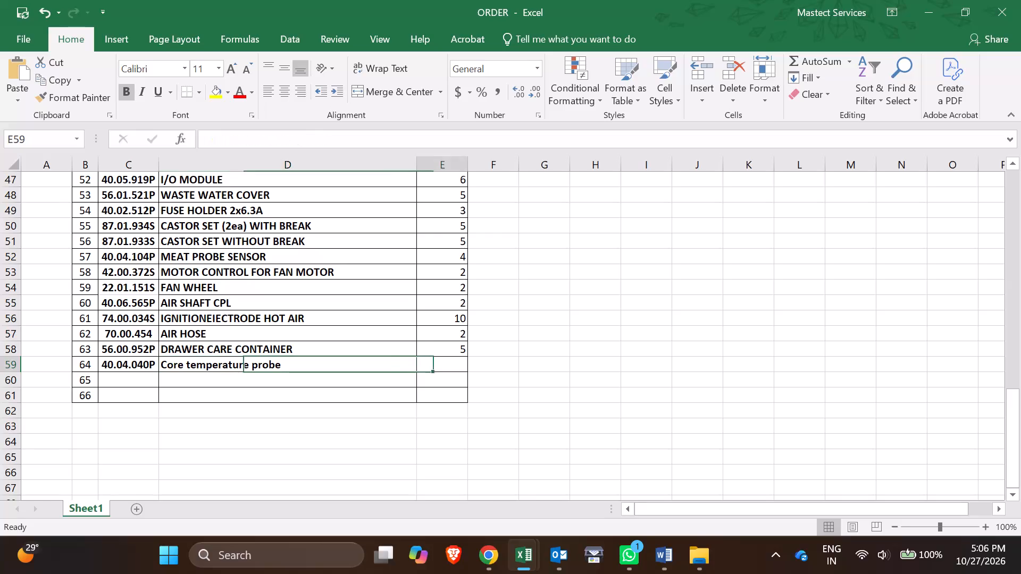
# Enter a quantity of 4 for part code 40.04.040P in order row 64.
pyautogui.press('4')
pyautogui.press('Return')
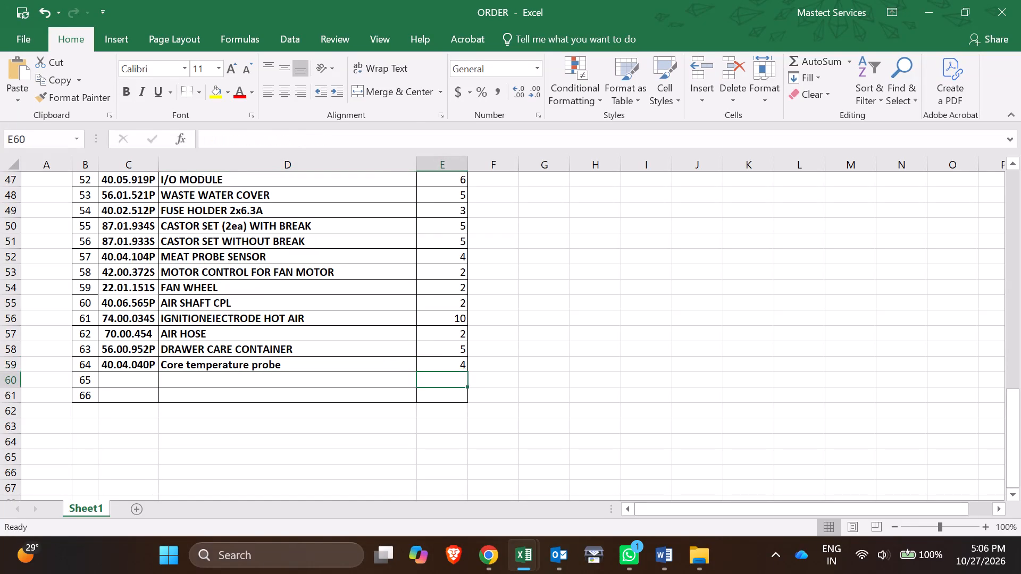
# Rewrite the words "temperature probe" in order row 64's description as TEMPERATURE PROBE in capitals.
pyautogui.press('Up')
pyautogui.press('Left')
pyautogui.press('Left')
pyautogui.press('Right')
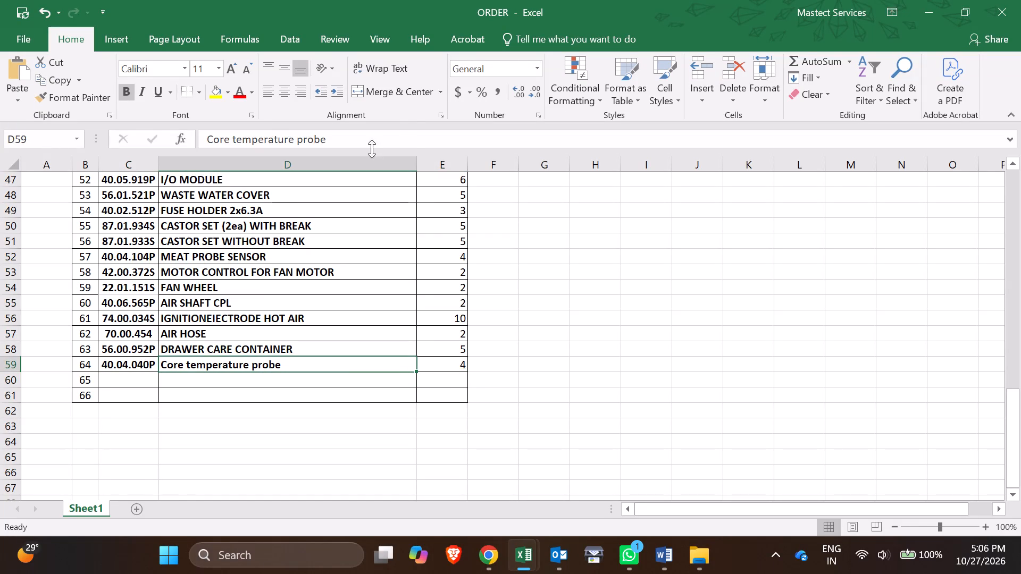
pyautogui.click(372, 139)
pyautogui.press('BackSpace')
pyautogui.press('BackSpace')
pyautogui.press('BackSpace')
pyautogui.press('BackSpace')
pyautogui.press('BackSpace')
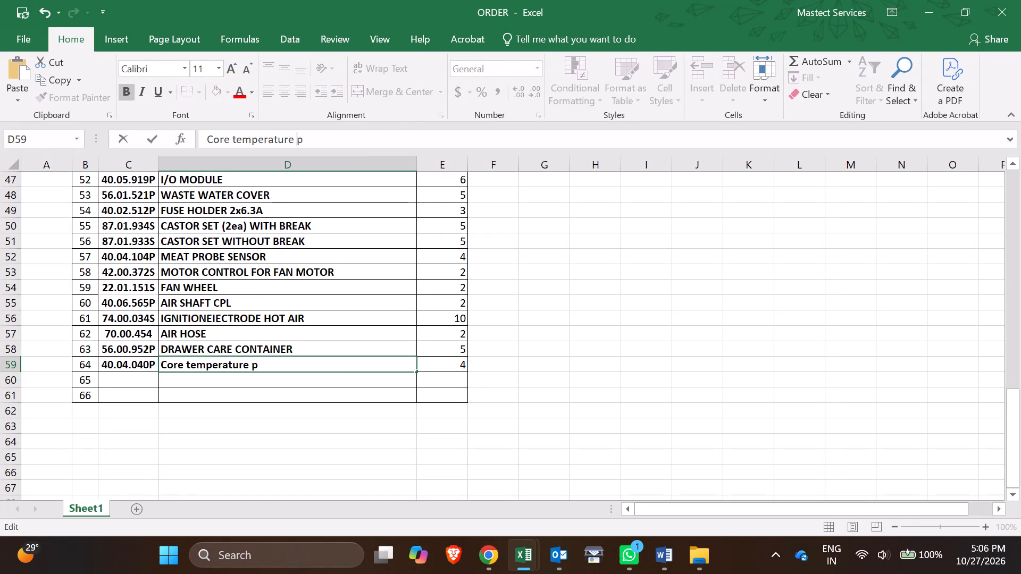
pyautogui.write('PROBE')
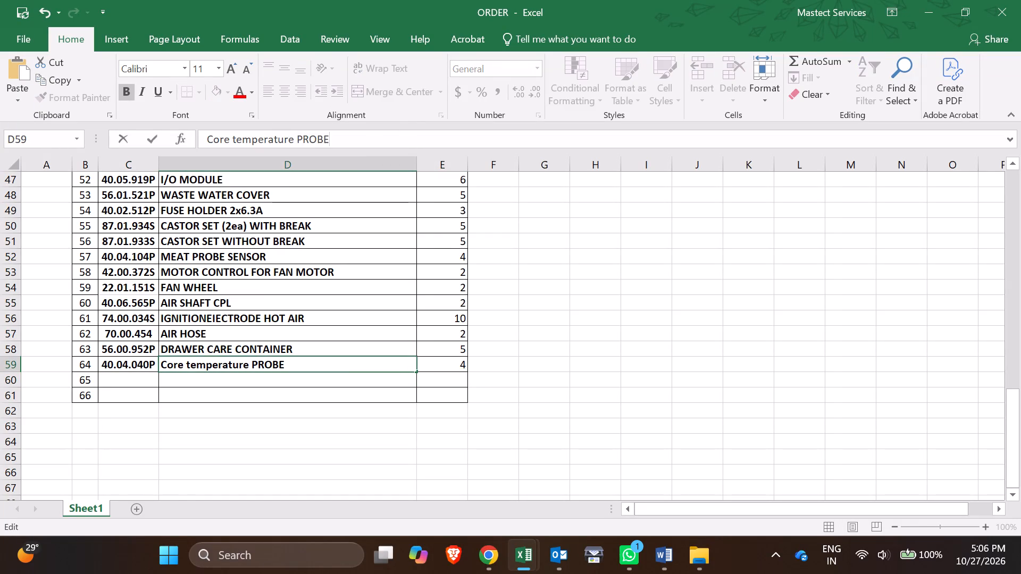
pyautogui.press('Left')
pyautogui.press('Left')
pyautogui.press('Left')
pyautogui.press('Left')
pyautogui.press('Left')
pyautogui.press('Left')
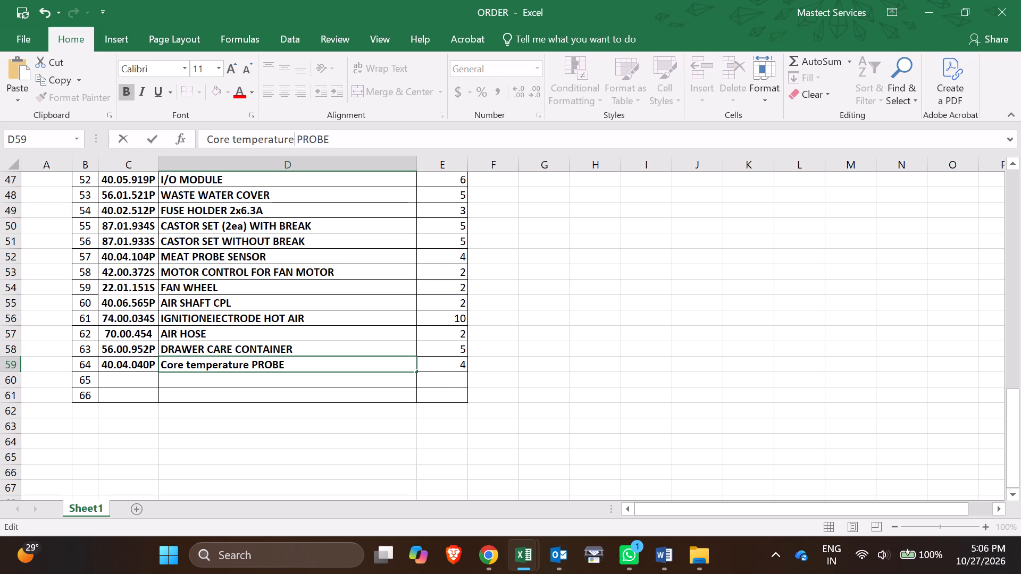
pyautogui.press('BackSpace')
pyautogui.press('BackSpace')
pyautogui.press('BackSpace')
pyautogui.press('BackSpace')
pyautogui.press('BackSpace')
pyautogui.press('BackSpace')
pyautogui.press('BackSpace')
pyautogui.press('BackSpace')
pyautogui.press('BackSpace')
pyautogui.press('BackSpace')
pyautogui.press('BackSpace')
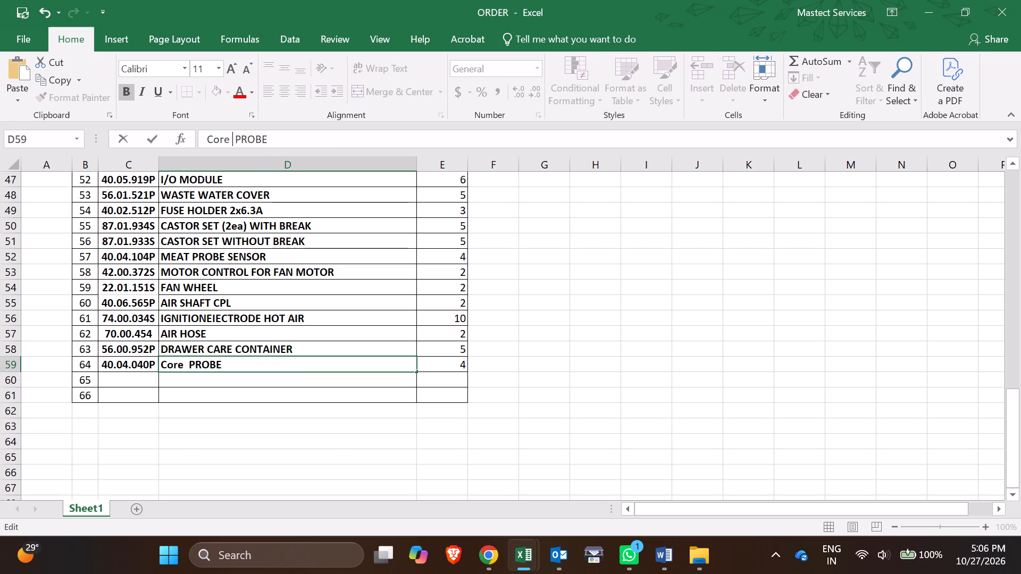
pyautogui.write('TEMPERATURE')
pyautogui.press('Return')
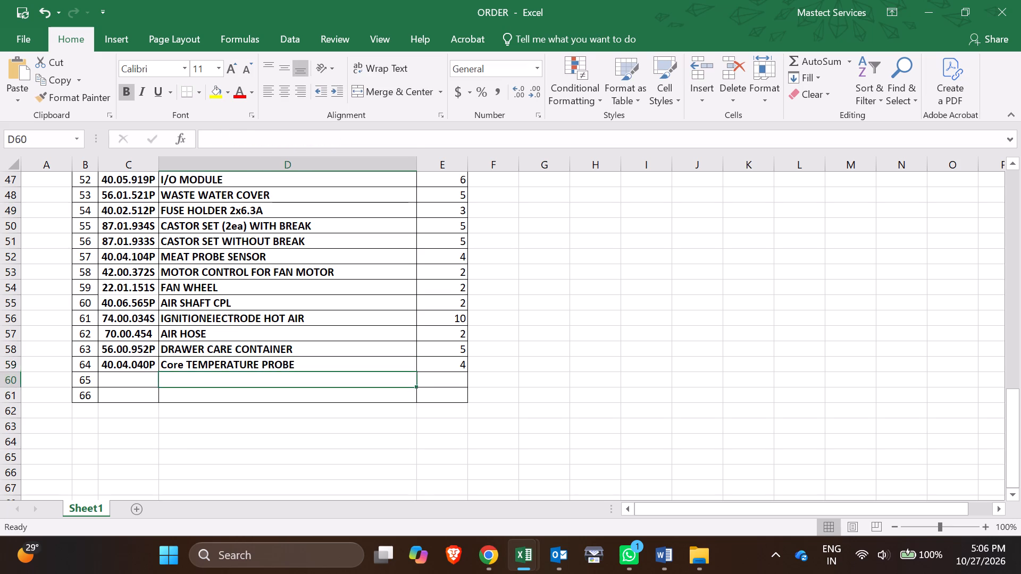
# Capitalize the first word of order row 64's description so it reads CORE TEMPERATURE PROBE.
pyautogui.press('Up')
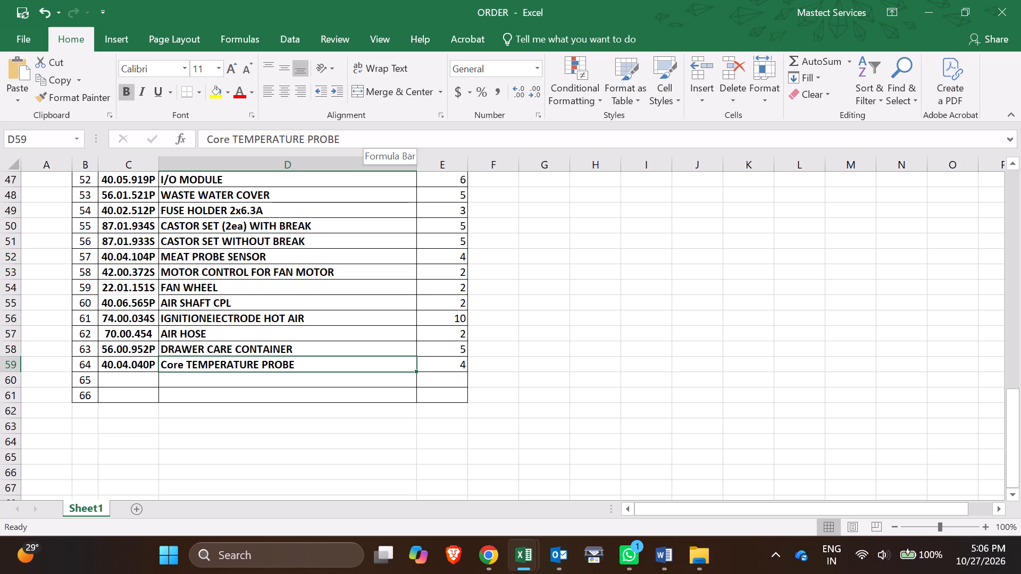
pyautogui.click(229, 141)
pyautogui.press('BackSpace')
pyautogui.press('BackSpace')
pyautogui.press('BackSpace')
pyautogui.write('ORE')
pyautogui.press('Return')
# Save the ORDER workbook.
pyautogui.hotkey('ctrl', 's')
pyautogui.hotkey('ctrl', 's')
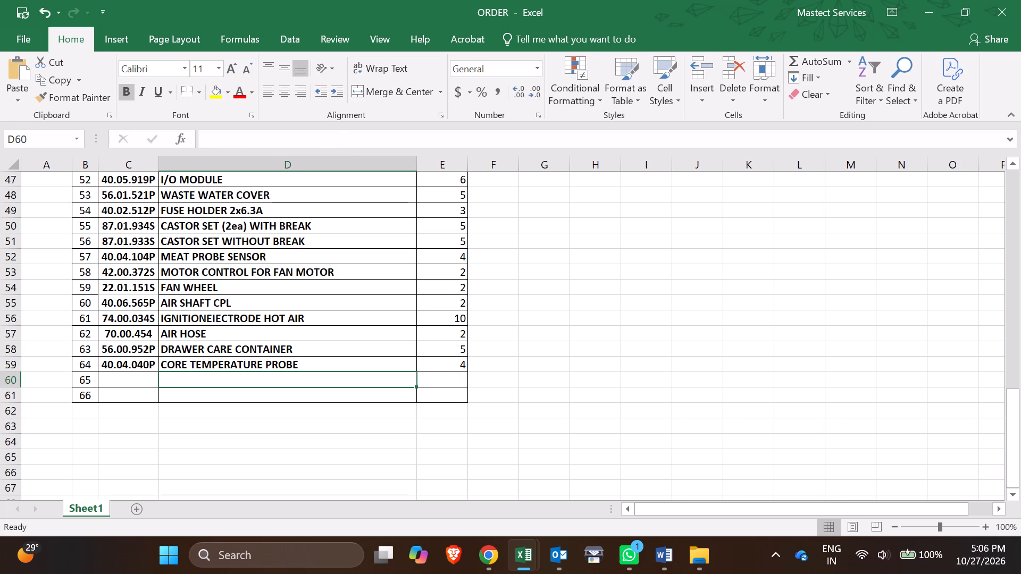
pyautogui.hotkey('ctrl', 's')
pyautogui.hotkey('ctrl', 's')
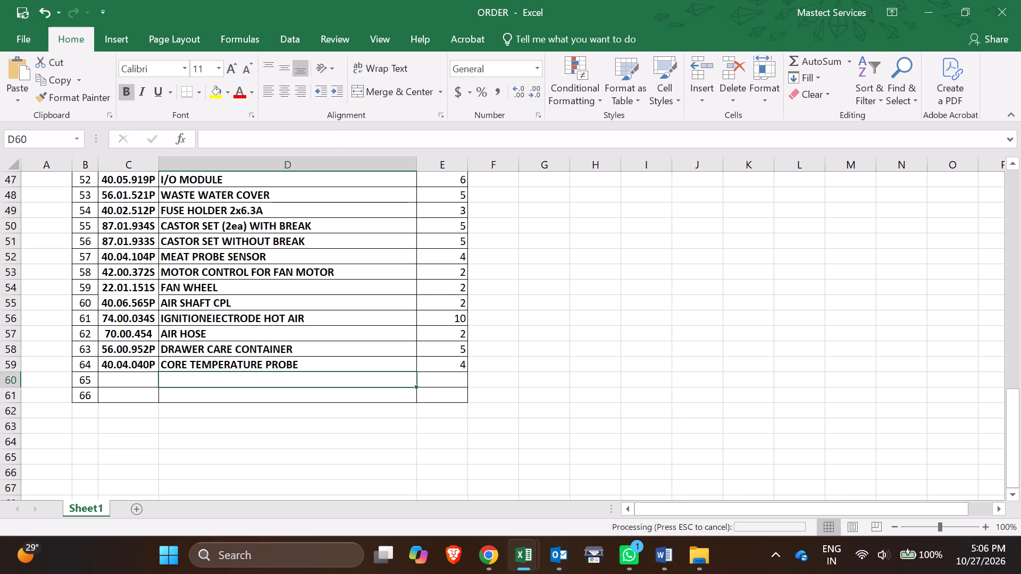
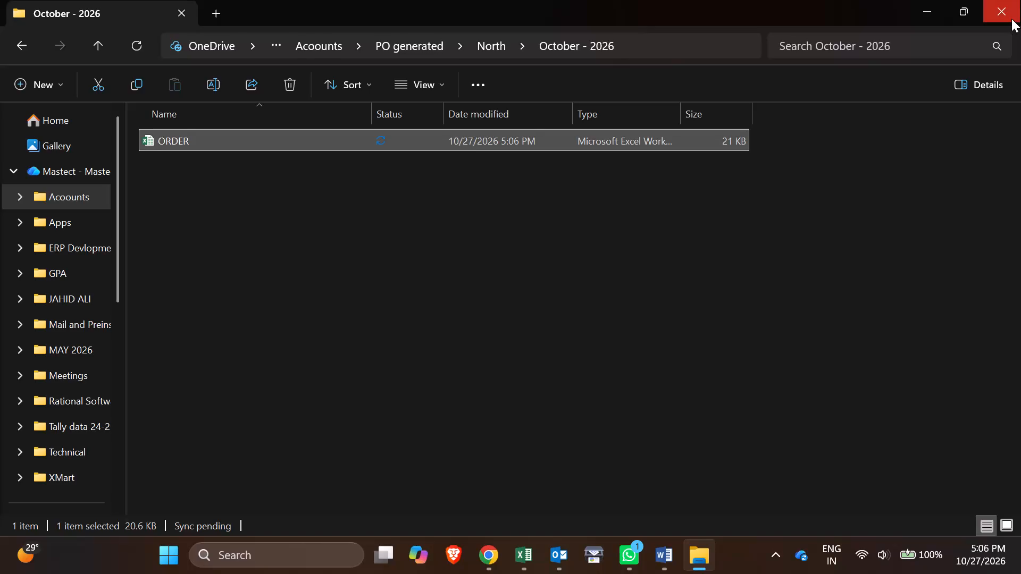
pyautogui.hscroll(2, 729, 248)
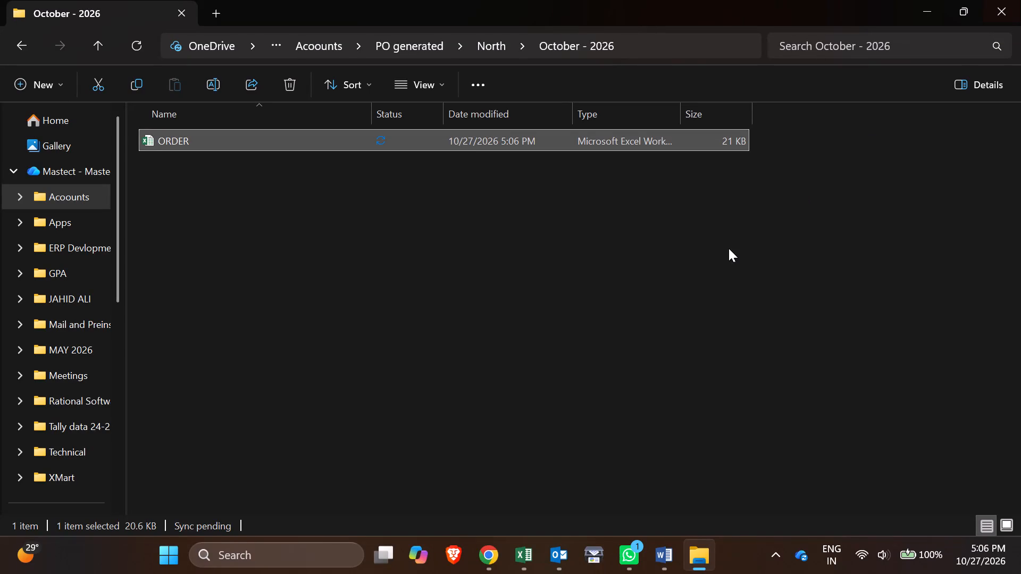
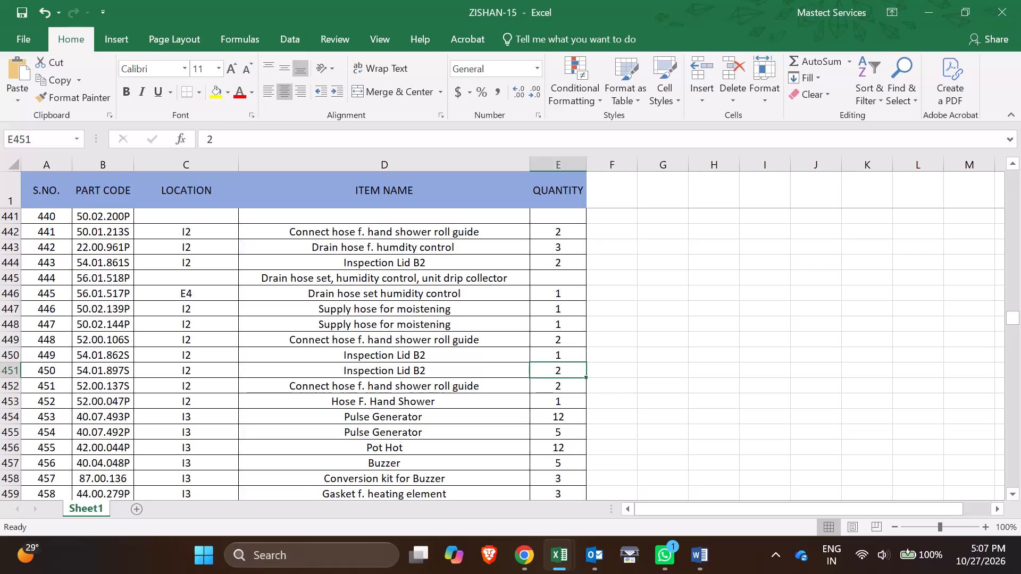
# Save the ZISHAN-15 stock workbook and the ORDER workbook.
pyautogui.hotkey('ctrl', 's')
pyautogui.hotkey('ctrl', 's')
pyautogui.hotkey('alt', 'Tab')
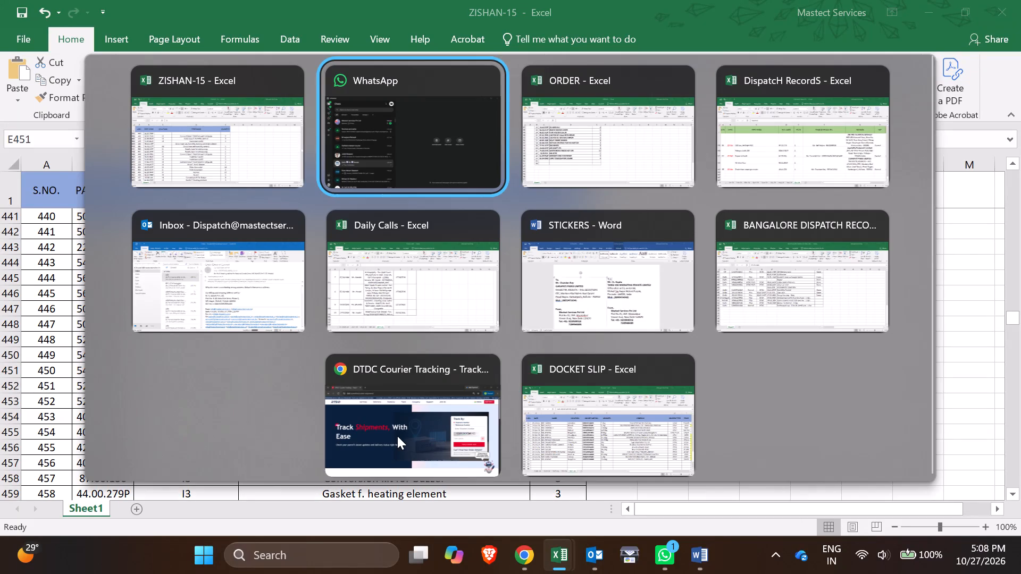
pyautogui.hotkey('alt', 'Right')
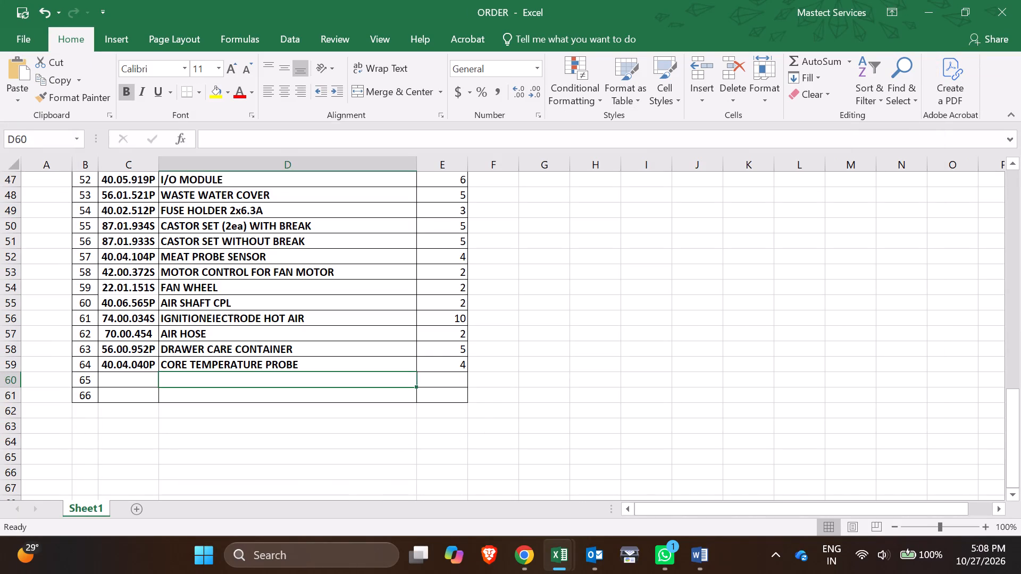
pyautogui.click(146, 378)
pyautogui.hotkey('ctrl', 's')
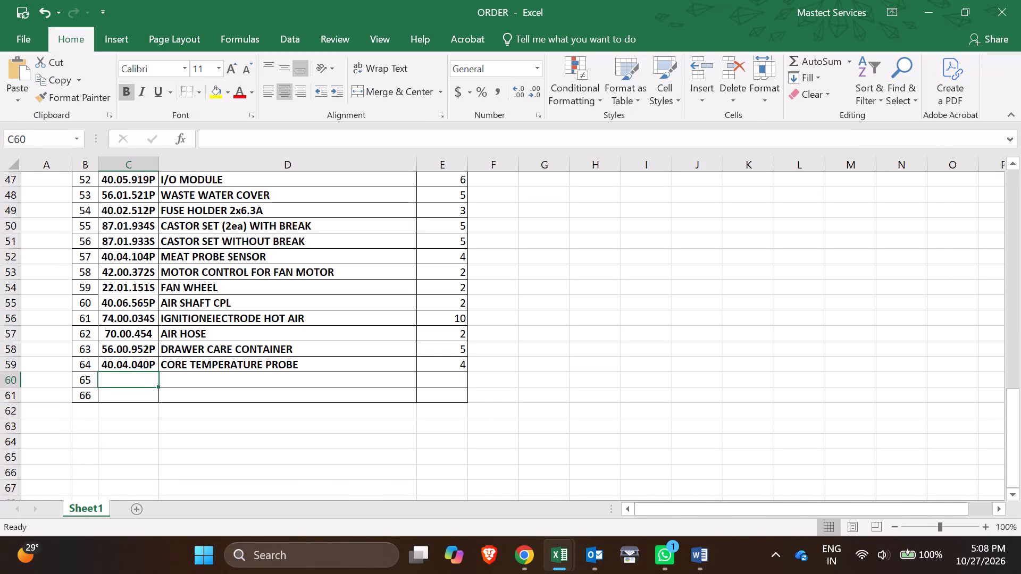
# In the DispatcH RecordS workbook, change the N/P entry of the LED bar, left/right SCC row to PLUS and save.
pyautogui.hotkey('alt', 'Tab')
pyautogui.hotkey('alt', 'Tab')
pyautogui.hotkey('alt', 'Tab')
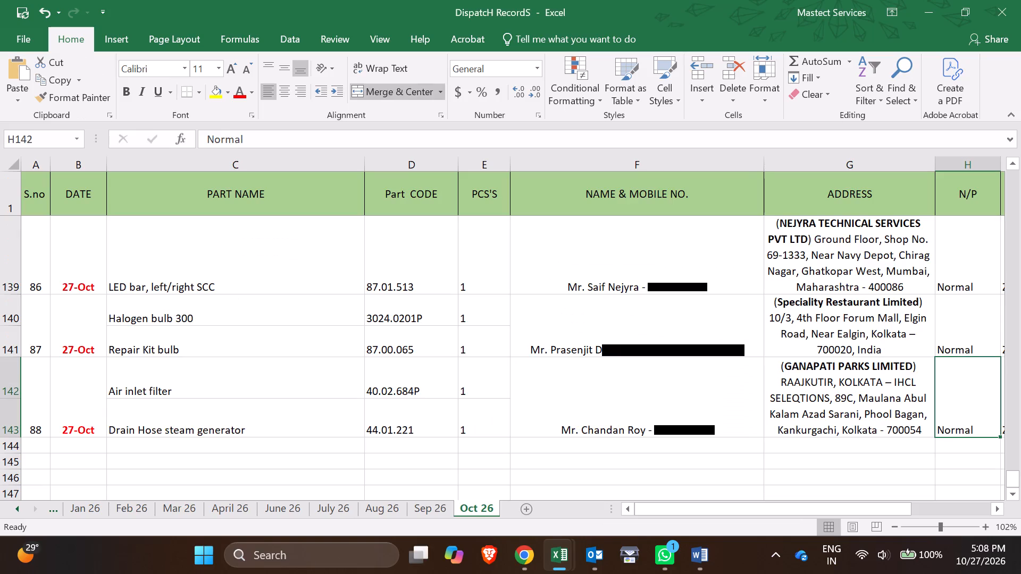
pyautogui.click(524, 390)
pyautogui.hotkey('ctrl', 's')
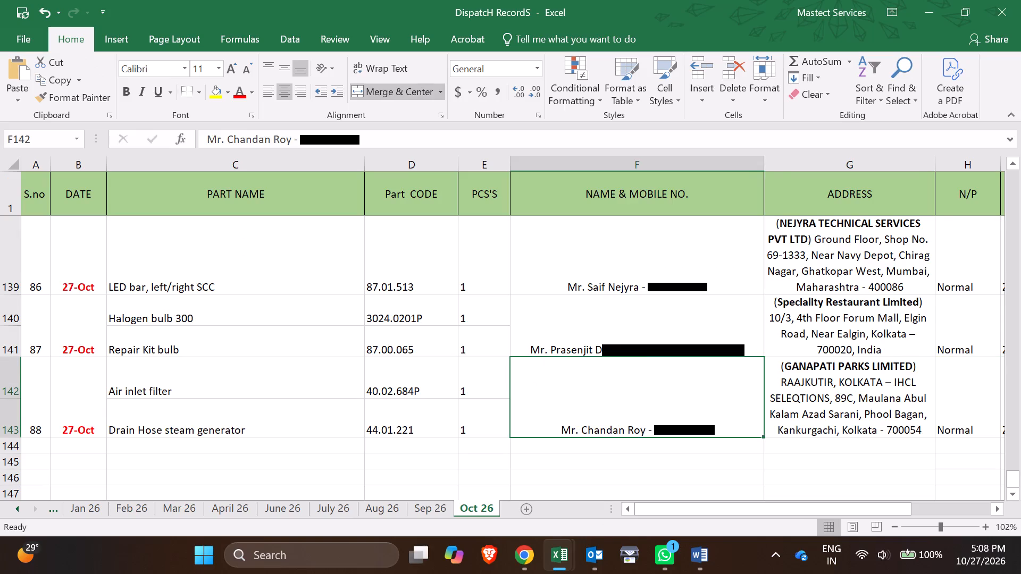
pyautogui.hscroll(3, 802, 383)
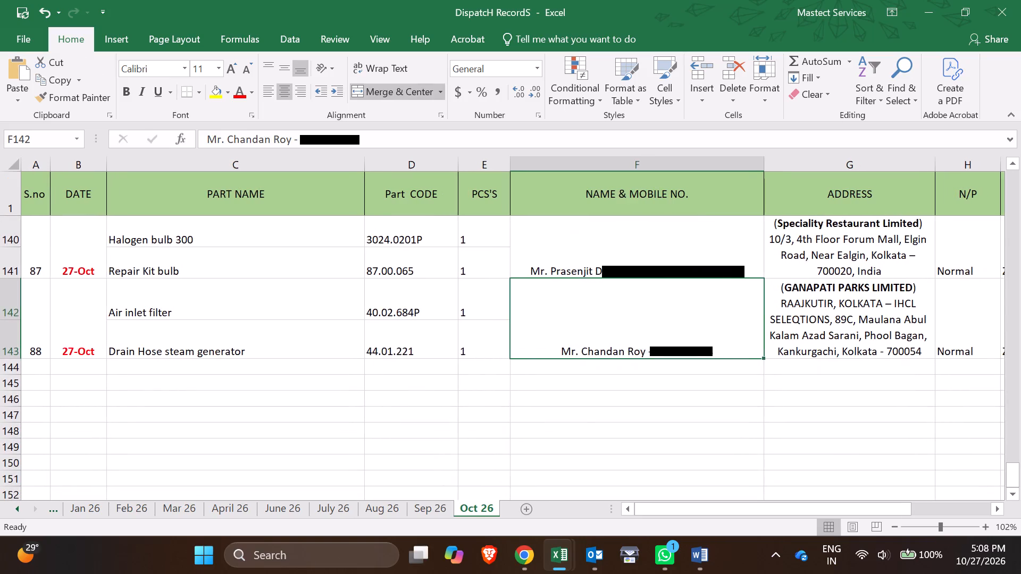
pyautogui.hscroll(2, 802, 383)
pyautogui.scroll(1, 802, 383)
pyautogui.scroll(-1, 802, 383)
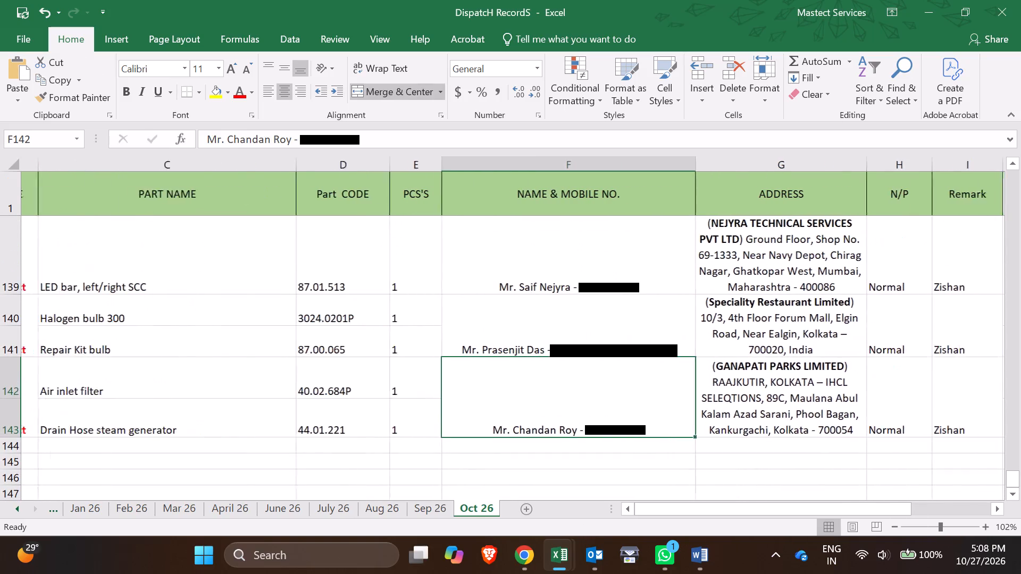
pyautogui.scroll(-1, 802, 383)
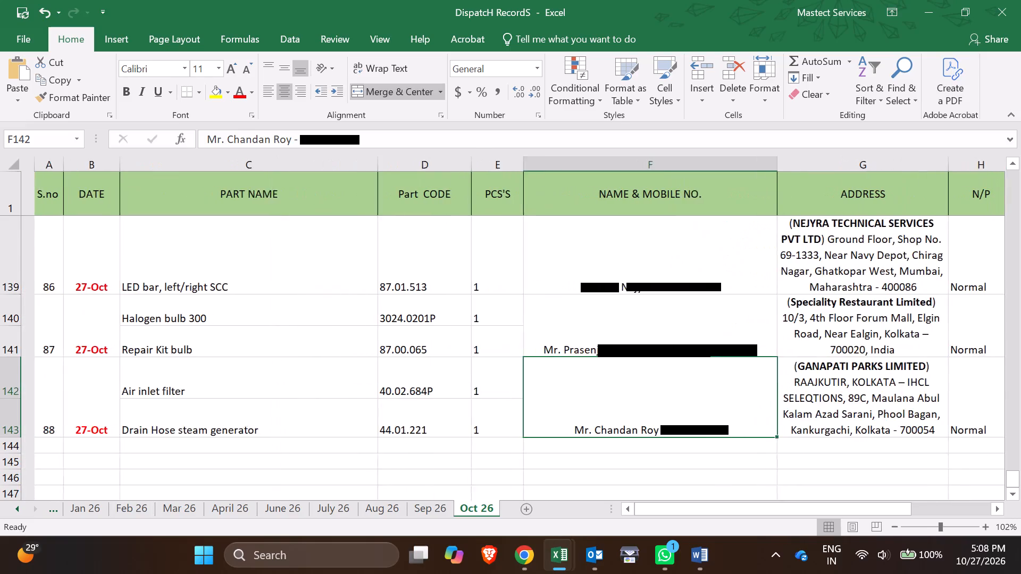
pyautogui.hscroll(-3, 802, 383)
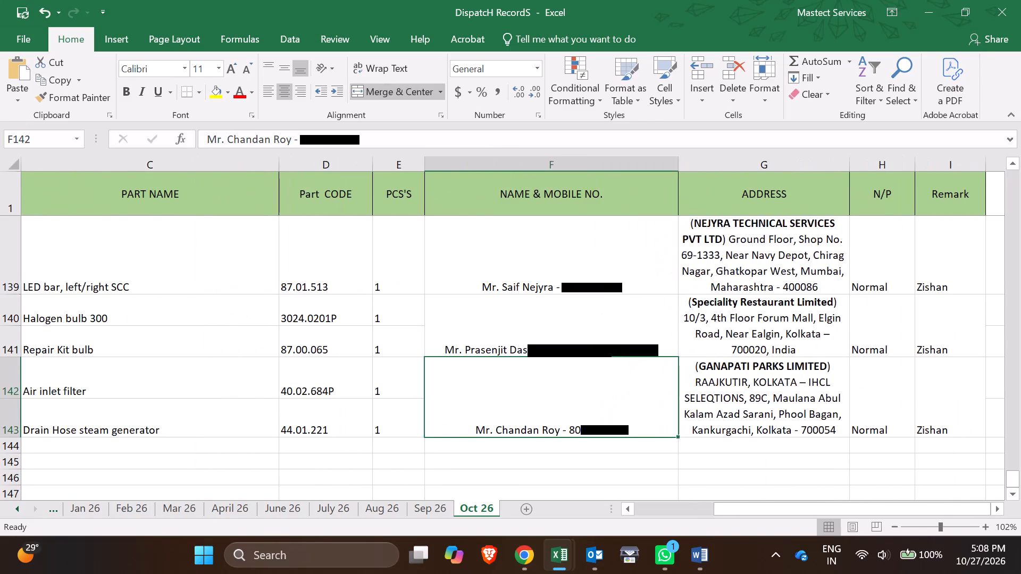
pyautogui.hscroll(-2, 802, 383)
pyautogui.click(894, 249)
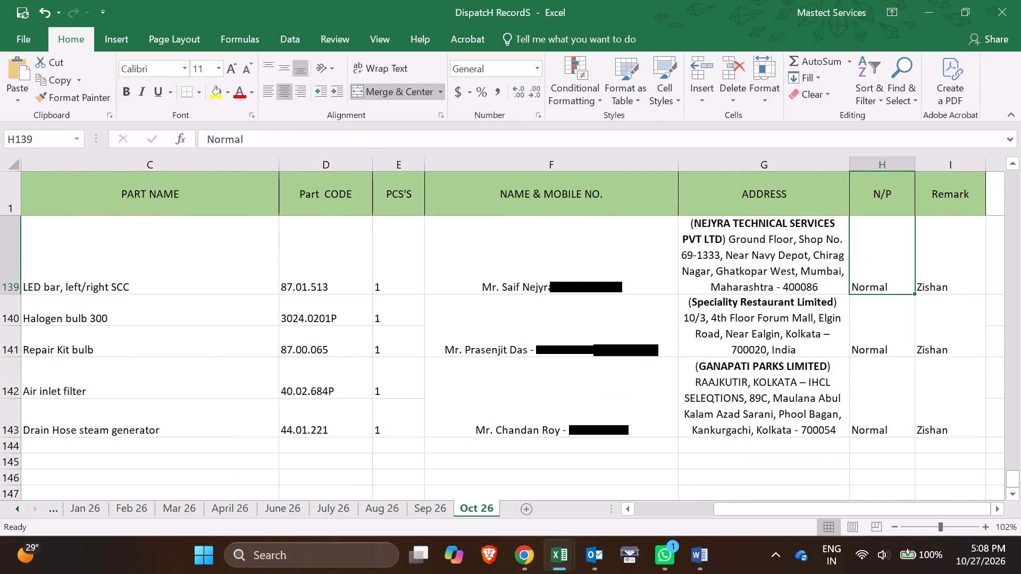
pyautogui.write('PLUS')
pyautogui.press('Return')
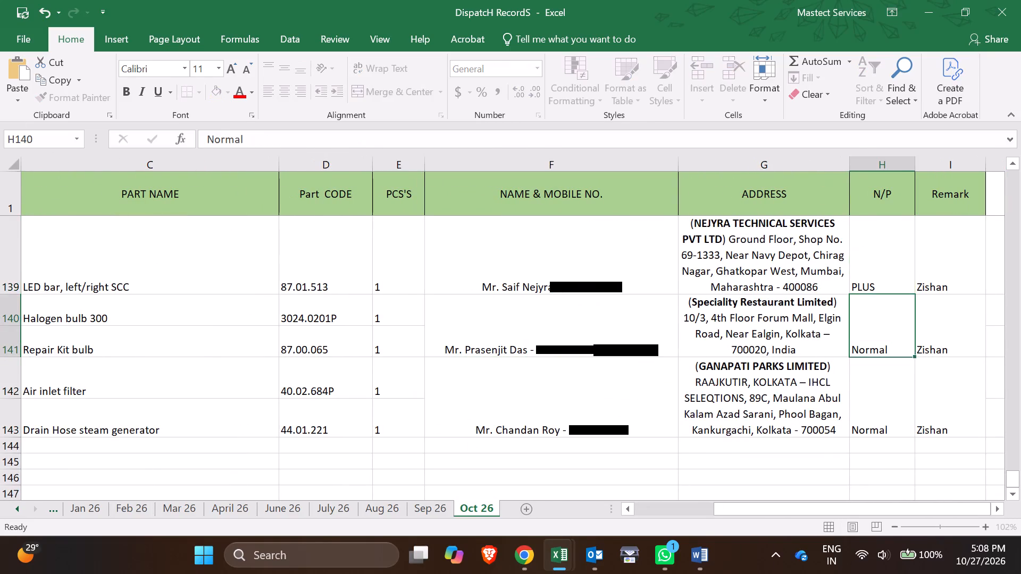
pyautogui.press('Up')
pyautogui.hotkey('ctrl', 's')
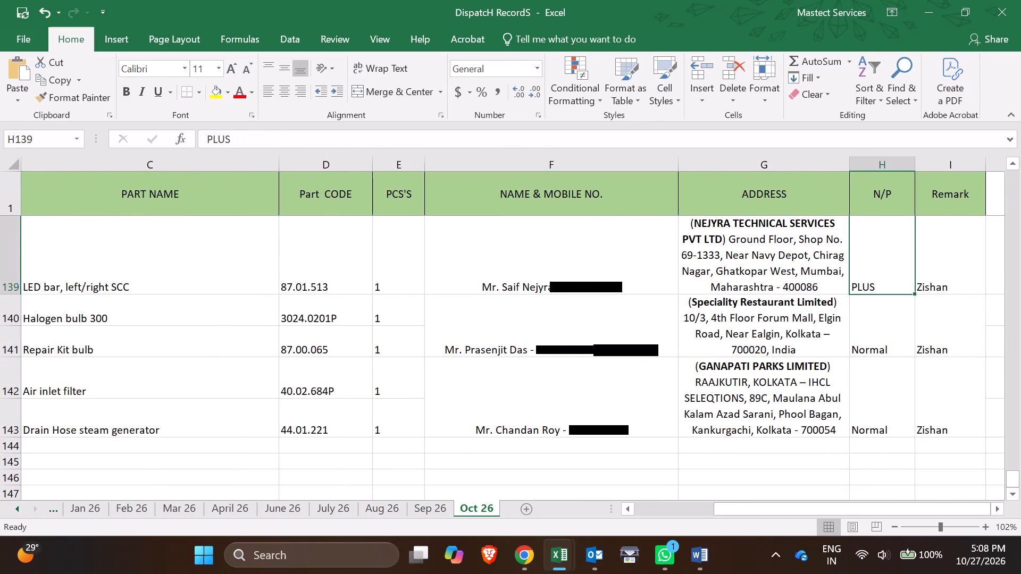
# Start a new dispatch row below the Drain Hose steam generator entry with centred serial number 89.
pyautogui.press('Down')
pyautogui.press('Down')
pyautogui.press('Down')
pyautogui.press('Left')
pyautogui.press('Left')
pyautogui.press('Left')
pyautogui.press('Left')
pyautogui.press('Left')
pyautogui.press('Left')
pyautogui.press('Left')
pyautogui.press('Left')
pyautogui.press('Left')
pyautogui.press('Left')
pyautogui.press('Left')
pyautogui.press('Left')
pyautogui.press('Left')
pyautogui.press('Left')
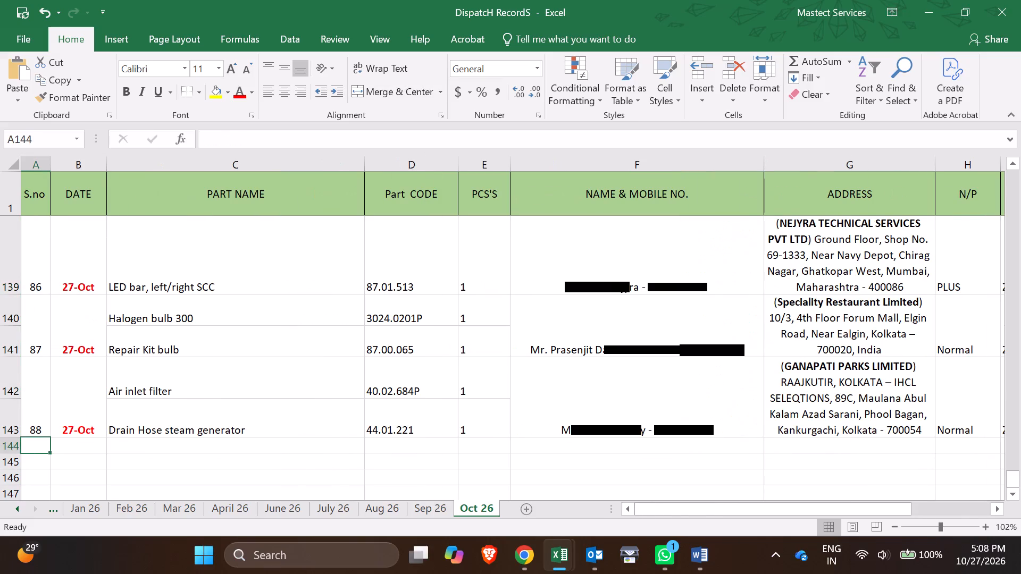
pyautogui.write('89')
pyautogui.press('Return')
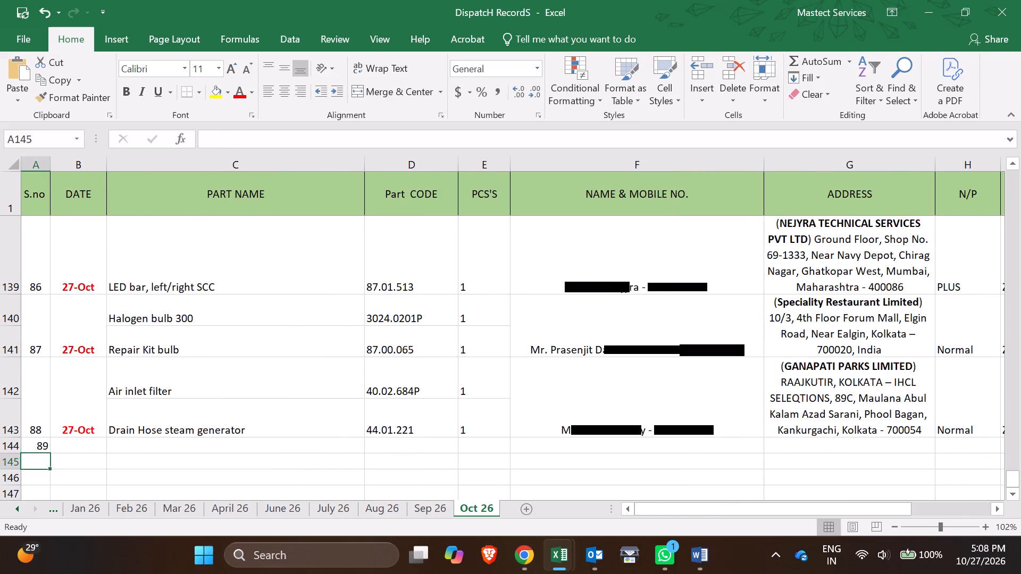
pyautogui.press('Up')
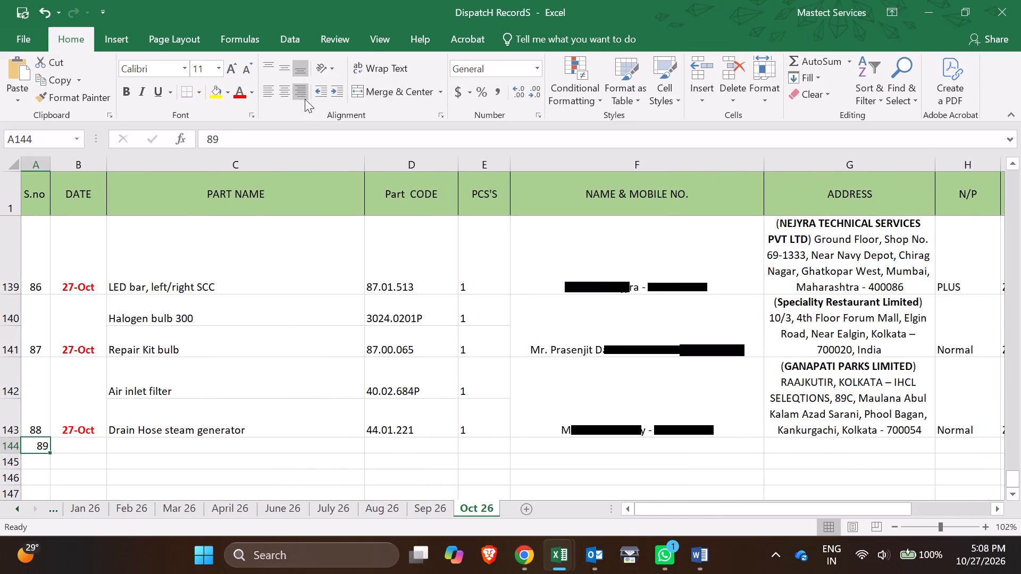
pyautogui.click(286, 95)
# Copy the 27-Oct date from entry 88 into row 89, unmerge the pasted cells, centre the date and save.
pyautogui.press('Right')
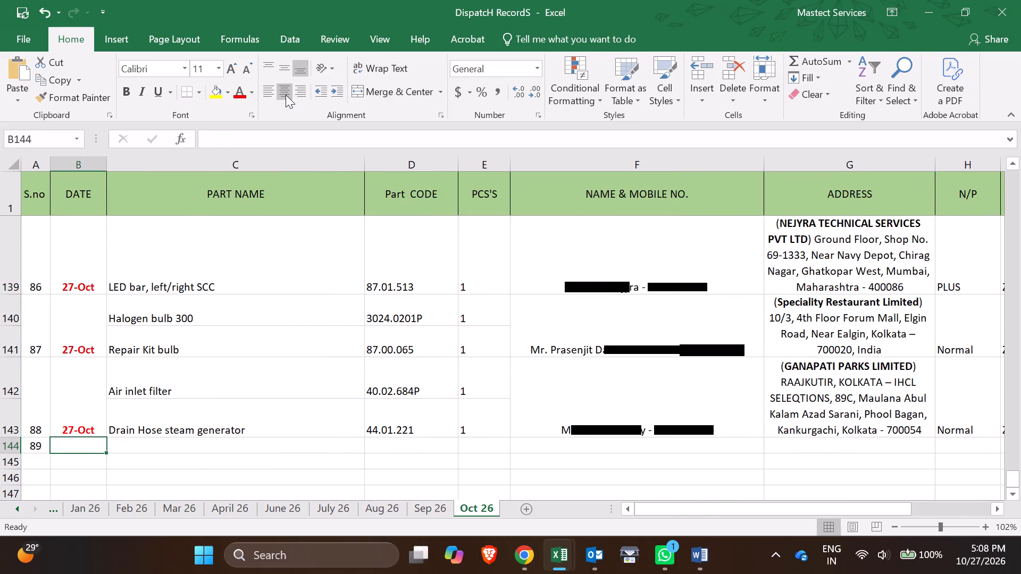
pyautogui.hotkey('ctrl', 'd')
pyautogui.hotkey('ctrl', 's')
pyautogui.press('Return')
pyautogui.press('Up')
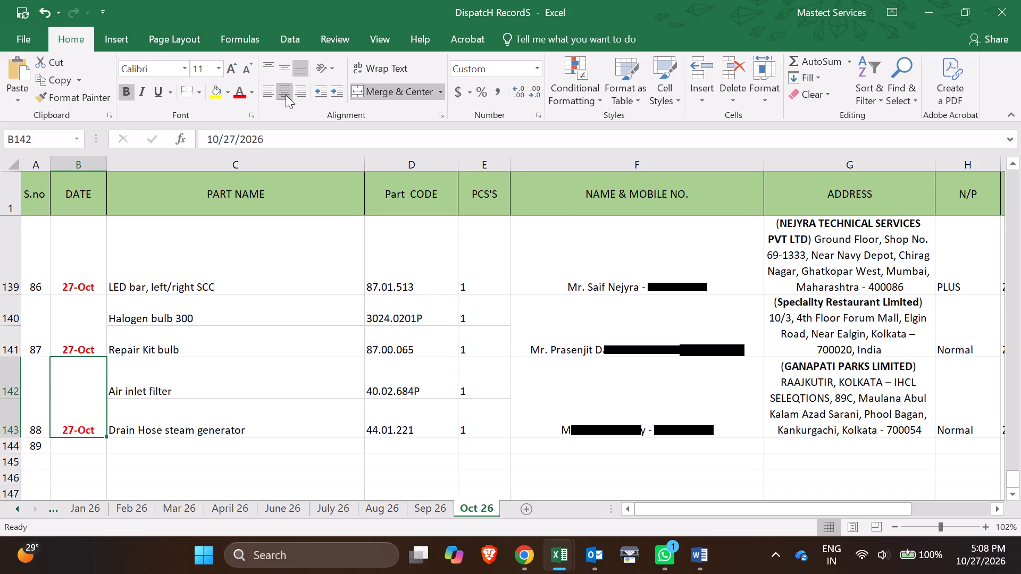
pyautogui.hotkey('ctrl', 'c')
pyautogui.press('Down')
pyautogui.hotkey('ctrl', 'v')
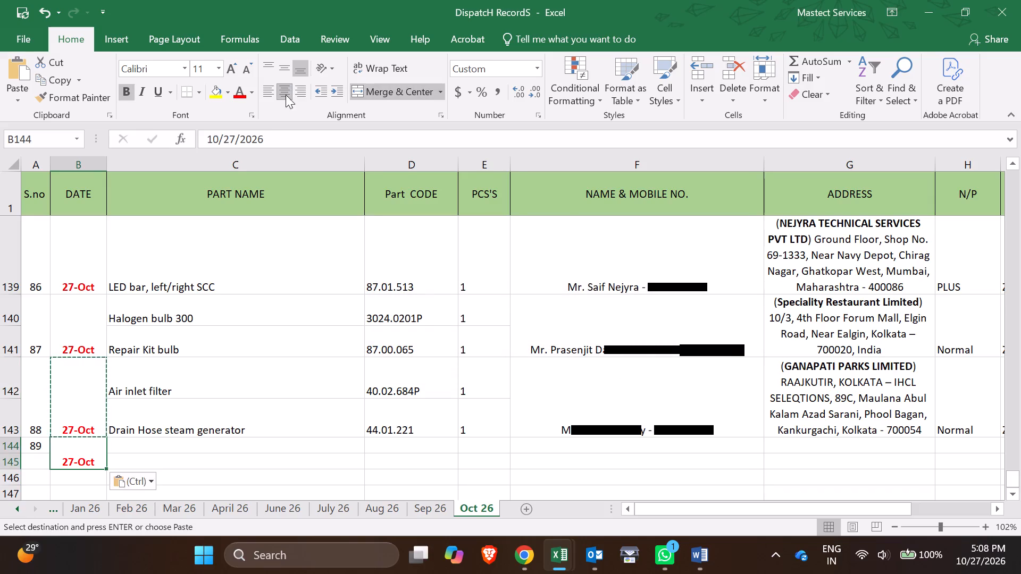
pyautogui.hotkey('ctrl', 's')
pyautogui.click(380, 92)
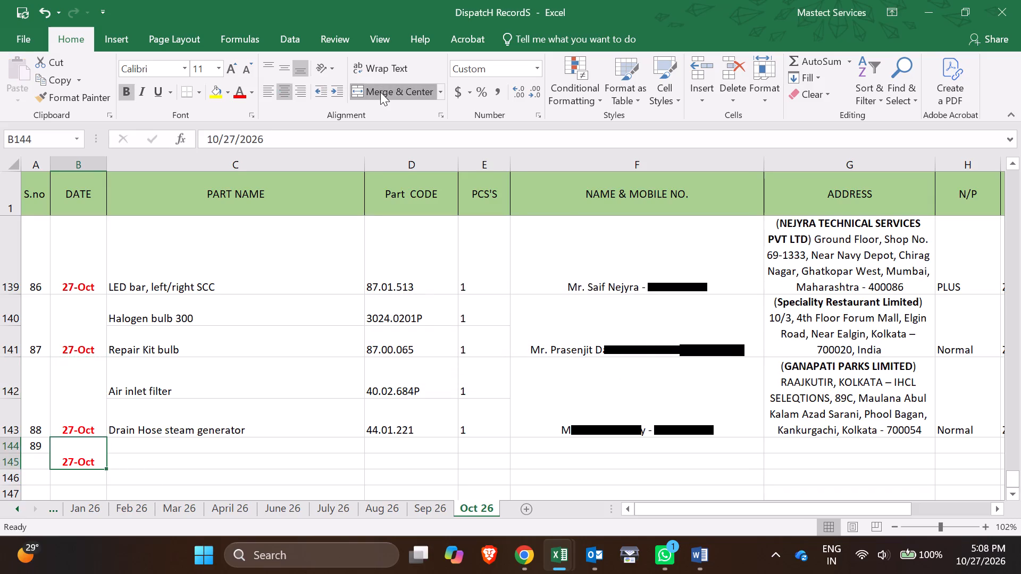
pyautogui.click(289, 88)
pyautogui.press('Right')
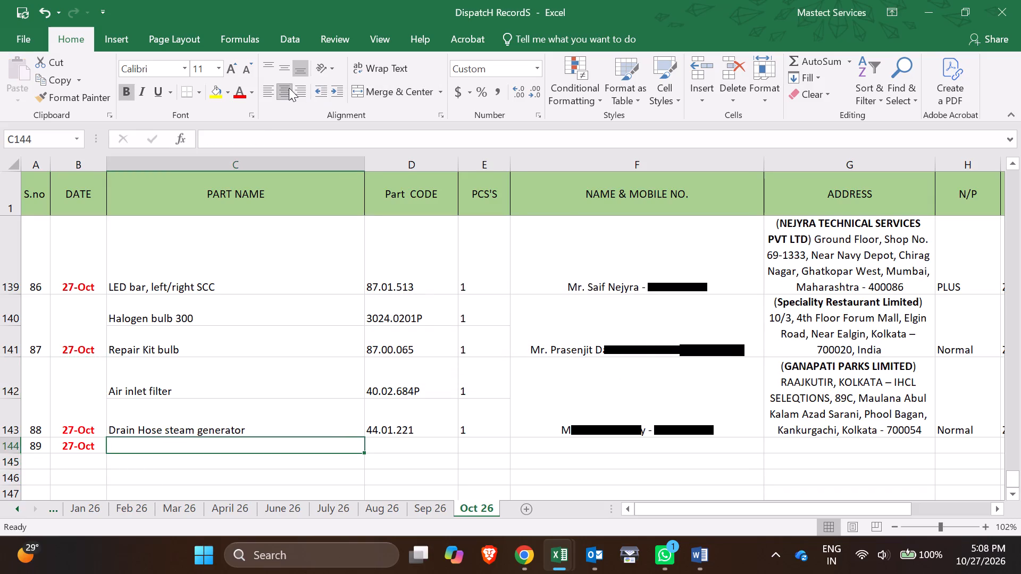
pyautogui.hotkey('ctrl', 's')
# Switch from the dispatch record to the ORDER workbook.
pyautogui.hotkey('alt', 'Tab')
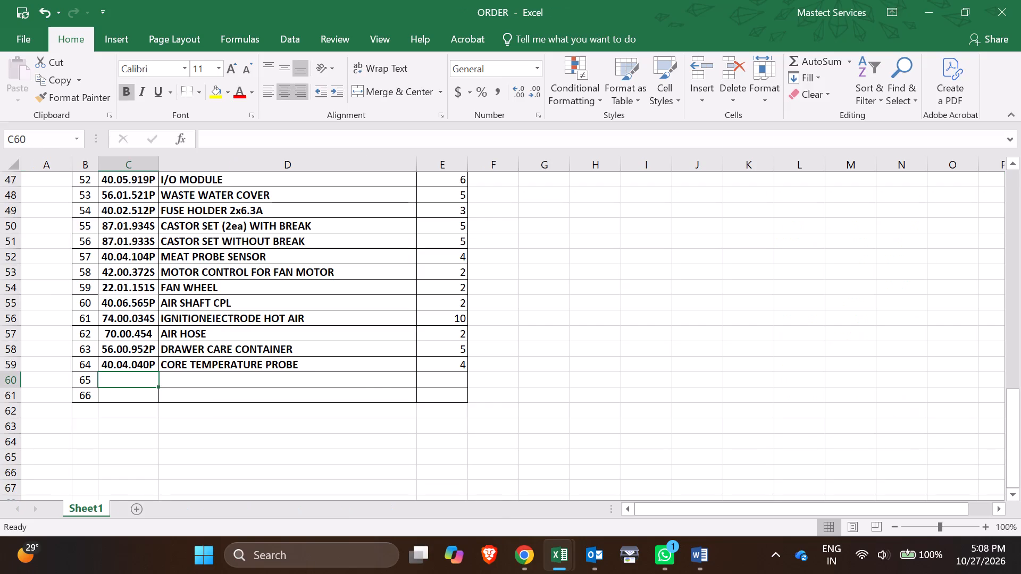
pyautogui.hotkey('alt', 'Tab')
pyautogui.hotkey('alt', 'Tab')
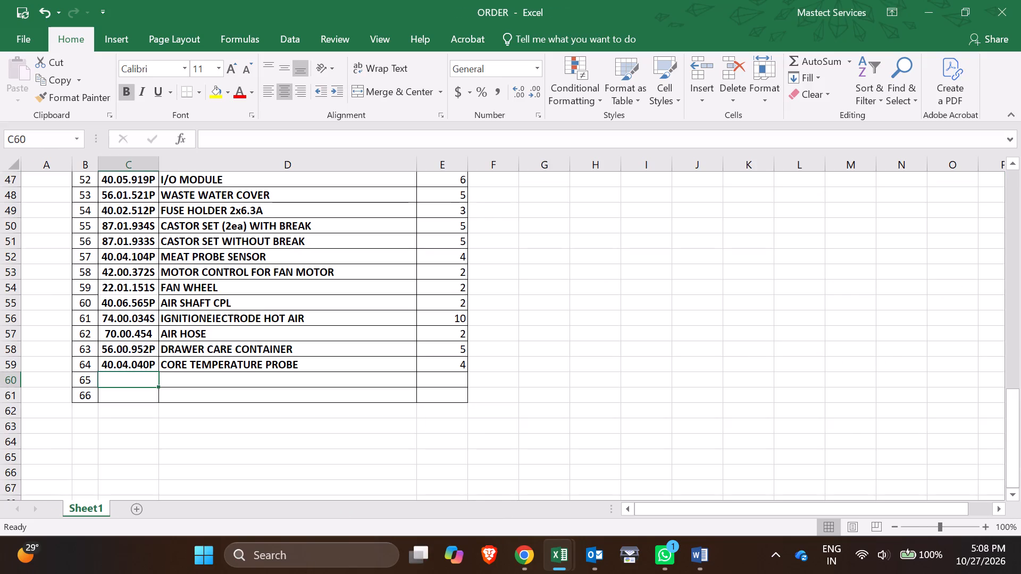
# Save the ORDER workbook and close it.
pyautogui.hotkey('ctrl', 's')
pyautogui.click(1020, 0)
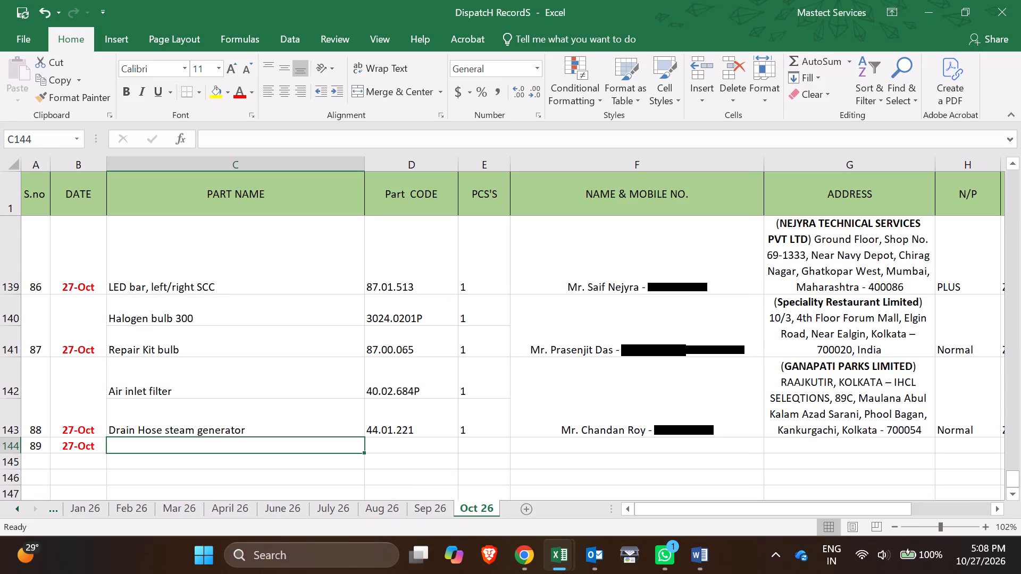
# Bring up the open windows to switch away from the DispatcH RecordS workbook.
pyautogui.hotkey('alt', 'Tab')
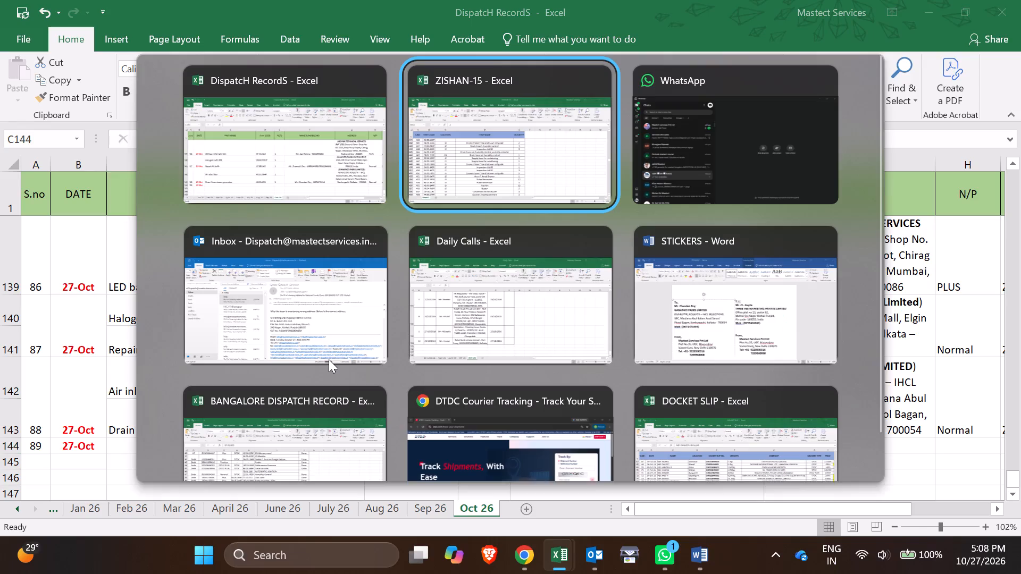
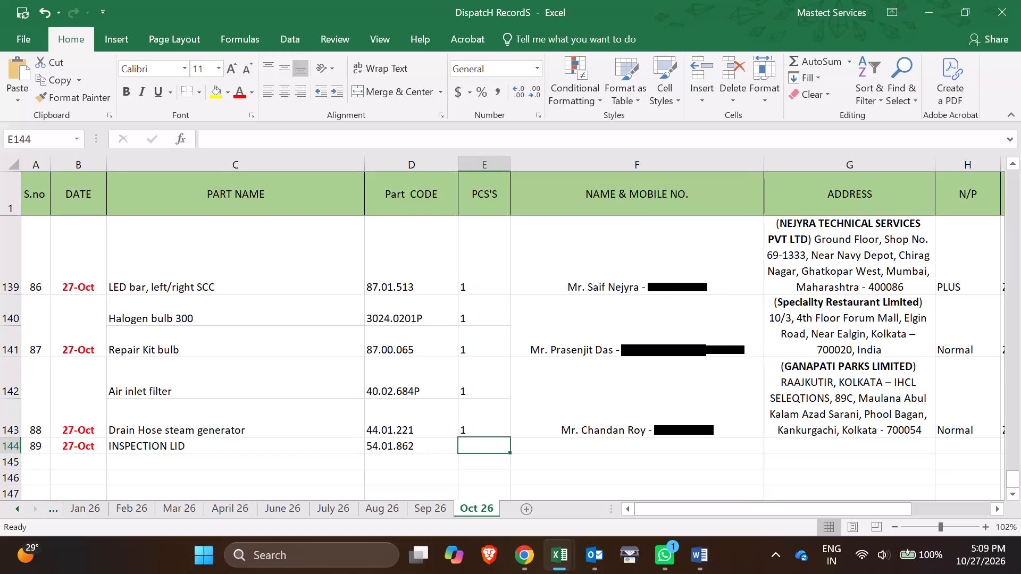
# Enter 1 as the pieces quantity for the INSPECTION LID in dispatch entry 89.
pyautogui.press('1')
pyautogui.press('Return')
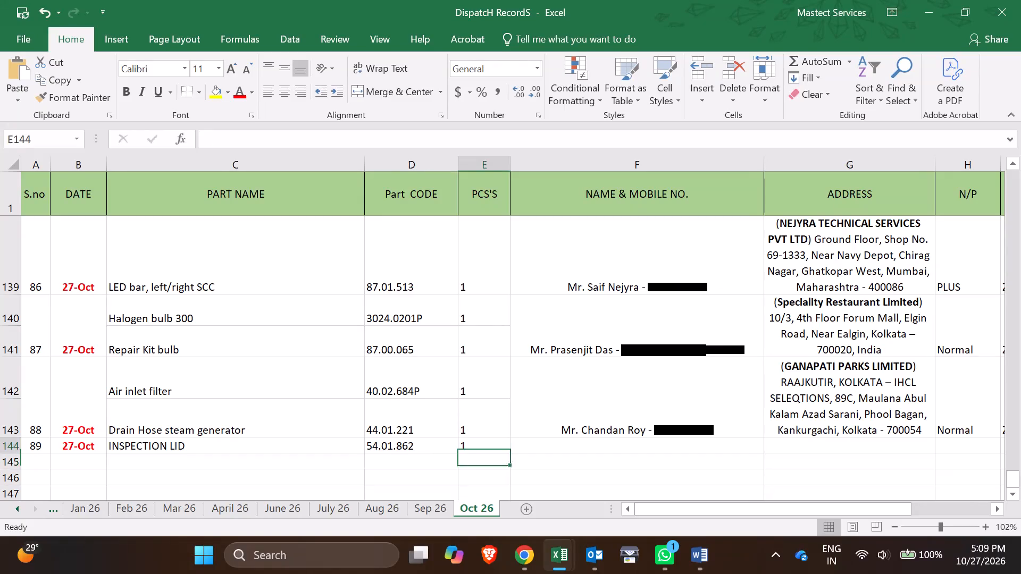
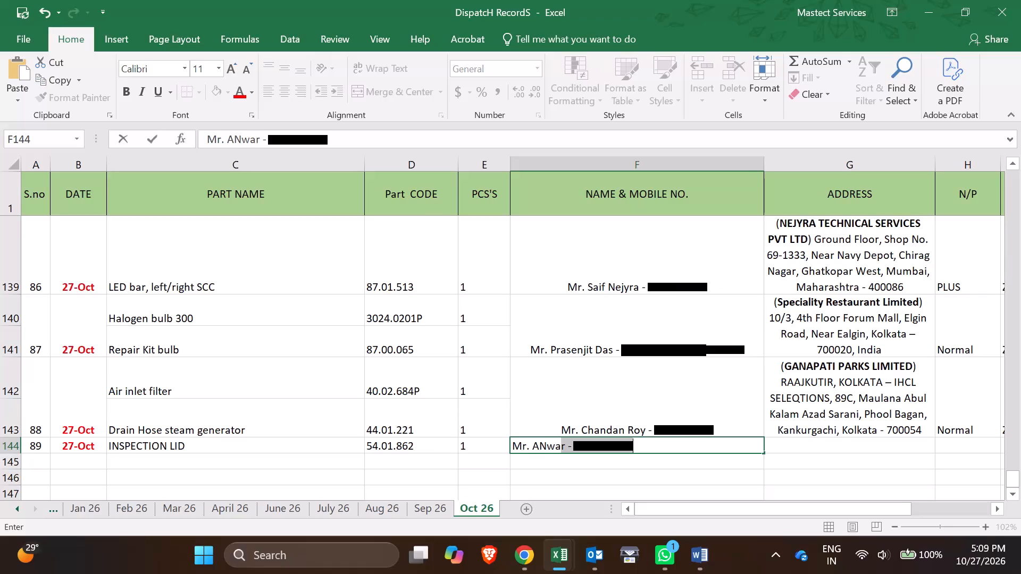
# Enter the recipient's name and mobile number in the INSPECTION LID row 89, centre the entry and save.
pyautogui.press('Return')
pyautogui.press('Up')
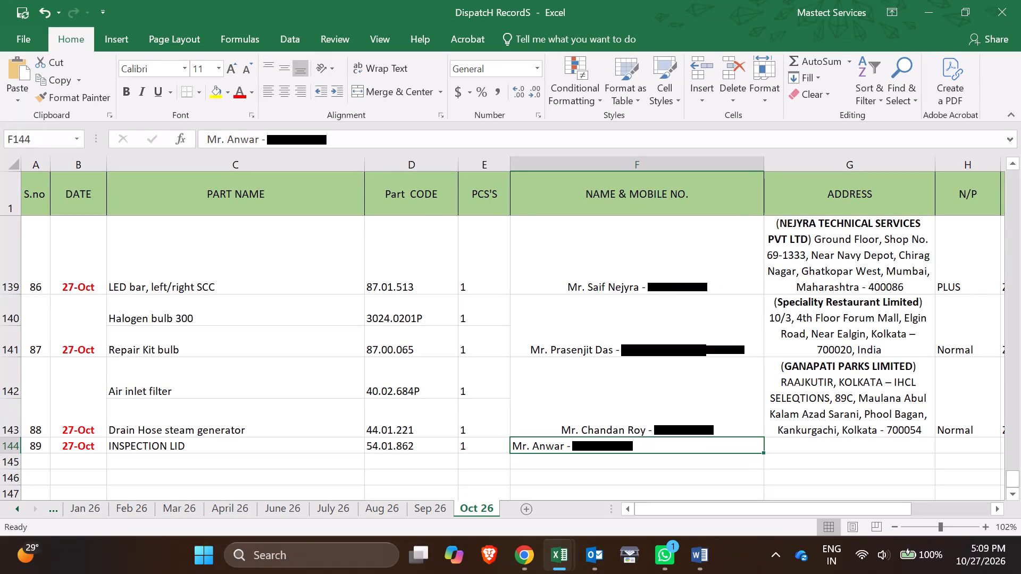
pyautogui.click(285, 95)
pyautogui.press('Right')
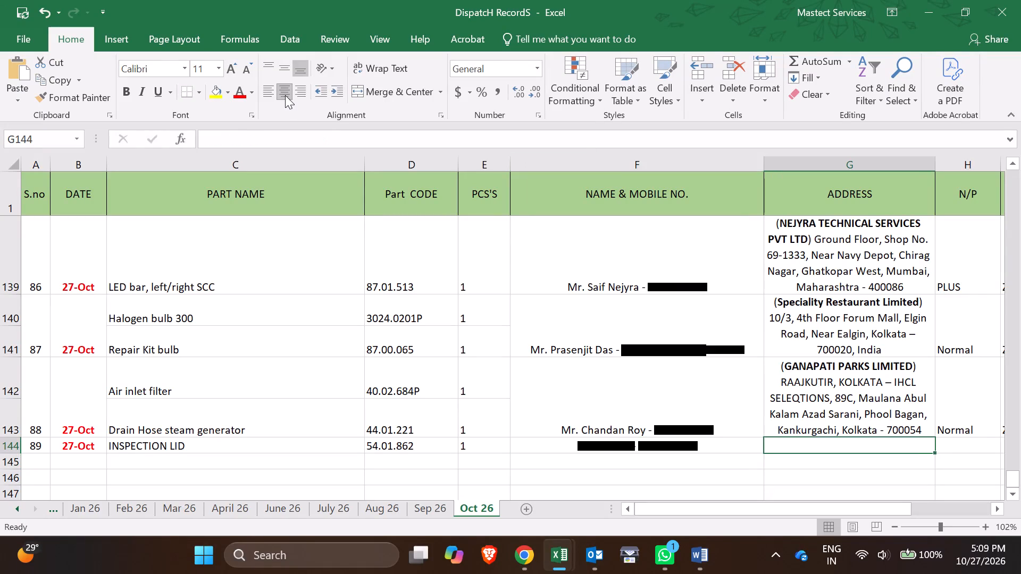
pyautogui.hotkey('ctrl', 's')
# Copy the address text (Mastect Services Private Limited-Bangalore) from entry 83 for the empty address cell of entry 89.
pyautogui.scroll(2, 716, 234)
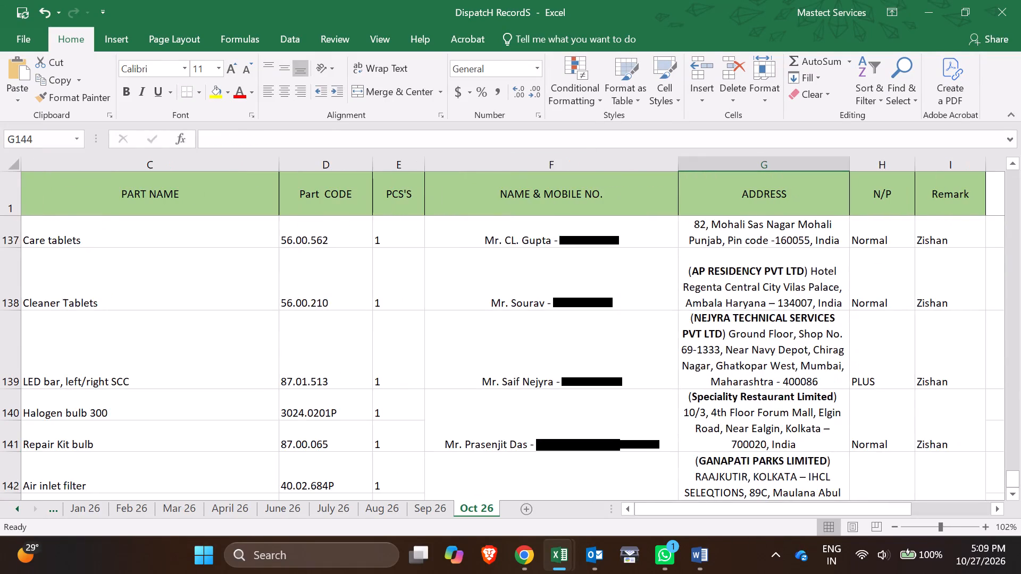
pyautogui.hscroll(4, 716, 234)
pyautogui.scroll(2, 716, 234)
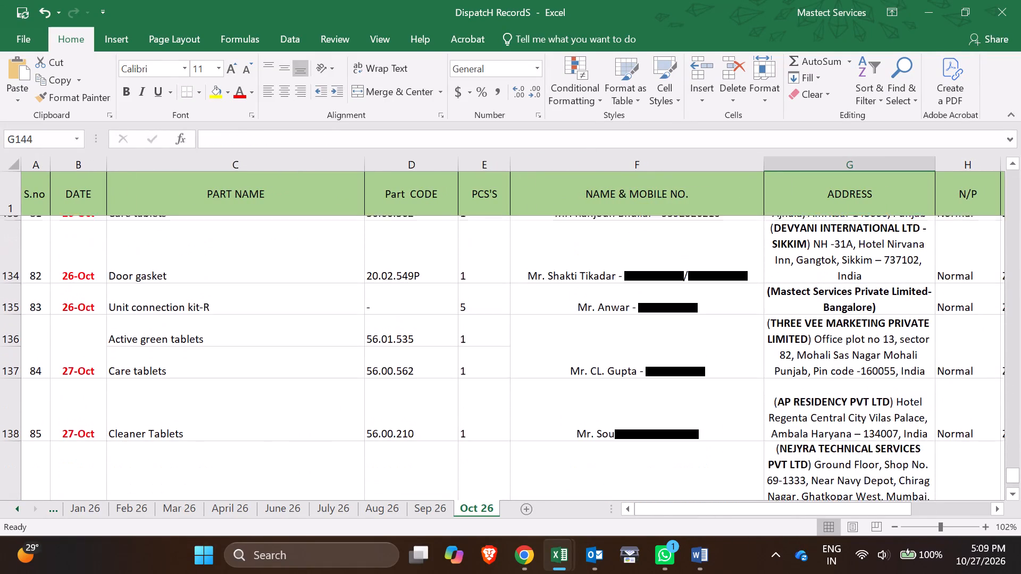
pyautogui.click(823, 288)
pyautogui.tripleClick(439, 141)
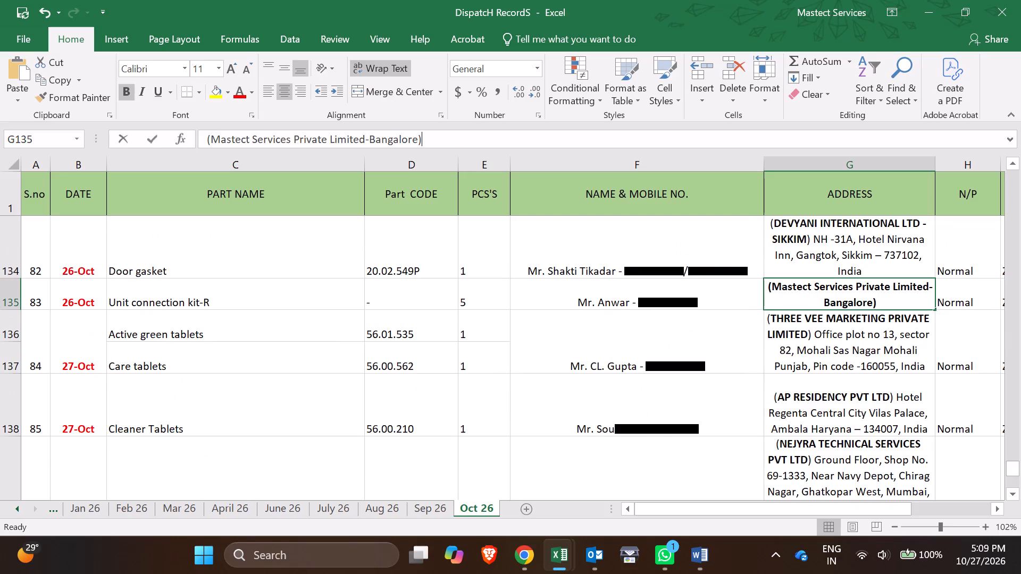
pyautogui.hotkey('ctrl', 'c')
pyautogui.click(634, 285)
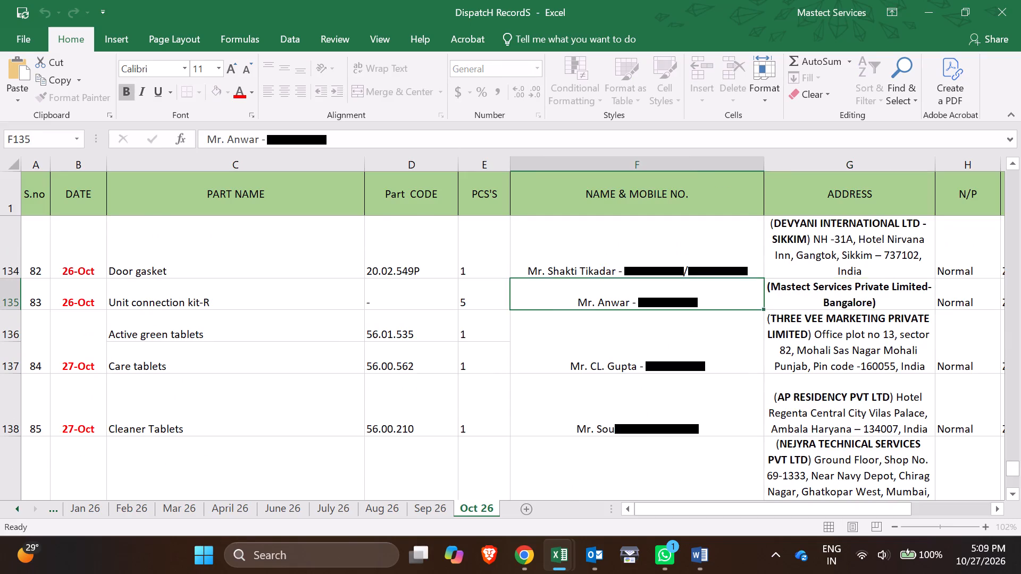
pyautogui.scroll(-2, 634, 285)
pyautogui.scroll(-3, 821, 389)
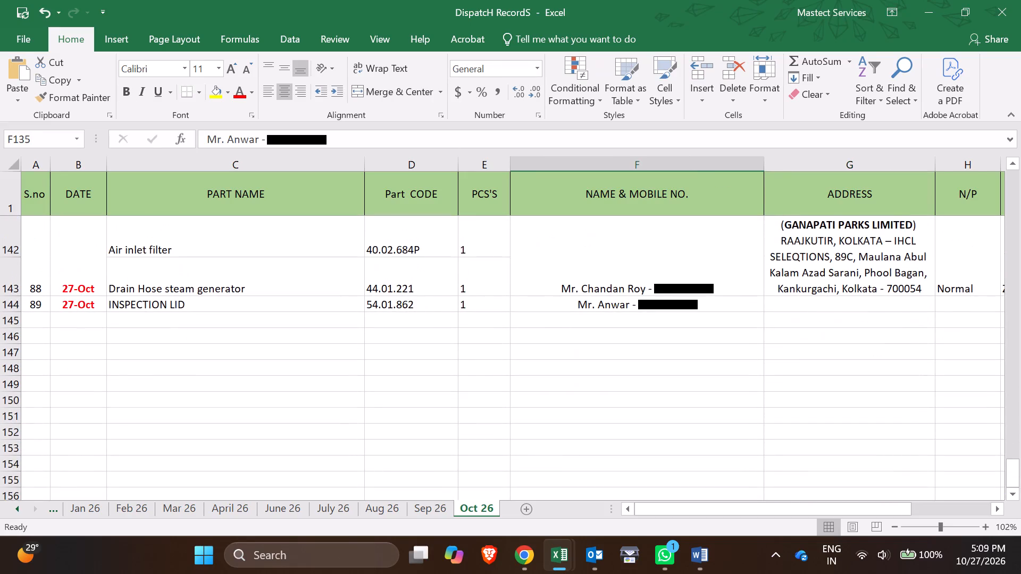
pyautogui.click(585, 138)
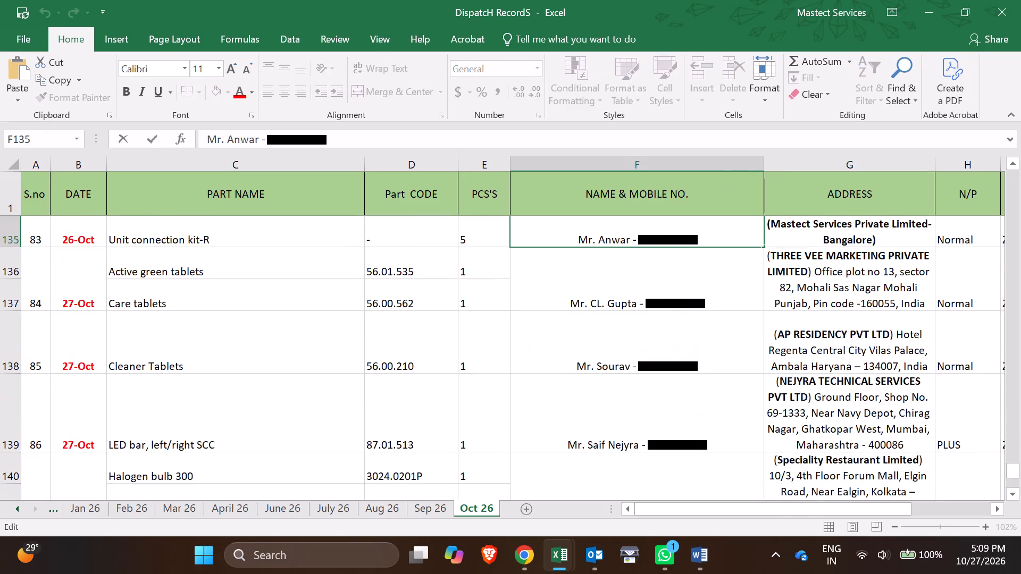
pyautogui.scroll(-4, 809, 411)
pyautogui.scroll(6, 818, 470)
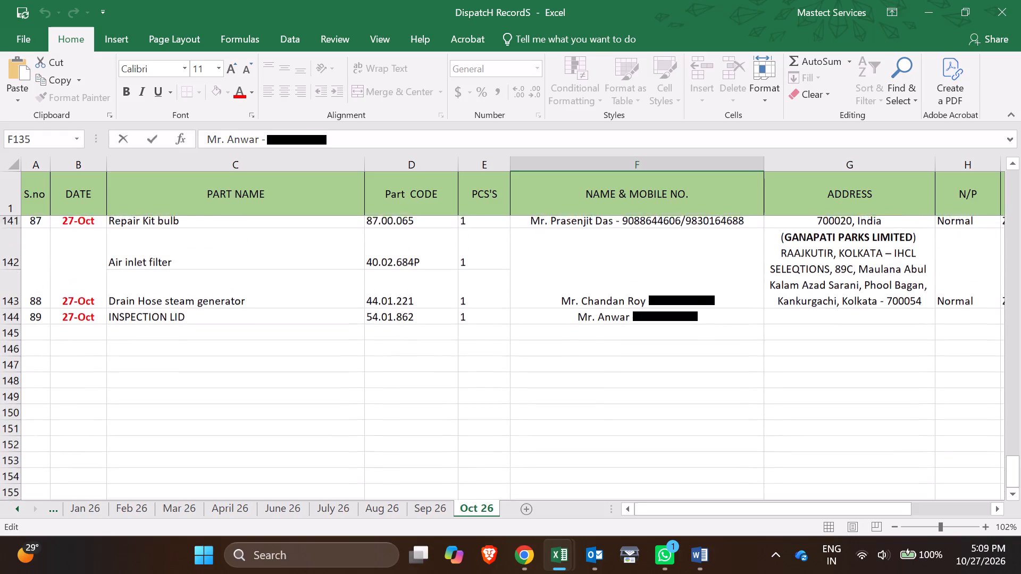
pyautogui.click(816, 299)
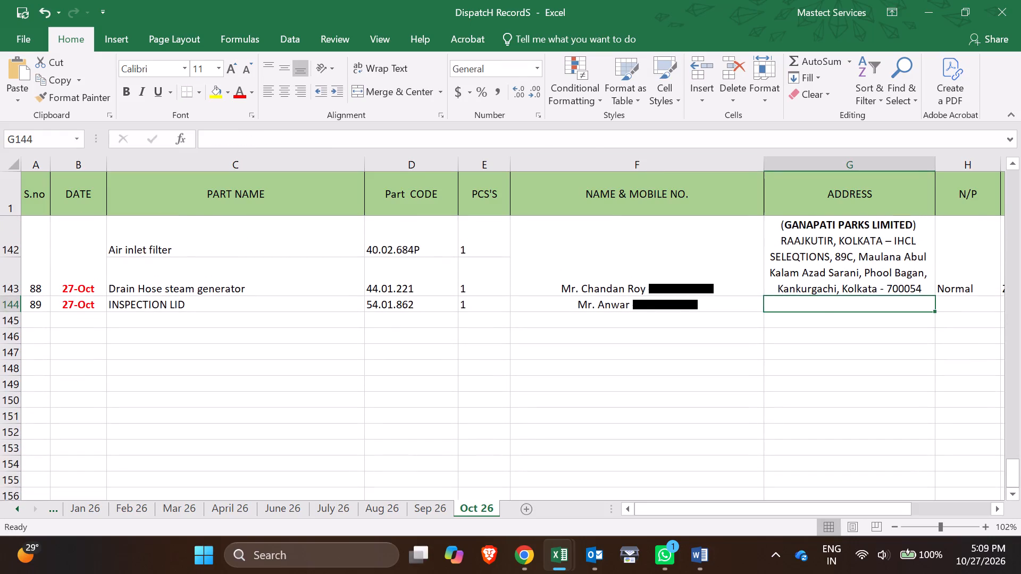
# Paste "(Mastect Services Private Limited-Bangalore)" as the address of dispatch entry 89, and make it wrapped, centred and bold.
pyautogui.click(553, 139)
pyautogui.hotkey('ctrl', 'v')
pyautogui.press('Return')
pyautogui.hotkey('ctrl', 's')
pyautogui.press('Up')
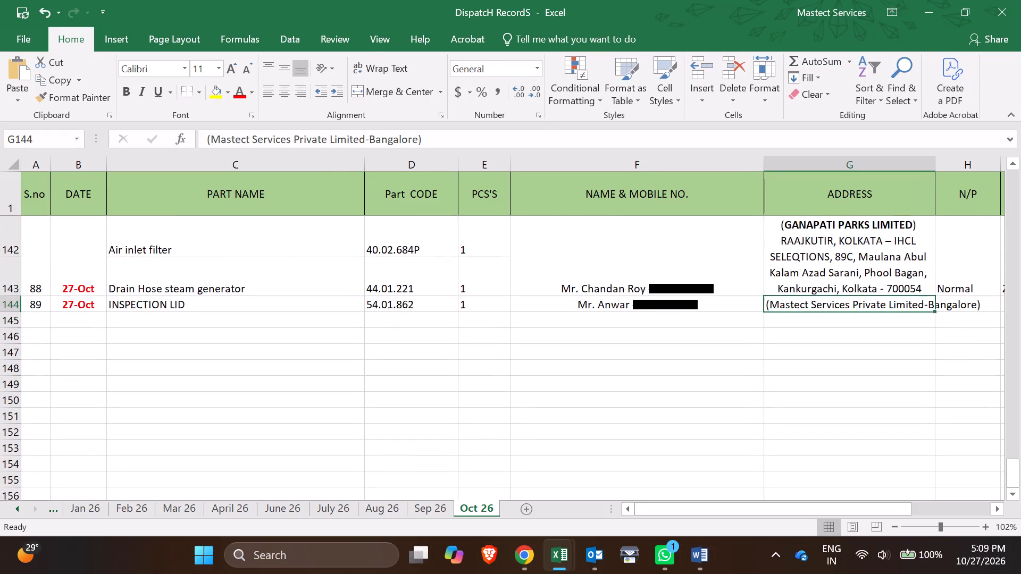
pyautogui.click(379, 60)
pyautogui.click(379, 65)
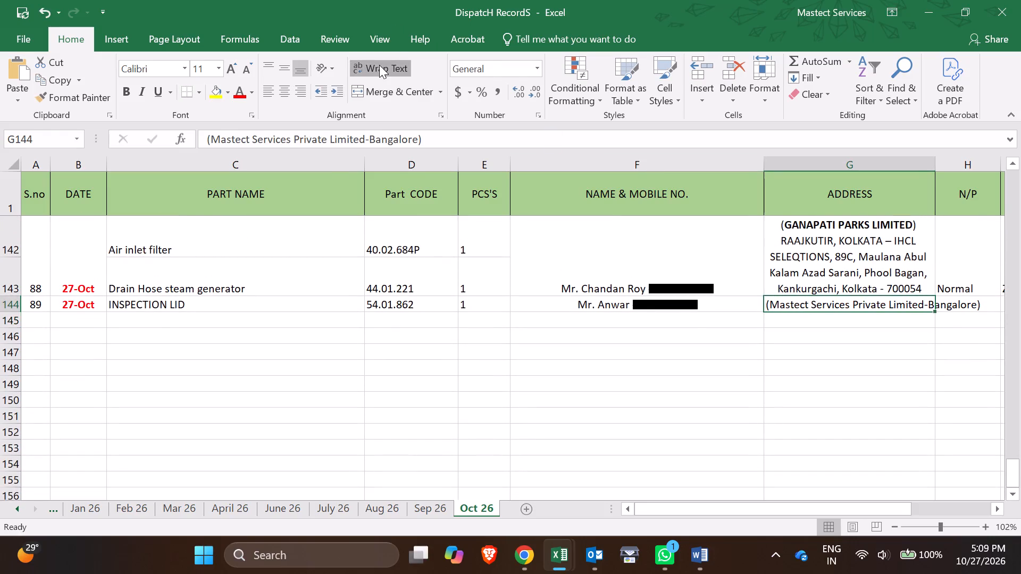
pyautogui.click(291, 91)
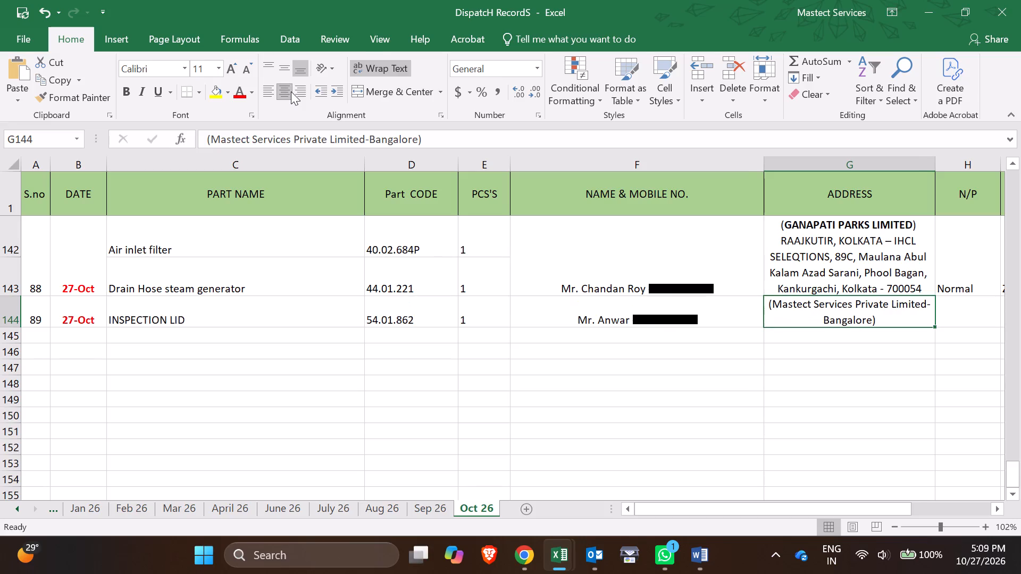
pyautogui.press('Right')
pyautogui.press('Left')
pyautogui.hotkey('ctrl', 'b')
# Complete dispatch entry 89 with BLUE DART under N/P and Zishan as the remark, and save the workbook.
pyautogui.press('Right')
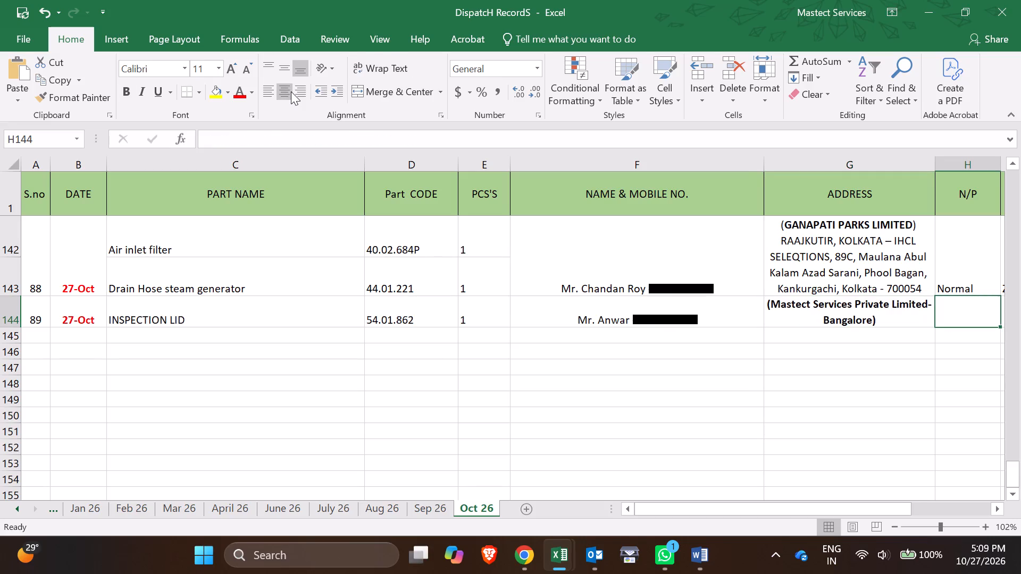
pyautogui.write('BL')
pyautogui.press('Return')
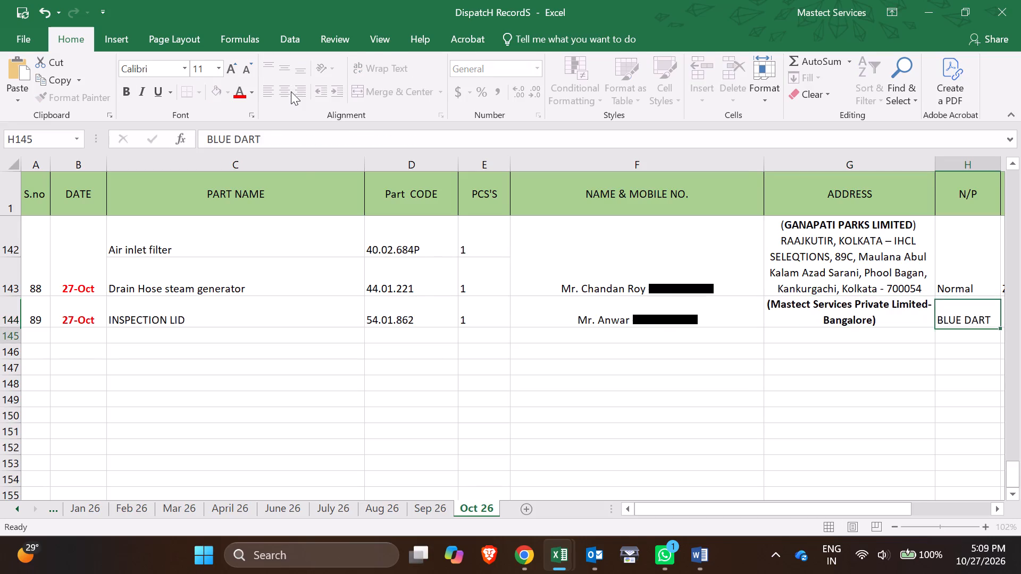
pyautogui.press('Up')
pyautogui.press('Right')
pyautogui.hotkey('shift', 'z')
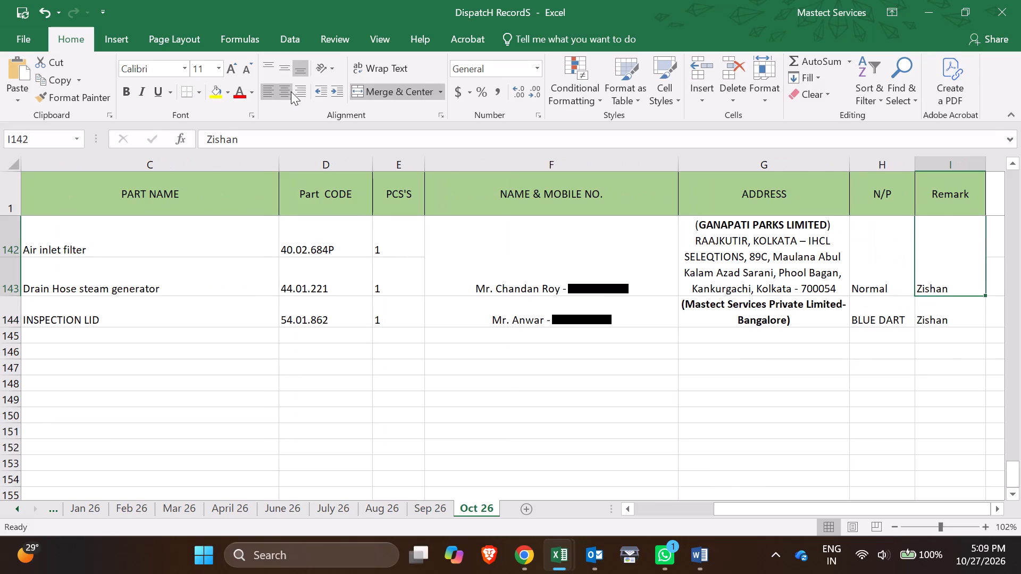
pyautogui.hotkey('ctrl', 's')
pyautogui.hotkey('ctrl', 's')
pyautogui.click(146, 253)
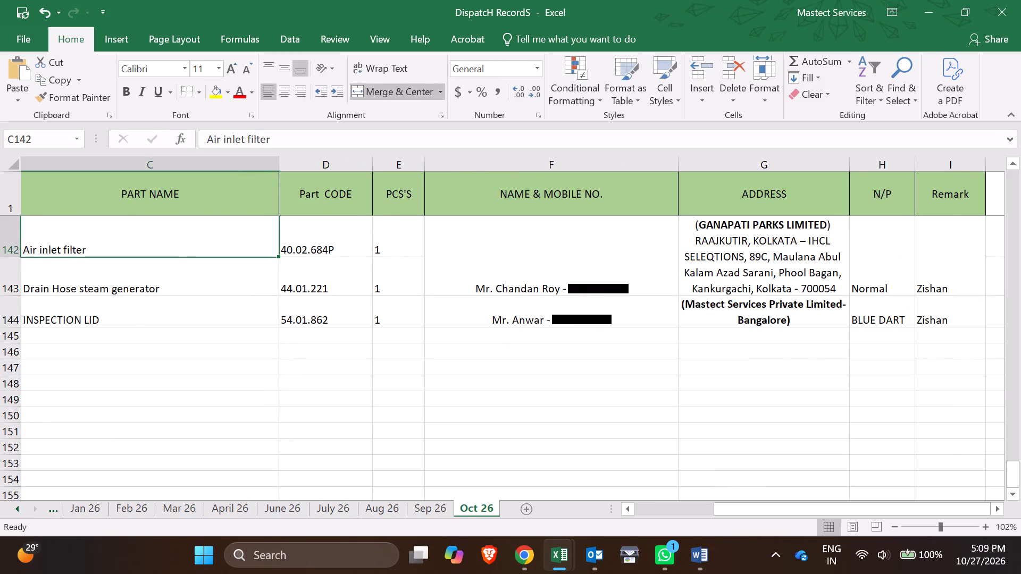
pyautogui.hscroll(8, 146, 253)
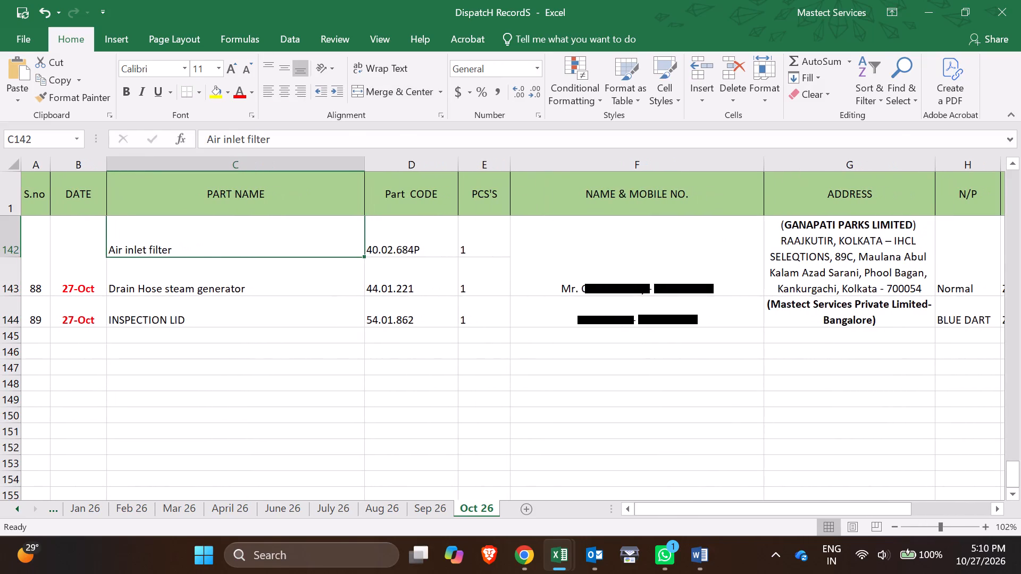
# Switch to the DOCKET SLIP workbook, date row 83 of the OCT-26 sheet 27-Oct-26, and save.
pyautogui.hotkey('alt', 'Tab')
pyautogui.hotkey('alt', 'Down')
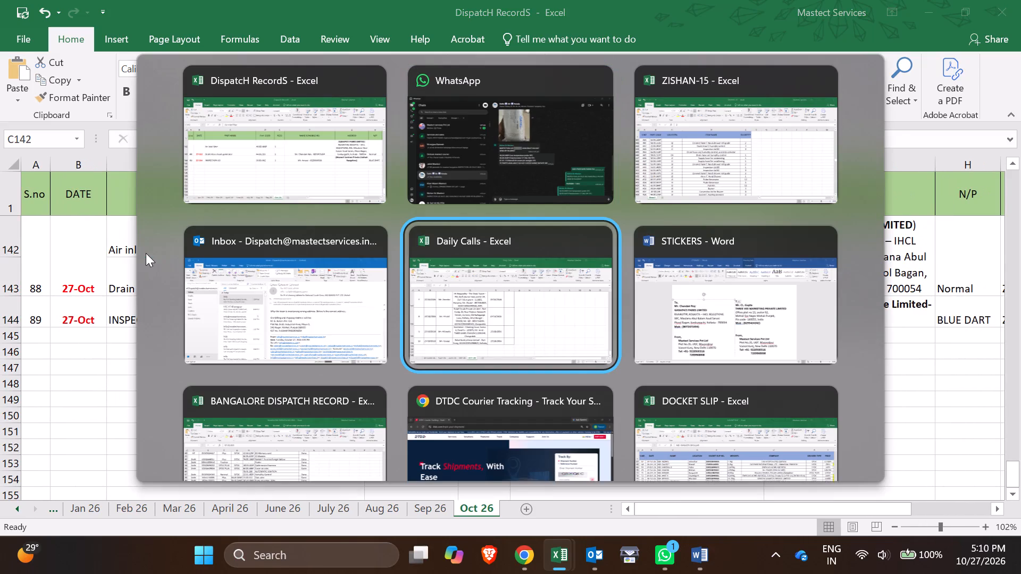
pyautogui.hotkey('alt', 'Down')
pyautogui.hotkey('alt', 'Right')
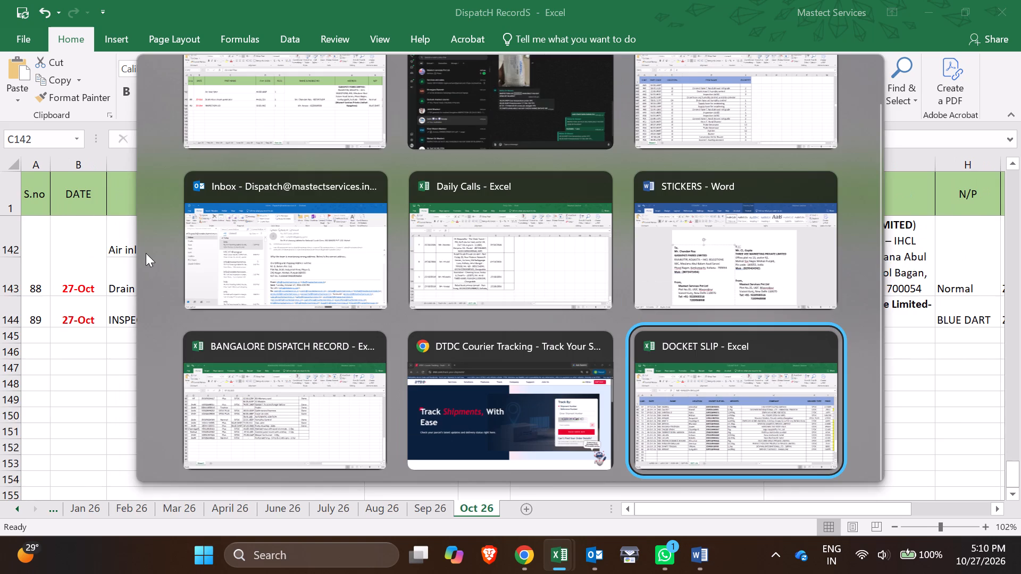
pyautogui.click(240, 316)
pyautogui.hotkey('ctrl', 's')
pyautogui.scroll(-1, 240, 316)
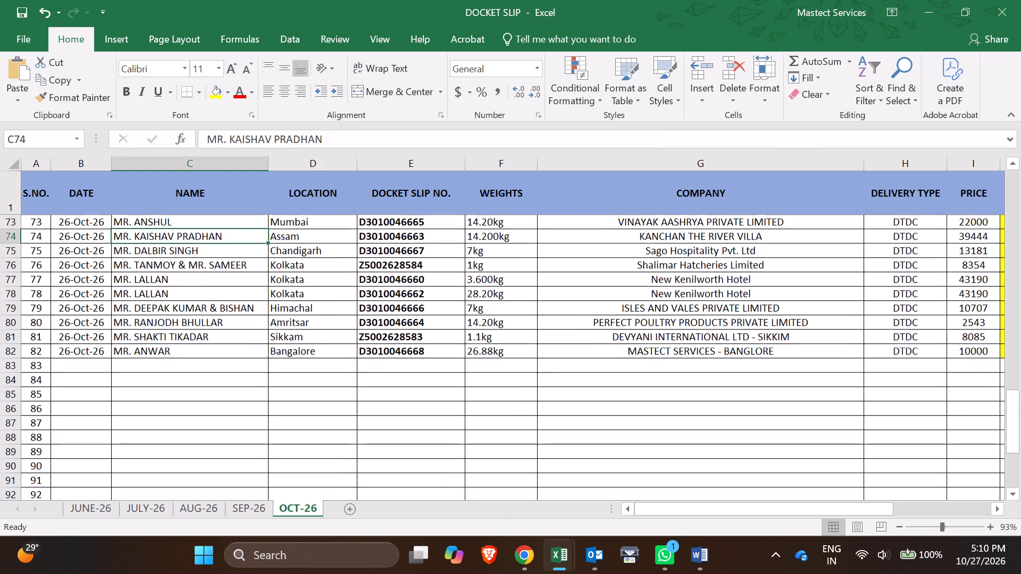
pyautogui.click(87, 366)
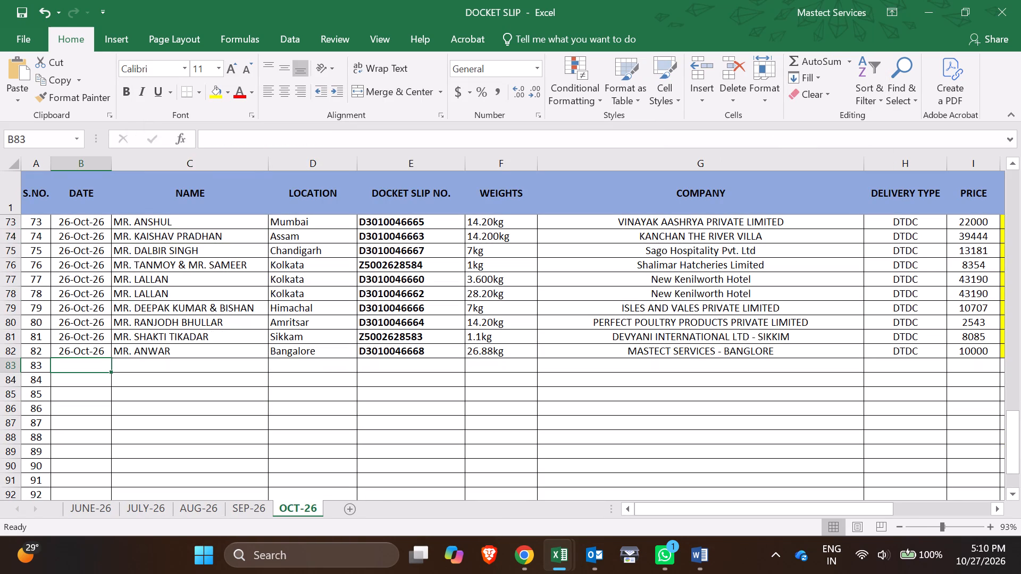
pyautogui.hotkey('ctrl', 'd')
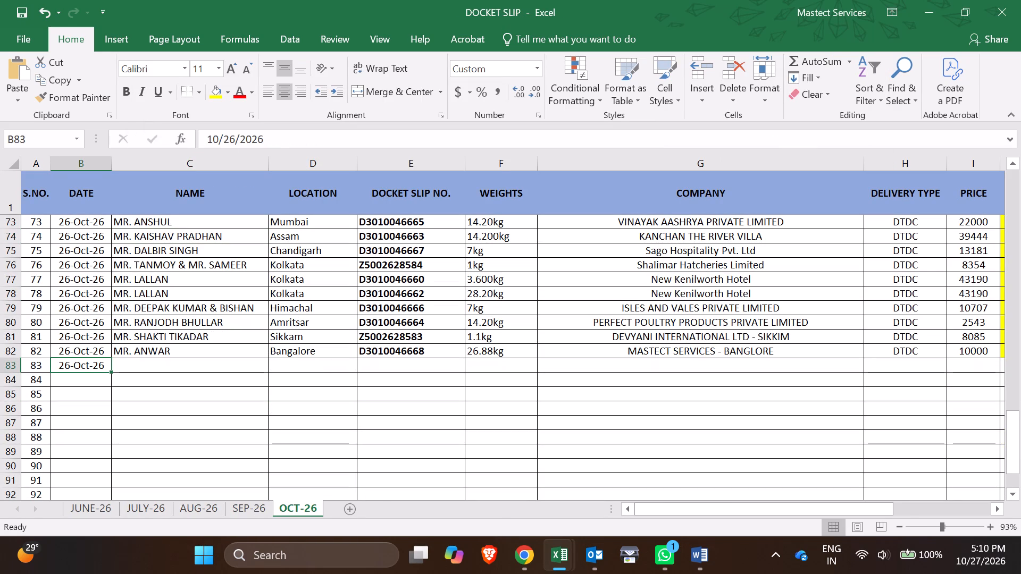
pyautogui.click(235, 141)
pyautogui.press('BackSpace')
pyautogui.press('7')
pyautogui.press('Return')
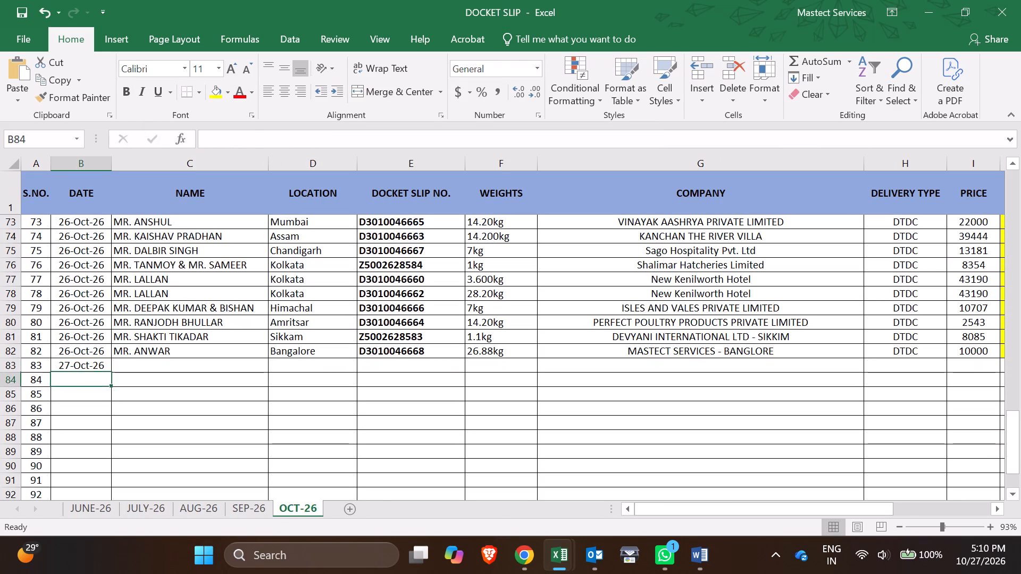
pyautogui.press('Up')
pyautogui.hotkey('ctrl', 's')
# Fill the 27-Oct-26 date down through row 87 of the docket list and save.
pyautogui.press('Return')
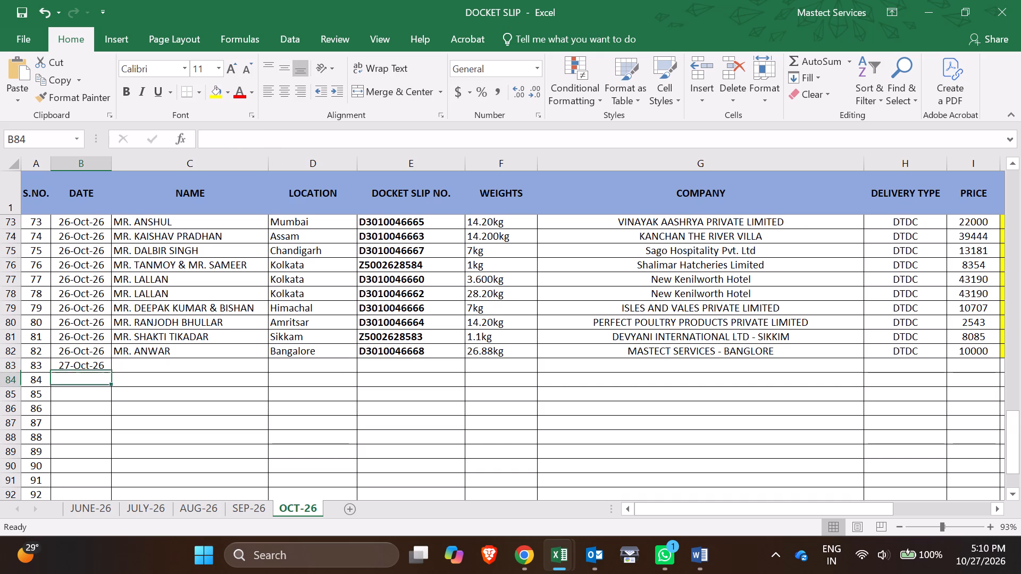
pyautogui.hotkey('ctrl', 'd')
pyautogui.press('Return')
pyautogui.hotkey('ctrl', 'd')
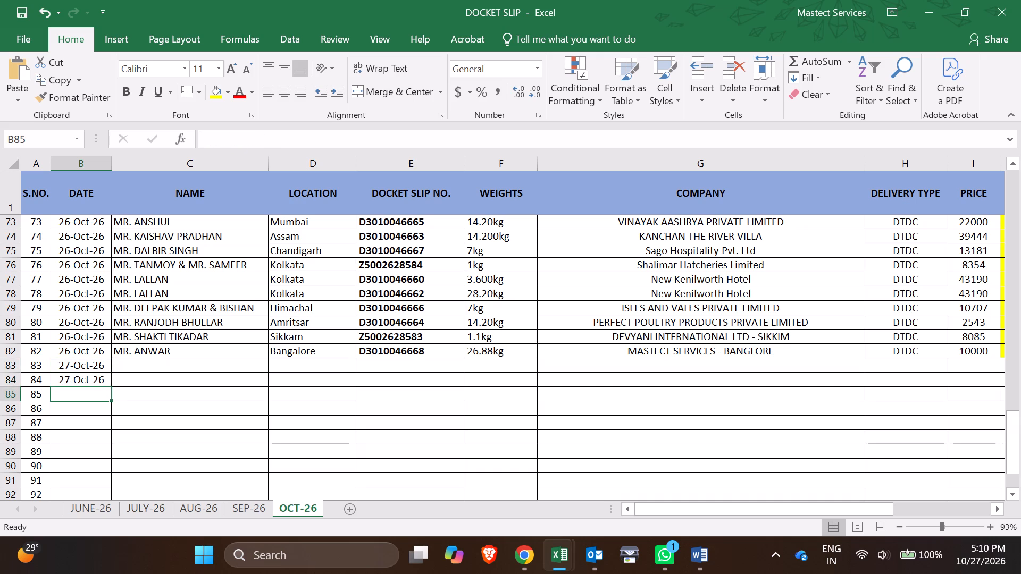
pyautogui.press('Return')
pyautogui.hotkey('ctrl', 'd')
pyautogui.hotkey('ctrl', 'Return')
pyautogui.hotkey('ctrl', 'd')
pyautogui.hotkey('ctrl', 'Return')
pyautogui.press('Return')
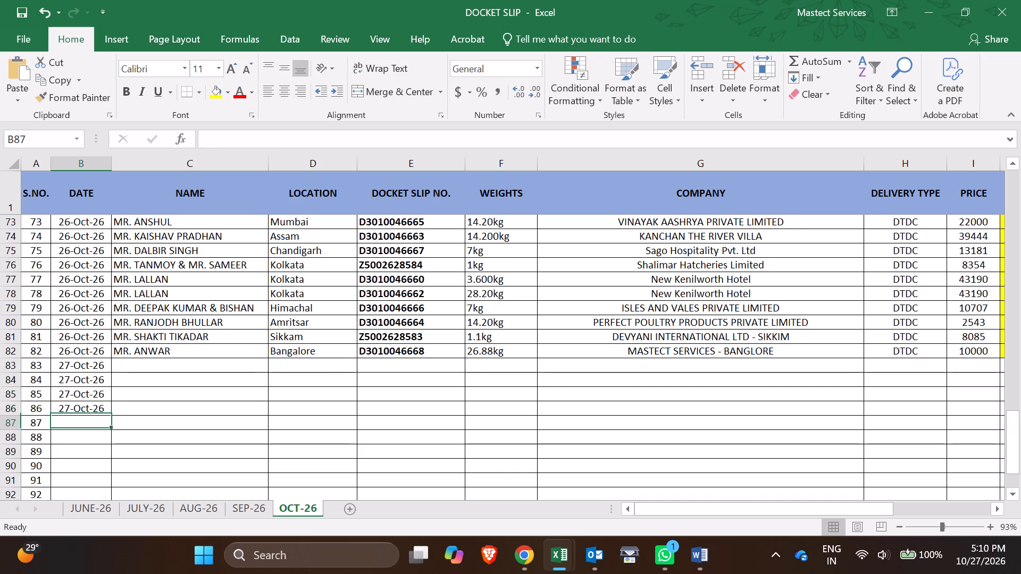
pyautogui.hotkey('ctrl', 'd')
pyautogui.press('Return')
pyautogui.hotkey('ctrl', 's')
# Look up the recipient of dispatch entry 84 in DispatcH RecordS and enter that name in docket row 83.
pyautogui.press('Up')
pyautogui.press('Up')
pyautogui.press('Up')
pyautogui.press('Up')
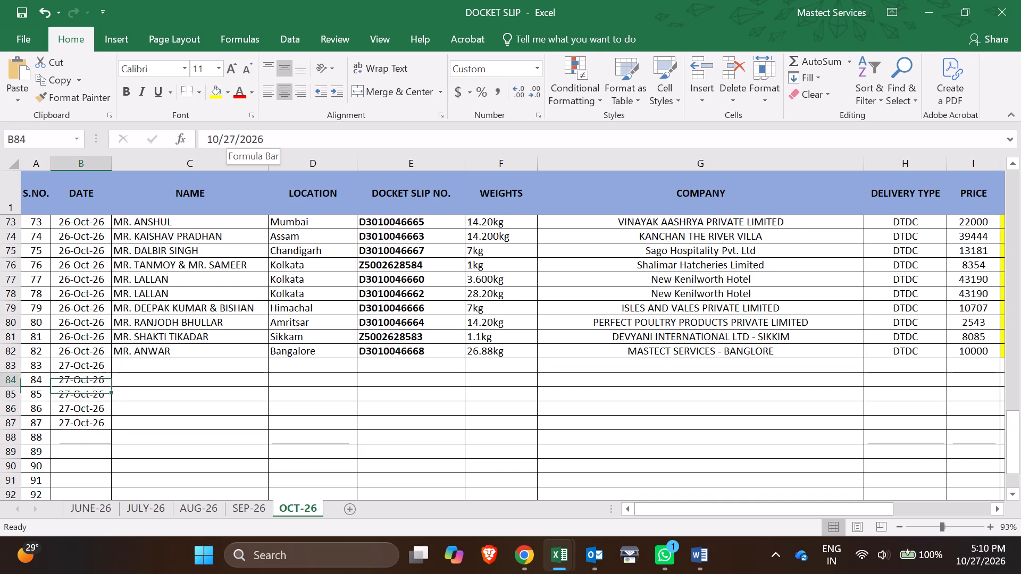
pyautogui.press('Up')
pyautogui.press('Right')
pyautogui.hotkey('alt', 'Tab')
pyautogui.scroll(5, 438, 294)
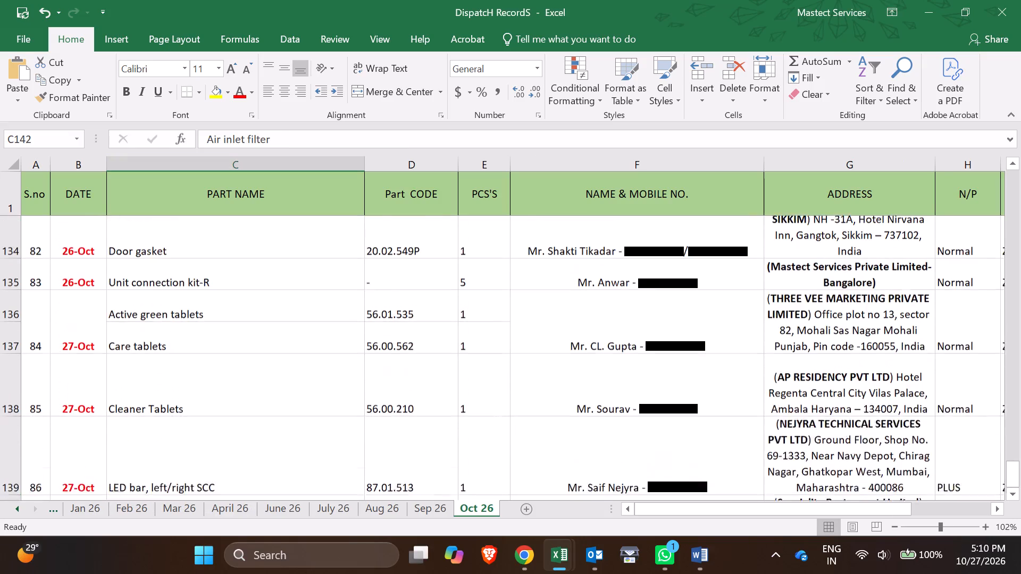
pyautogui.hscroll(1, 377, 339)
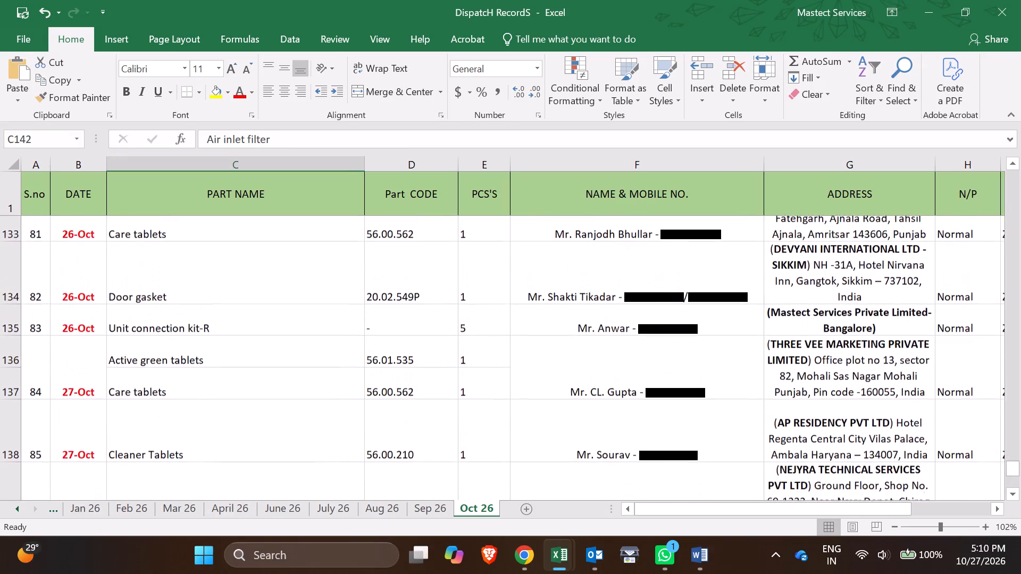
pyautogui.hscroll(1, 377, 339)
pyautogui.hotkey('alt', 'Tab')
pyautogui.hotkey('alt', 'Tab')
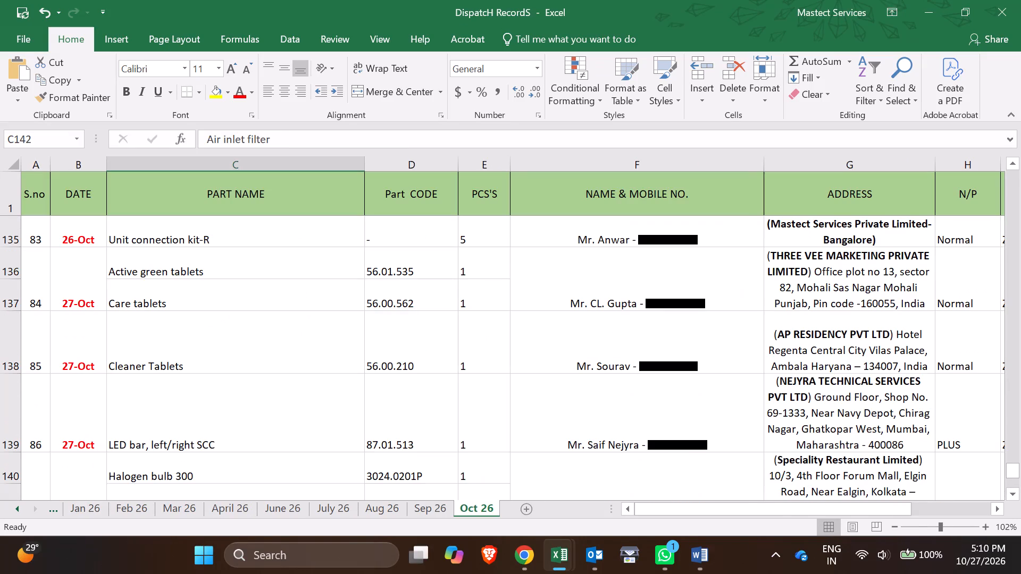
pyautogui.click(625, 278)
pyautogui.hotkey('alt', 'Tab')
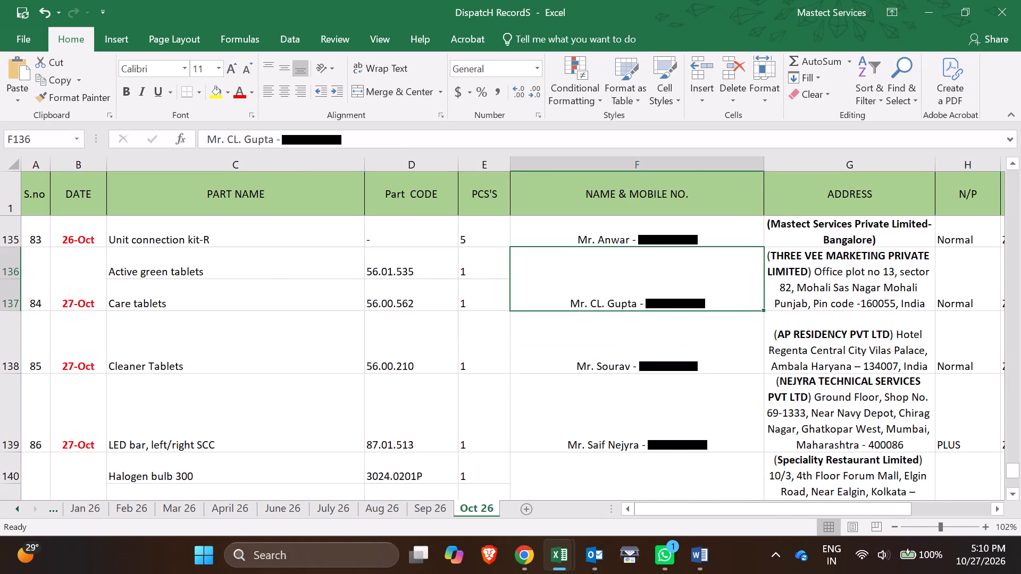
pyautogui.hotkey('alt', 'Tab')
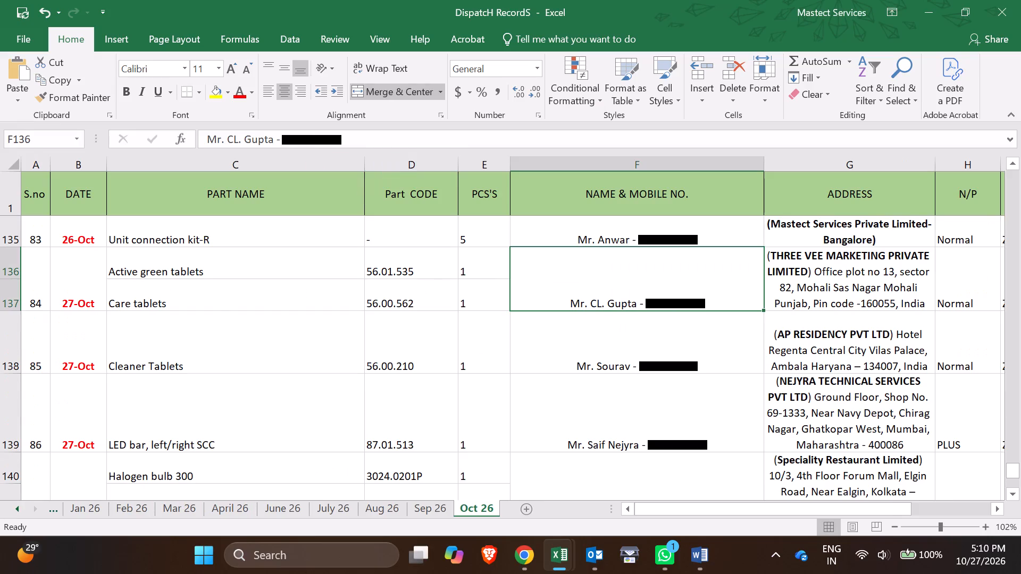
pyautogui.hotkey('alt', 'Tab')
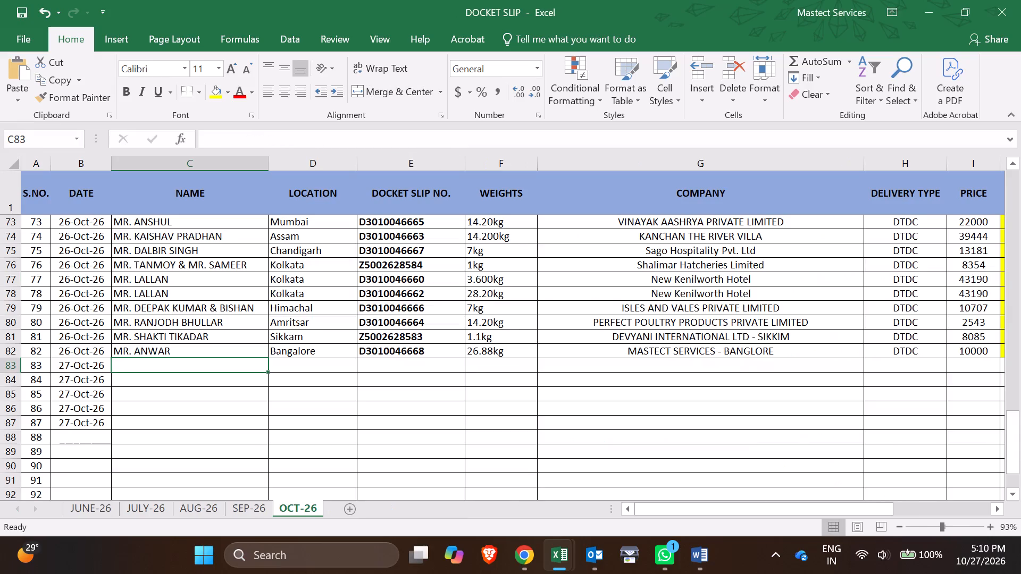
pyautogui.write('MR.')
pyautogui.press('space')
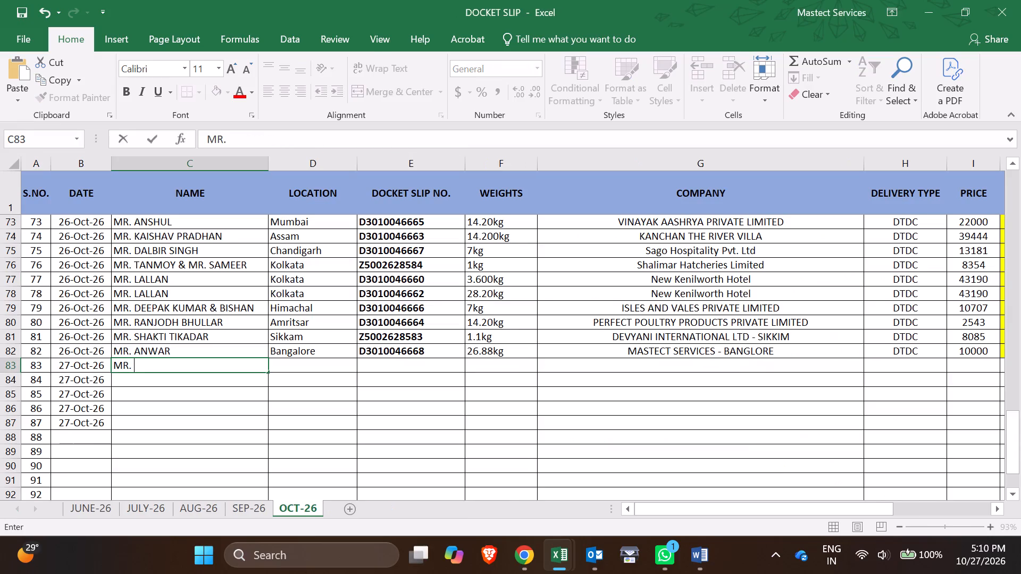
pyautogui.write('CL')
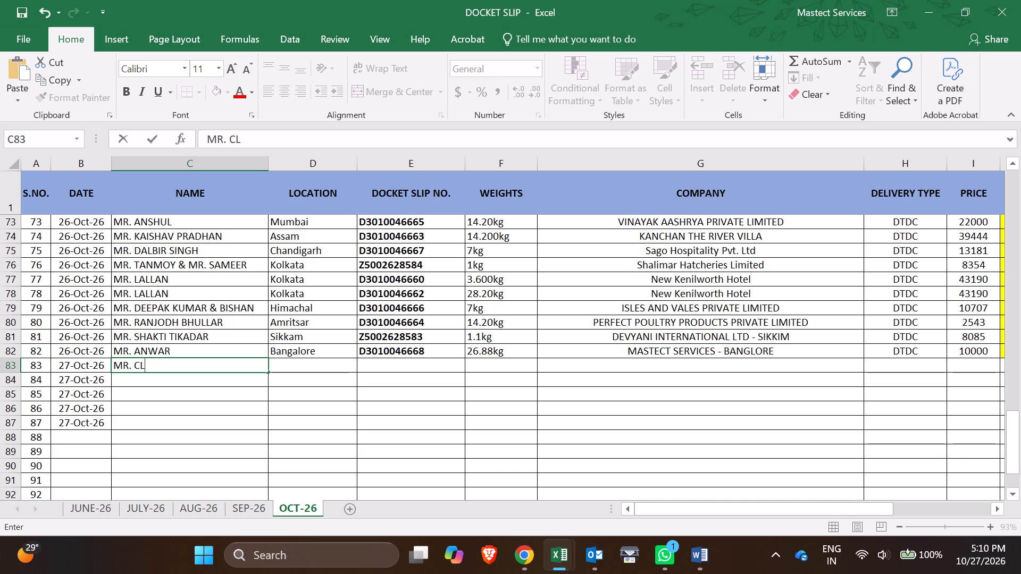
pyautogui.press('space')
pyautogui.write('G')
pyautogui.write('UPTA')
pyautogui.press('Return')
# Check the address of dispatch entry 84 and enter Mohali as the location in docket row 83.
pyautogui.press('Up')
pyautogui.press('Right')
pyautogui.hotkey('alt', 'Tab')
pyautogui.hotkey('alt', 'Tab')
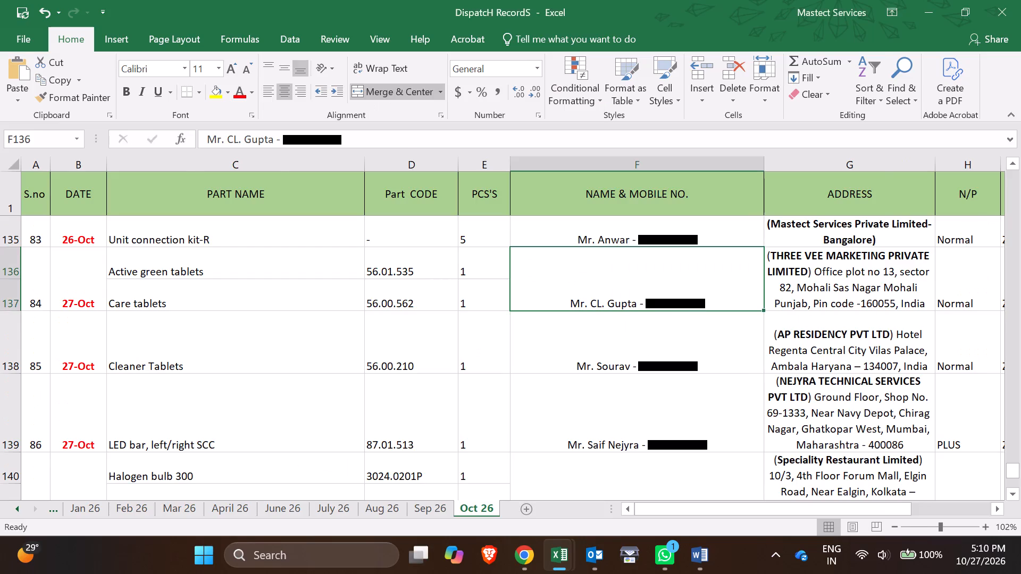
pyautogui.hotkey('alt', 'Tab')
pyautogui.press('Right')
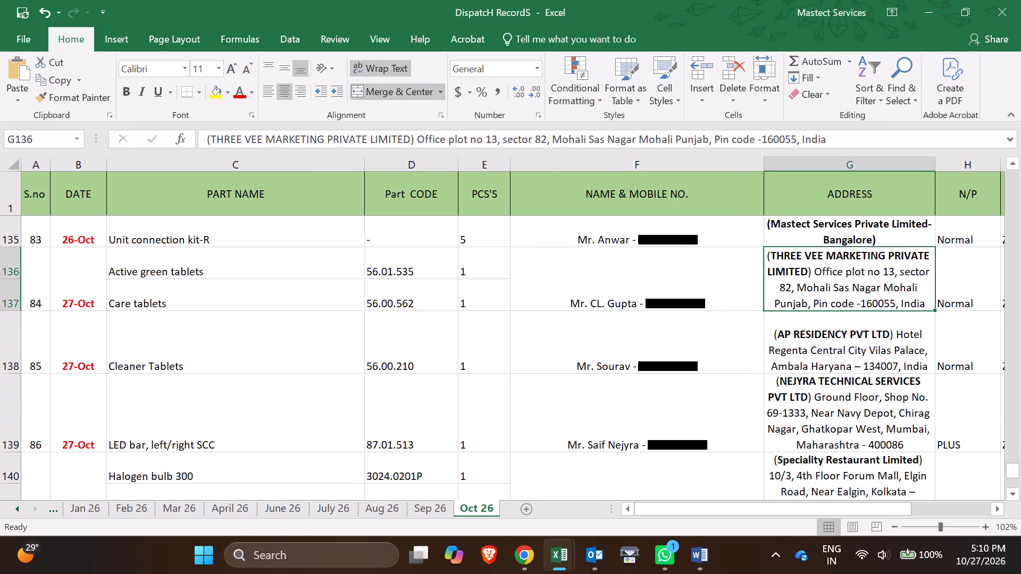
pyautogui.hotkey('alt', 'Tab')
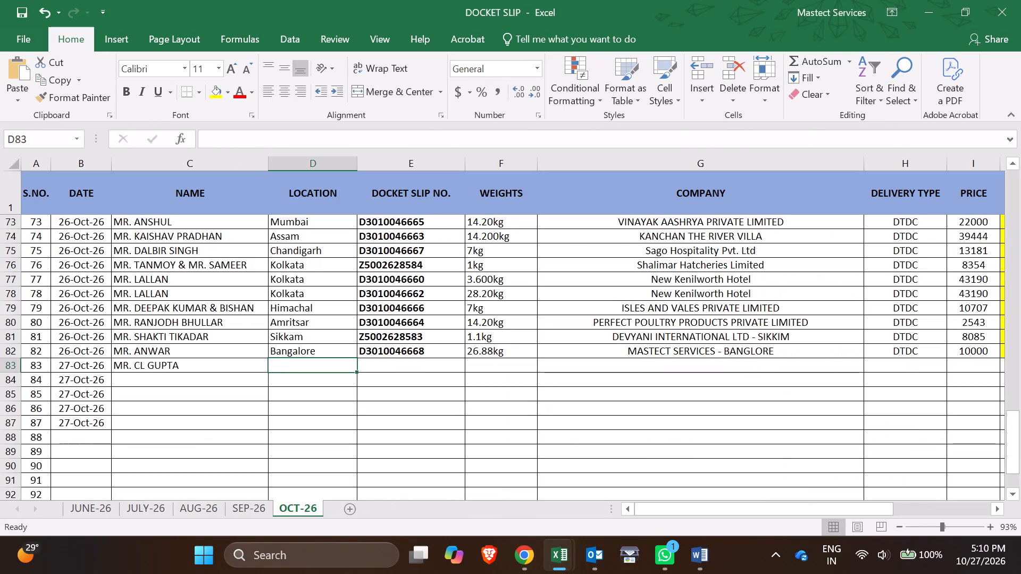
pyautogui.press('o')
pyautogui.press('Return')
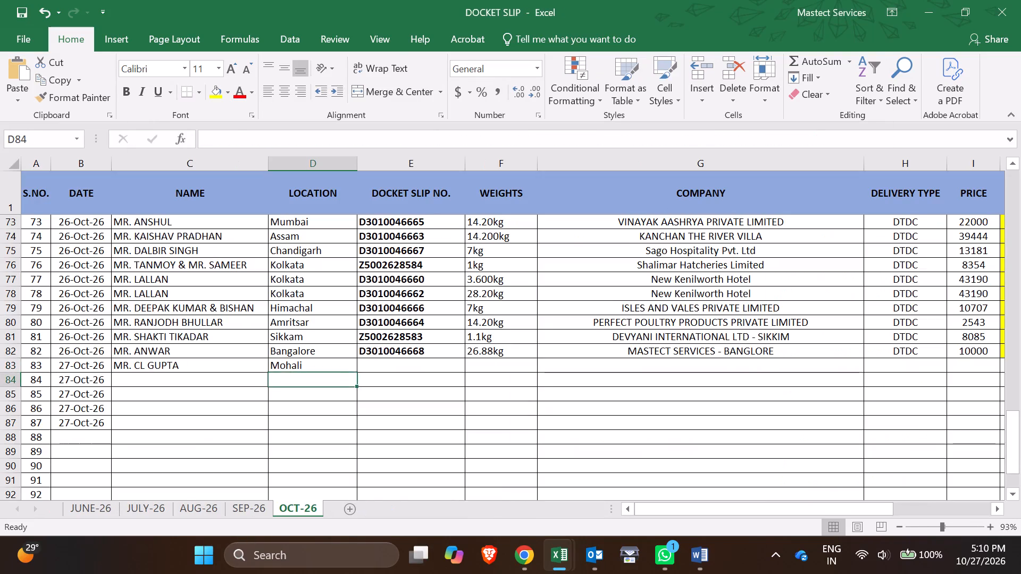
# Copy THREE VEE MARKETING PRIVATE LIMITED from dispatch entry 84's address into the company cell of docket row 83 and save.
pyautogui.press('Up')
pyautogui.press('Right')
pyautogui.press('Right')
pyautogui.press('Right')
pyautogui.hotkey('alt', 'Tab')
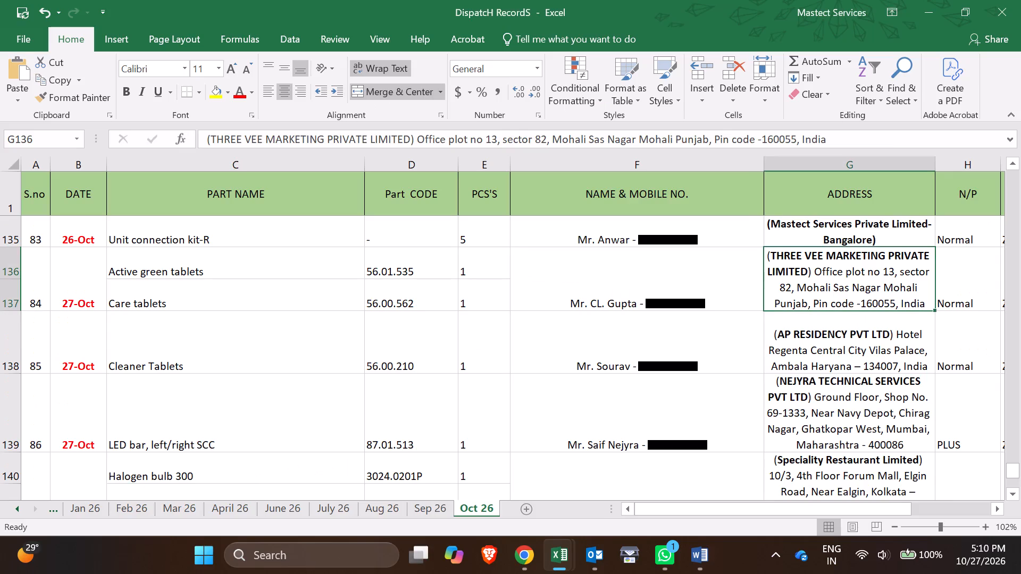
pyautogui.click(211, 140)
pyautogui.hotkey('shift', 'Right')
pyautogui.hotkey('shift', 'Right')
pyautogui.hotkey('shift', 'Right')
pyautogui.hotkey('shift', 'Right')
pyautogui.hotkey('shift', 'Right')
pyautogui.hotkey('shift', 'Right')
pyautogui.hotkey('shift', 'Right')
pyautogui.hotkey('shift', 'Right')
pyautogui.hotkey('shift', 'Right')
pyautogui.hotkey('shift', 'Right')
pyautogui.hotkey('shift', 'Right')
pyautogui.hotkey('shift', 'Right')
pyautogui.hotkey('shift', 'Right')
pyautogui.hotkey('shift', 'Right')
pyautogui.hotkey('shift', 'Right')
pyautogui.hotkey('shift', 'Right')
pyautogui.hotkey('shift', 'Right')
pyautogui.hotkey('shift', 'Right')
pyautogui.hotkey('shift', 'Right')
pyautogui.hotkey('shift', 'Right')
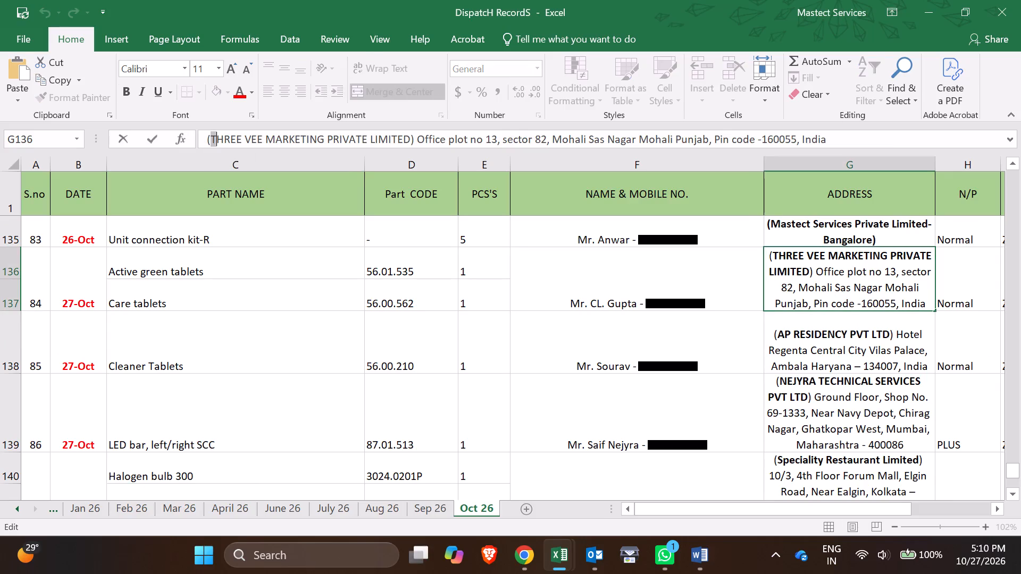
pyautogui.hotkey('shift', 'Right')
pyautogui.hotkey('shift', 'Right')
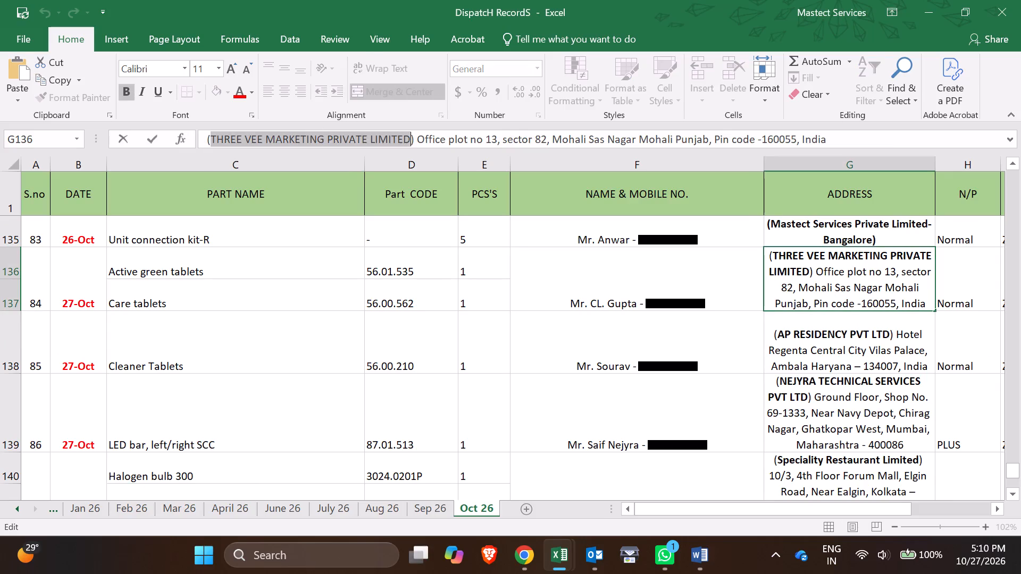
pyautogui.hotkey('ctrl', 'c')
pyautogui.hotkey('alt', 'Tab')
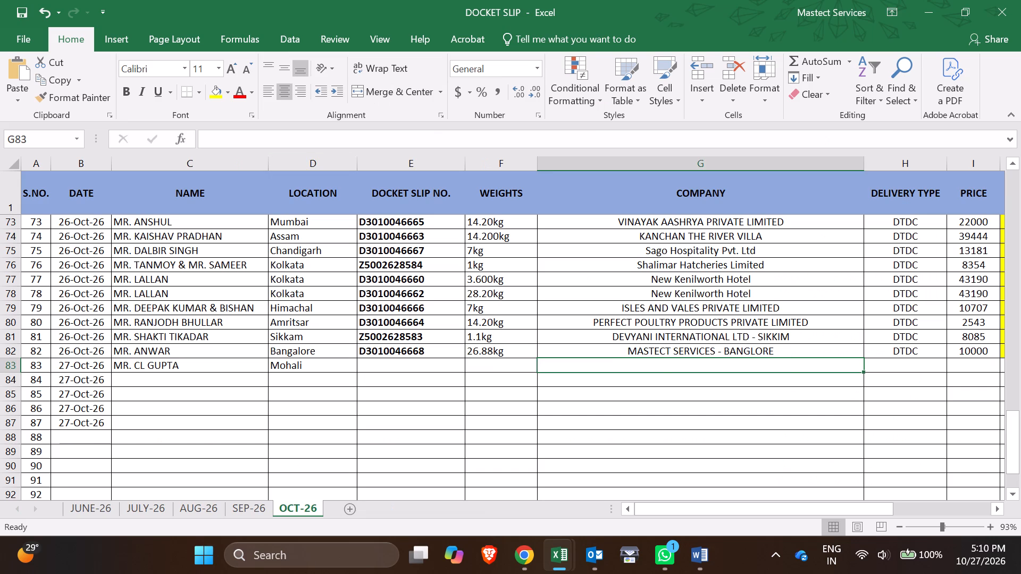
pyautogui.hotkey('ctrl', 'v')
pyautogui.press('Return')
pyautogui.press('Up')
pyautogui.press('Right')
pyautogui.hotkey('ctrl', 's')
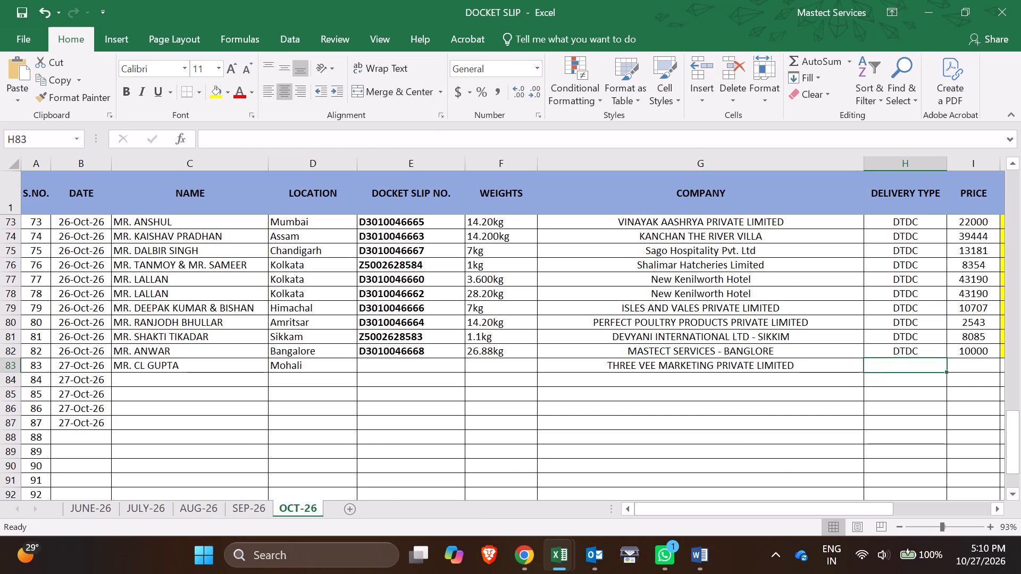
# Fill the yellow status cell down into docket row 83.
pyautogui.press('Right')
pyautogui.press('Right')
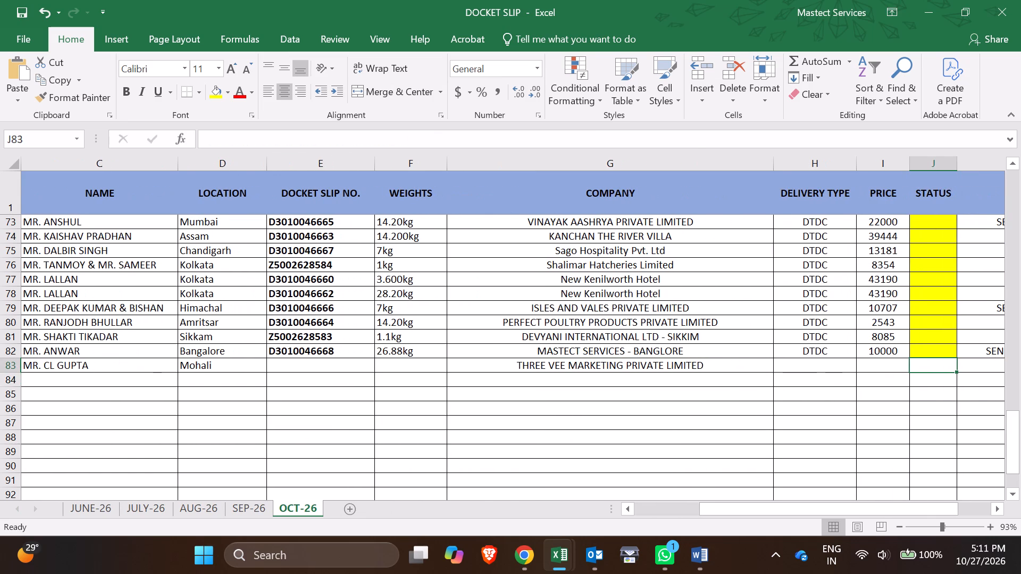
pyautogui.hotkey('ctrl', 'd')
pyautogui.press('Return')
# Go to the name cell of docket row 84 and switch to DispatcH RecordS to check entry 85's recipient.
pyautogui.press('Left')
pyautogui.press('Left')
pyautogui.press('Left')
pyautogui.press('Left')
pyautogui.press('Left')
pyautogui.press('Left')
pyautogui.press('Left')
pyautogui.press('Left')
pyautogui.press('Left')
pyautogui.press('Left')
pyautogui.press('Left')
pyautogui.press('Left')
pyautogui.press('Left')
pyautogui.press('Left')
pyautogui.press('Left')
pyautogui.press('Left')
pyautogui.press('Left')
pyautogui.press('Left')
pyautogui.press('Left')
pyautogui.press('Right')
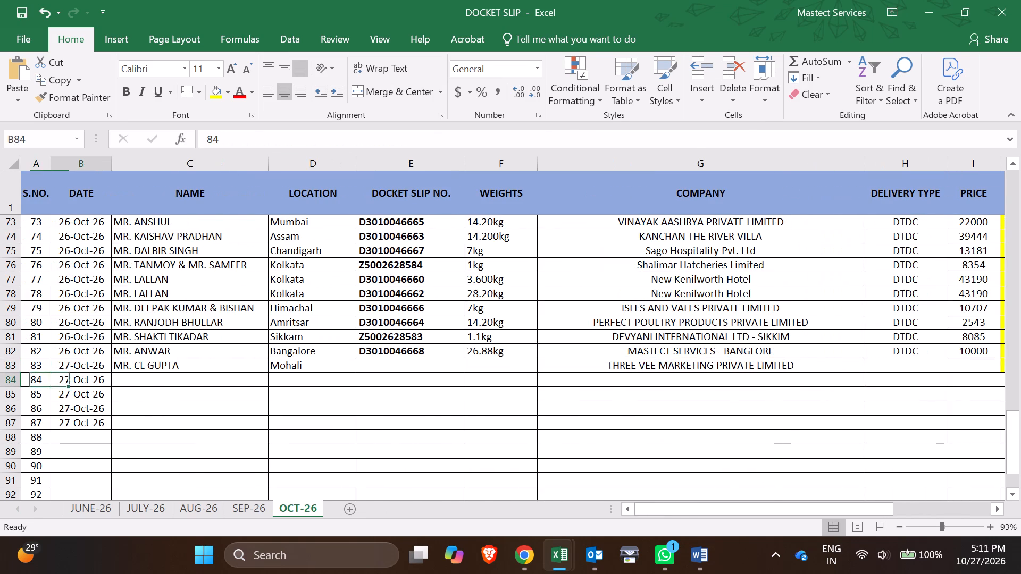
pyautogui.press('Right')
pyautogui.hotkey('alt', 'Tab')
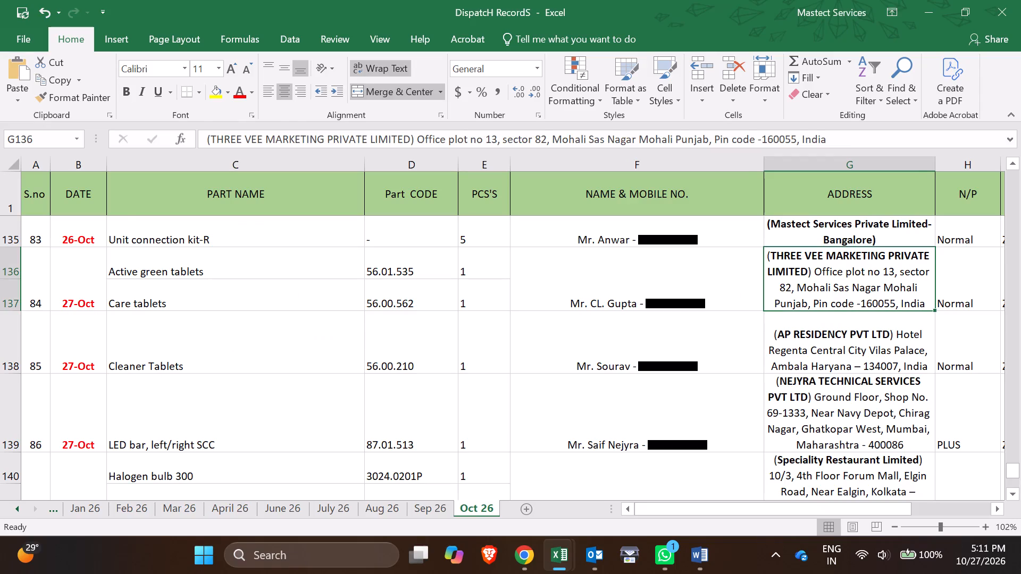
# Check dispatch entry 85's recipient and enter MR. SOURAV in the name cell of docket row 84.
pyautogui.click(723, 357)
pyautogui.hotkey('alt', 'Tab')
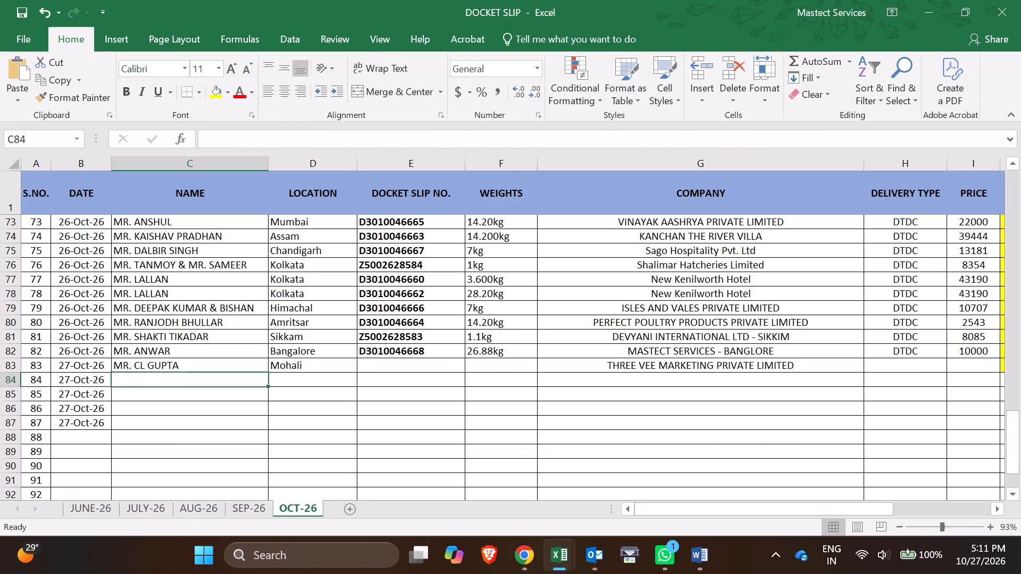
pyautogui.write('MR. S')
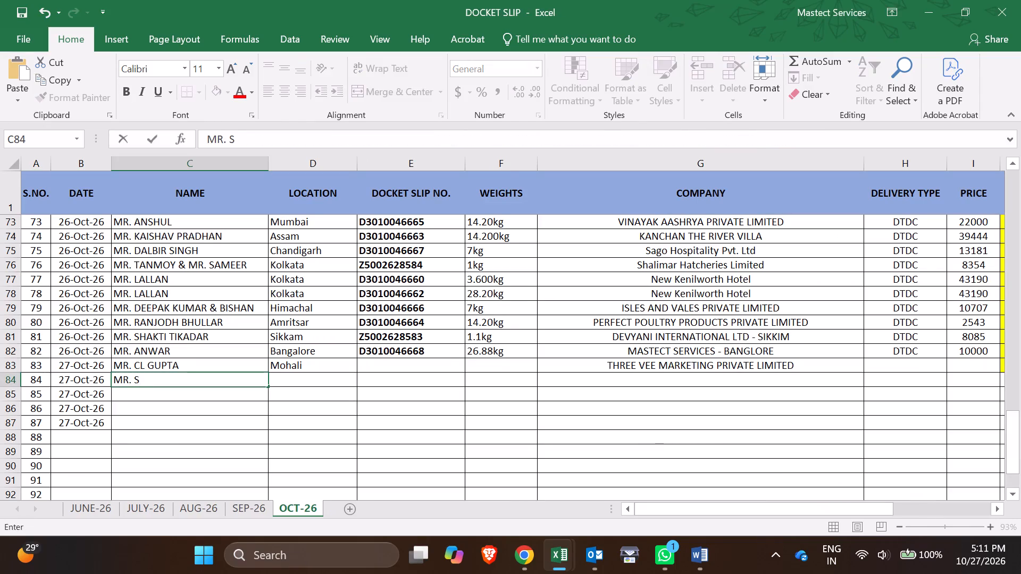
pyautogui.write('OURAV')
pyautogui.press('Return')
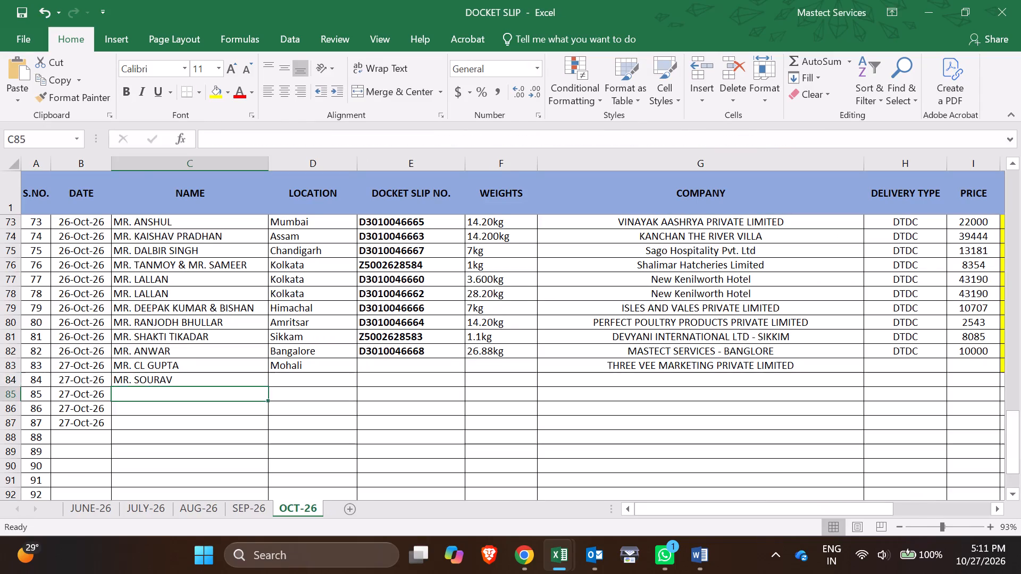
# Check the address of dispatch entry 85 in DispatcH RecordS and enter Ambala as the location in docket row 84.
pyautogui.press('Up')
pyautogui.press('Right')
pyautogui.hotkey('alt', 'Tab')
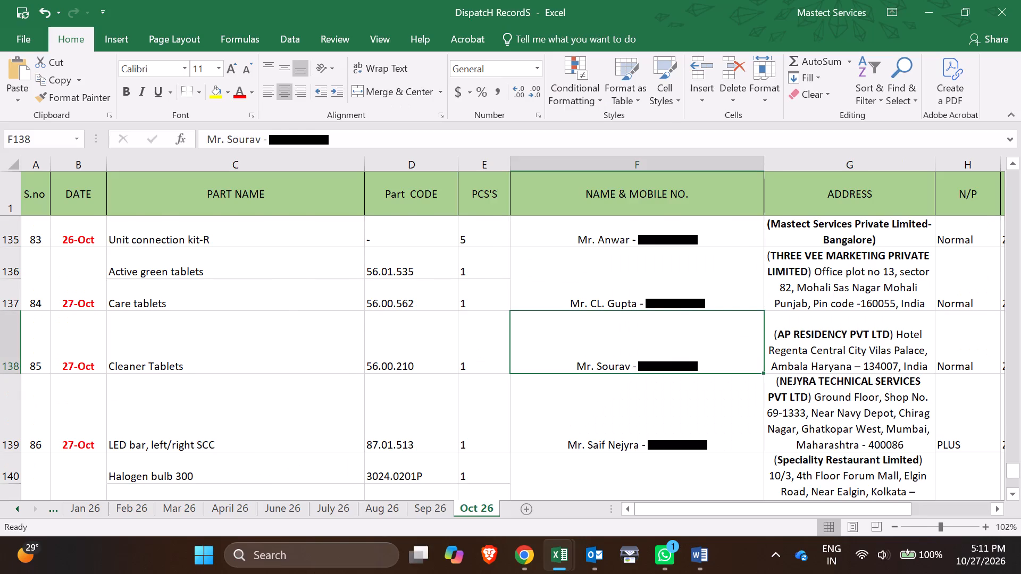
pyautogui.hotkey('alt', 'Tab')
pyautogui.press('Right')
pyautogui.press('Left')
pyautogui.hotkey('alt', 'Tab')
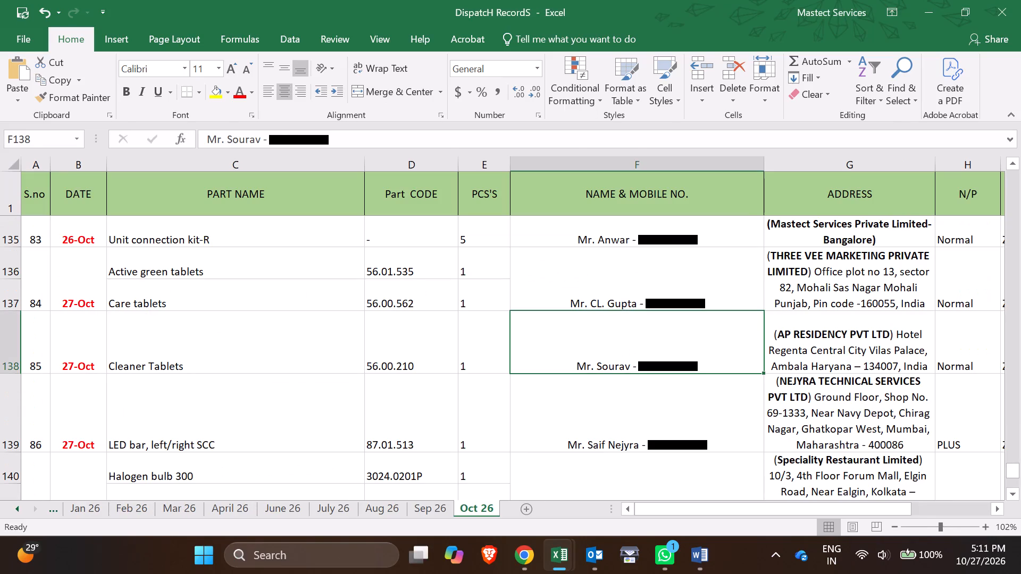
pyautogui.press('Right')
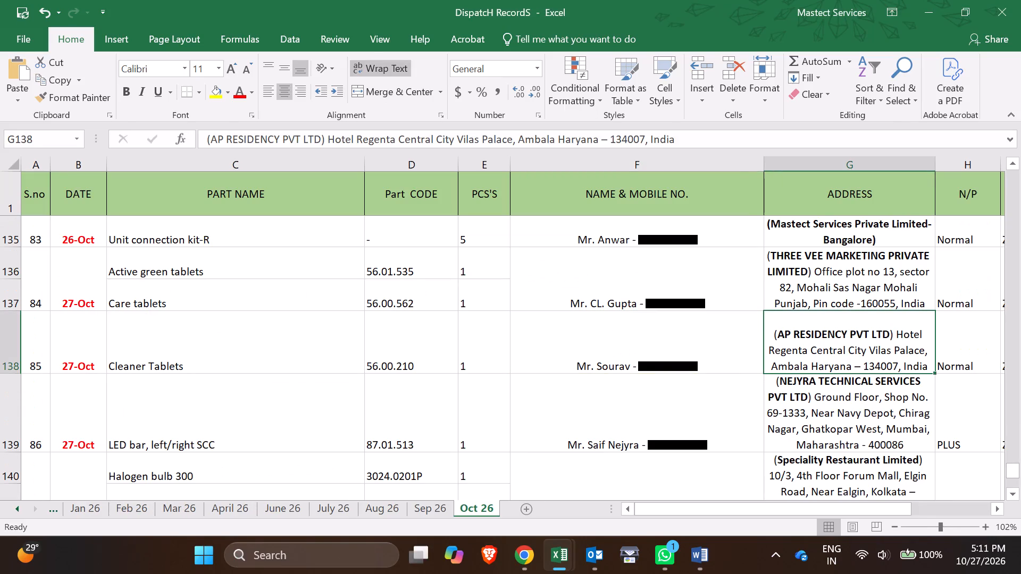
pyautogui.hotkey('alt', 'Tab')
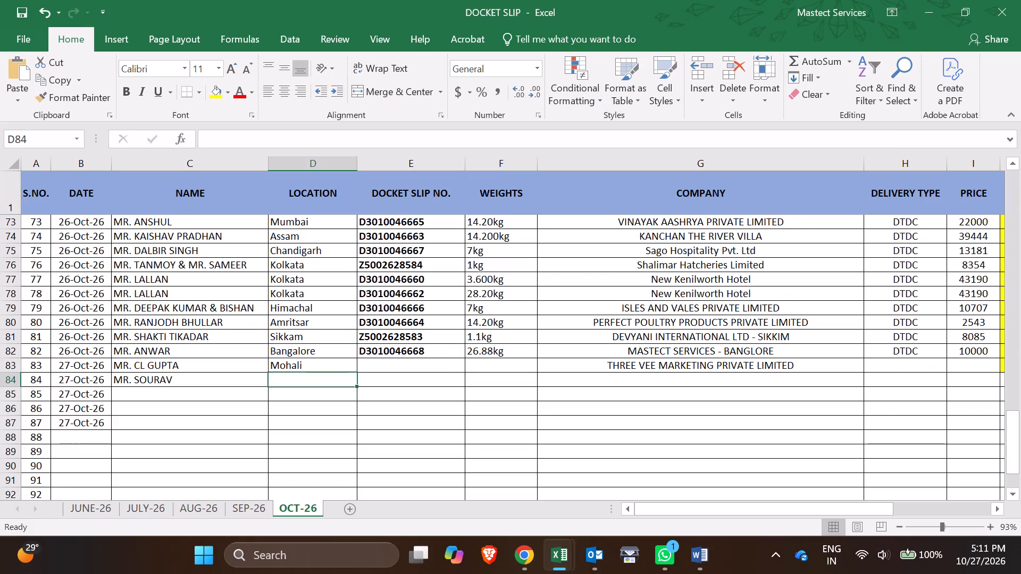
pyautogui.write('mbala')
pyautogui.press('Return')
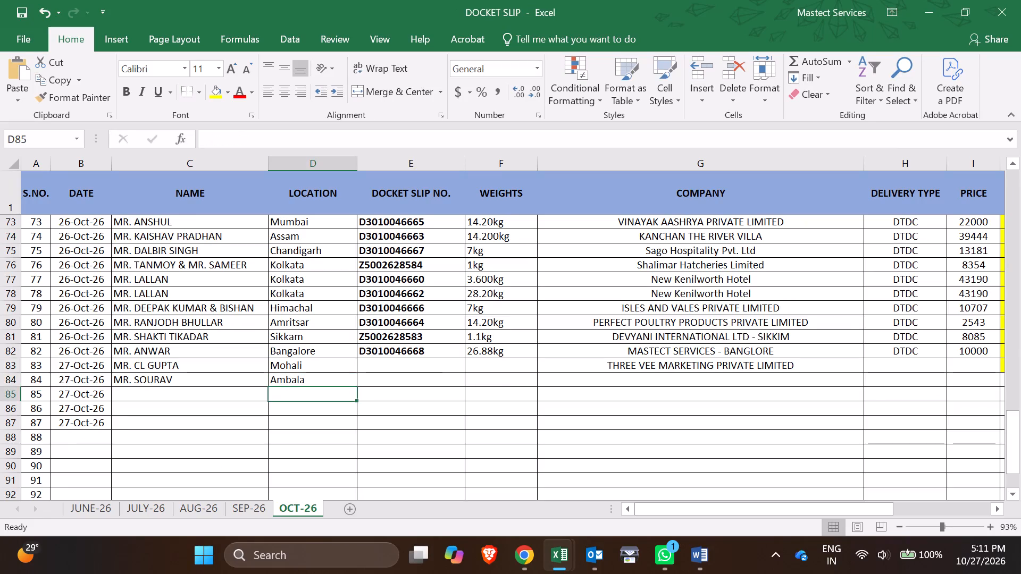
# Move along docket row 84 toward the company cell to fill in the company from dispatch entry 85's address.
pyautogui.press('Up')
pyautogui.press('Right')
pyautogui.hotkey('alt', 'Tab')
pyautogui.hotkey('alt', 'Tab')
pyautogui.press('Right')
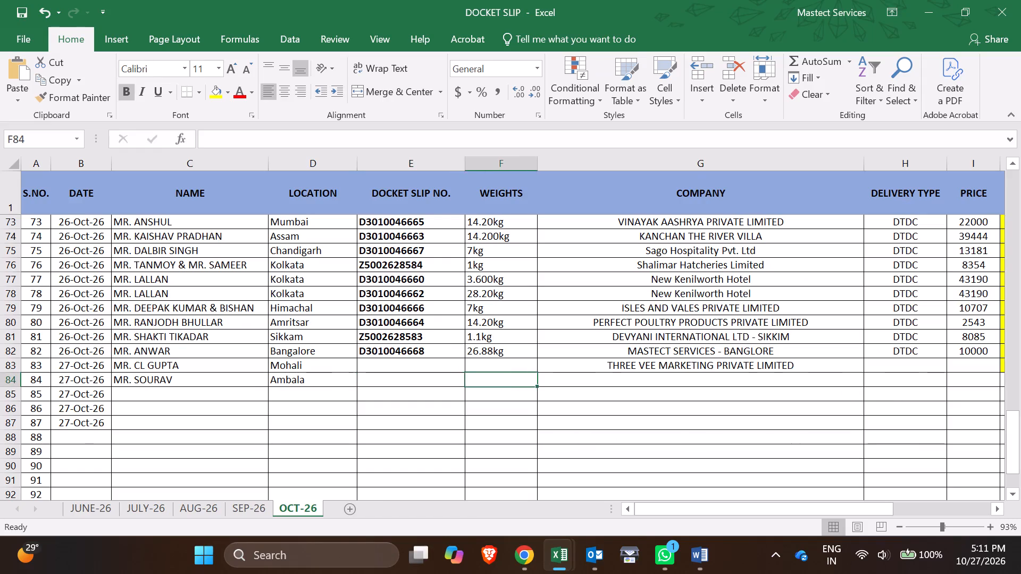
# Copy AP RESIDENCY PVT LTD from dispatch entry 85's address into the company cell of docket row 84.
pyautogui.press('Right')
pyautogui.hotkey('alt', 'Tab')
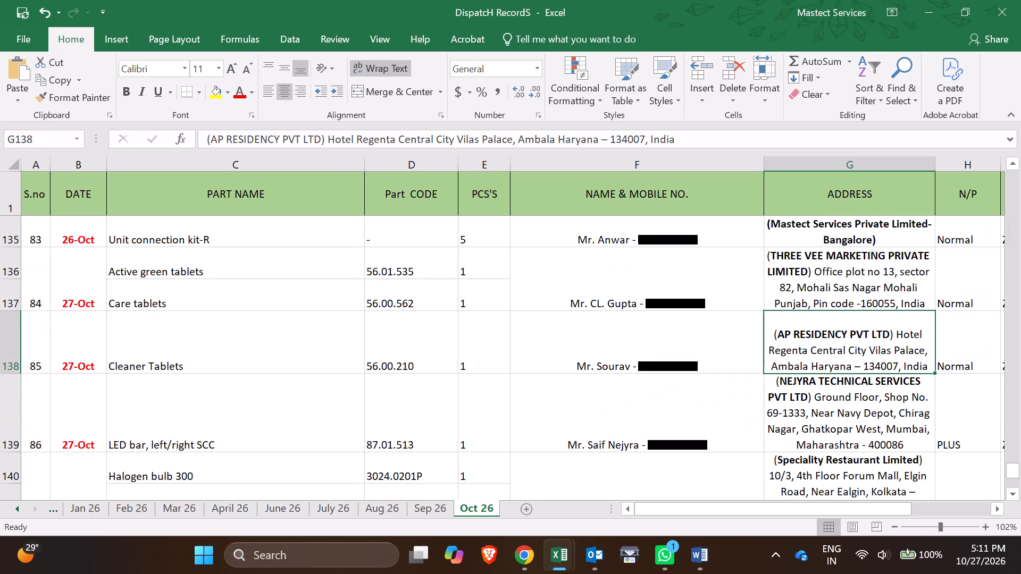
pyautogui.click(212, 137)
pyautogui.hotkey('shift', 'Right')
pyautogui.hotkey('shift', 'Right')
pyautogui.hotkey('shift', 'Right')
pyautogui.hotkey('shift', 'Right')
pyautogui.hotkey('shift', 'Right')
pyautogui.hotkey('shift', 'Right')
pyautogui.hotkey('shift', 'Right')
pyautogui.hotkey('shift', 'Right')
pyautogui.hotkey('shift', 'Right')
pyautogui.hotkey('shift', 'Right')
pyautogui.hotkey('shift', 'Right')
pyautogui.hotkey('shift', 'Right')
pyautogui.hotkey('shift', 'Right')
pyautogui.hotkey('shift', 'Right')
pyautogui.hotkey('shift', 'Right')
pyautogui.hotkey('shift', 'Right')
pyautogui.hotkey('shift', 'Right')
pyautogui.hotkey('shift', 'Right')
pyautogui.hotkey('shift', 'Right')
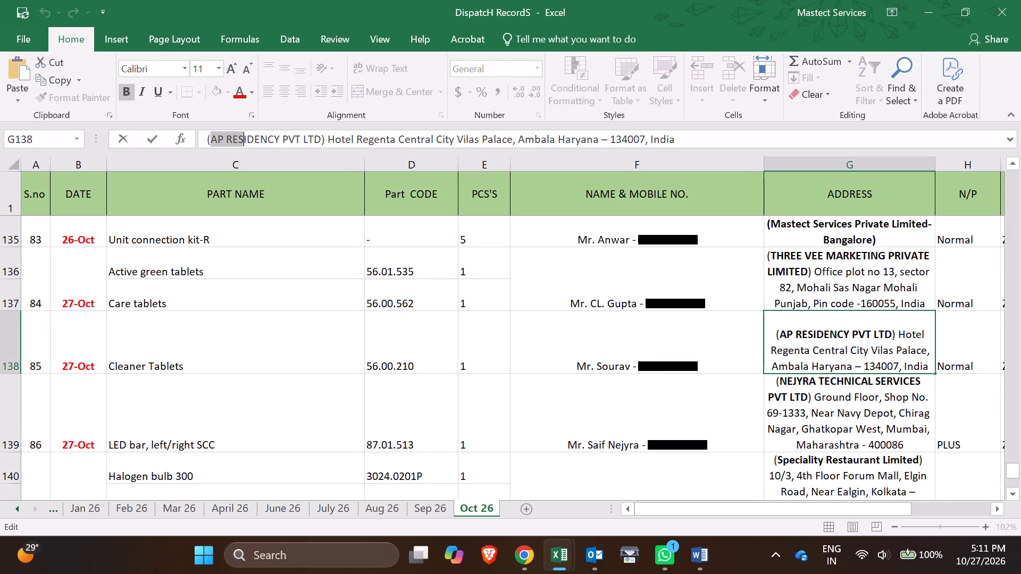
pyautogui.hotkey('shift', 'Right')
pyautogui.hotkey('ctrl', 'c')
pyautogui.hotkey('alt', 'Tab')
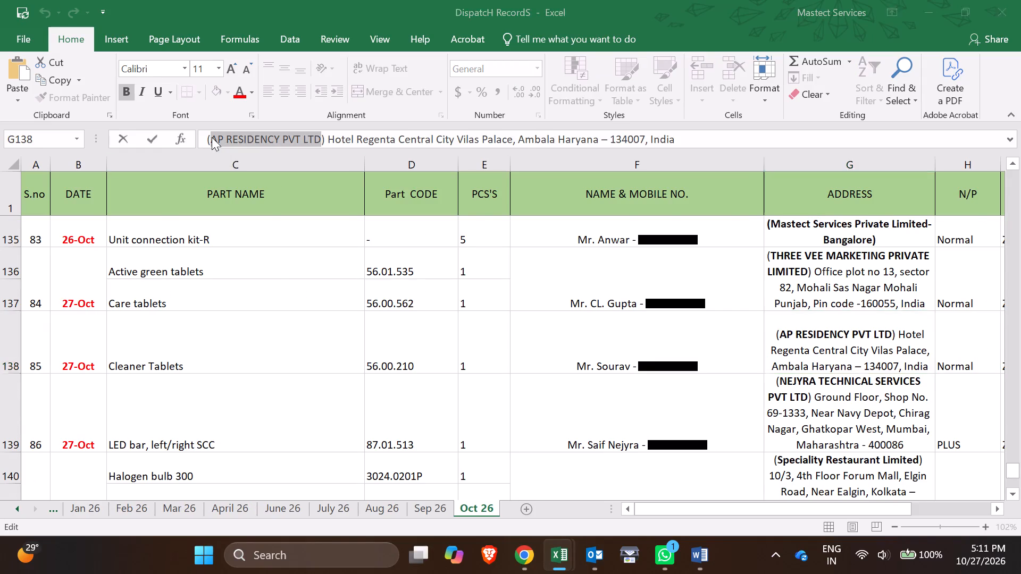
pyautogui.hotkey('ctrl', 'v')
pyautogui.press('Return')
pyautogui.press('Up')
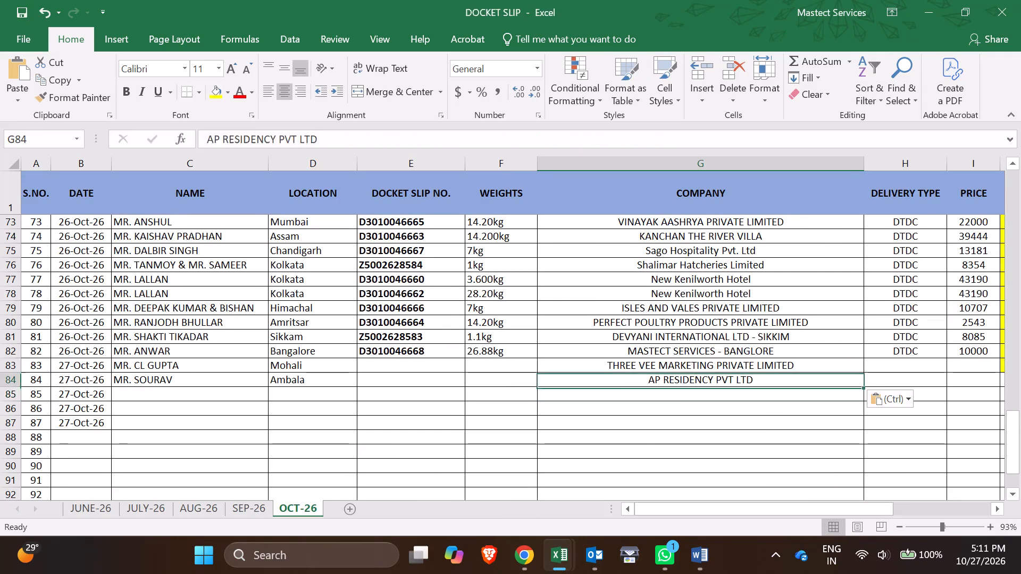
# Fill the yellow status cell down into docket row 84, return to row 85's name cell, and save.
pyautogui.press('Right')
pyautogui.press('Right')
pyautogui.press('Right')
pyautogui.hotkey('ctrl', 'd')
pyautogui.press('Return')
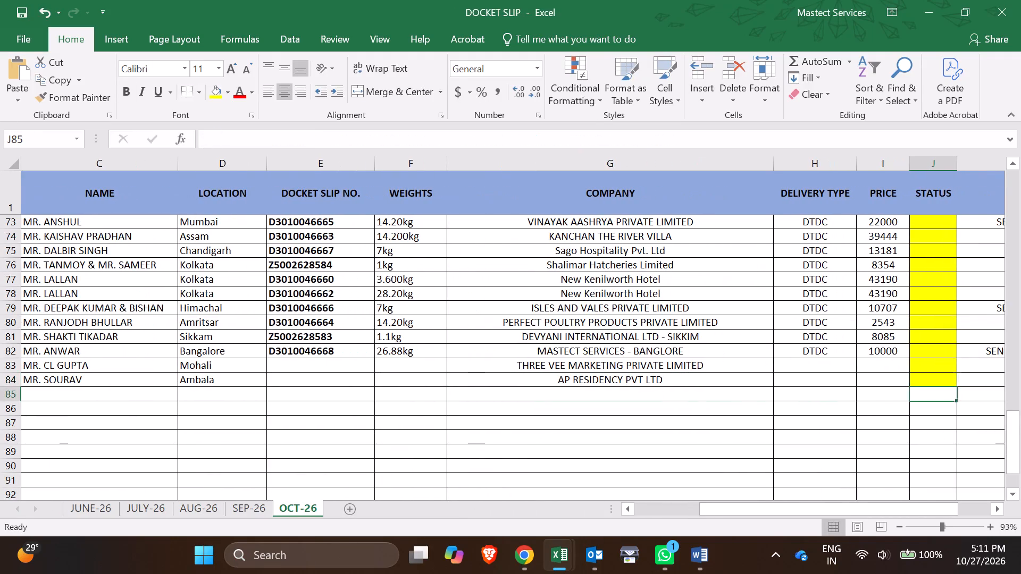
pyautogui.press('Left')
pyautogui.press('Left')
pyautogui.press('Left')
pyautogui.press('Left')
pyautogui.press('Left')
pyautogui.press('Left')
pyautogui.press('Left')
pyautogui.press('Left')
pyautogui.press('Left')
pyautogui.press('Left')
pyautogui.press('Left')
pyautogui.press('Left')
pyautogui.press('Left')
pyautogui.press('Left')
pyautogui.press('Left')
pyautogui.press('Left')
pyautogui.press('Left')
pyautogui.press('Right')
pyautogui.press('Right')
pyautogui.hotkey('ctrl', 's')
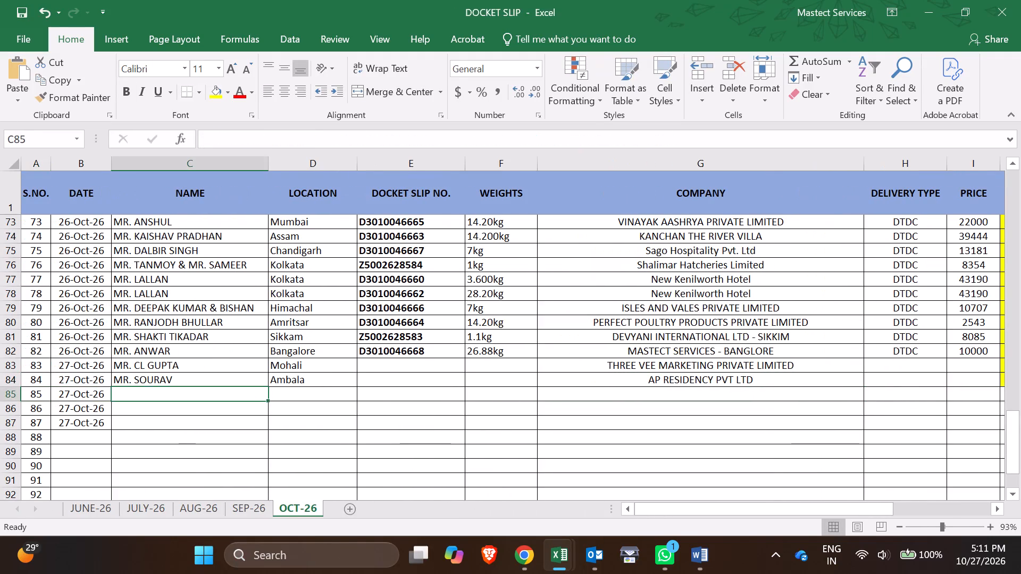
# Look up the recipient of dispatch entry 86 in DispatcH RecordS and enter that name in docket row 85.
pyautogui.hotkey('alt', 'Tab')
pyautogui.click(671, 408)
pyautogui.scroll(-2, 671, 408)
pyautogui.hotkey('alt', 'Tab')
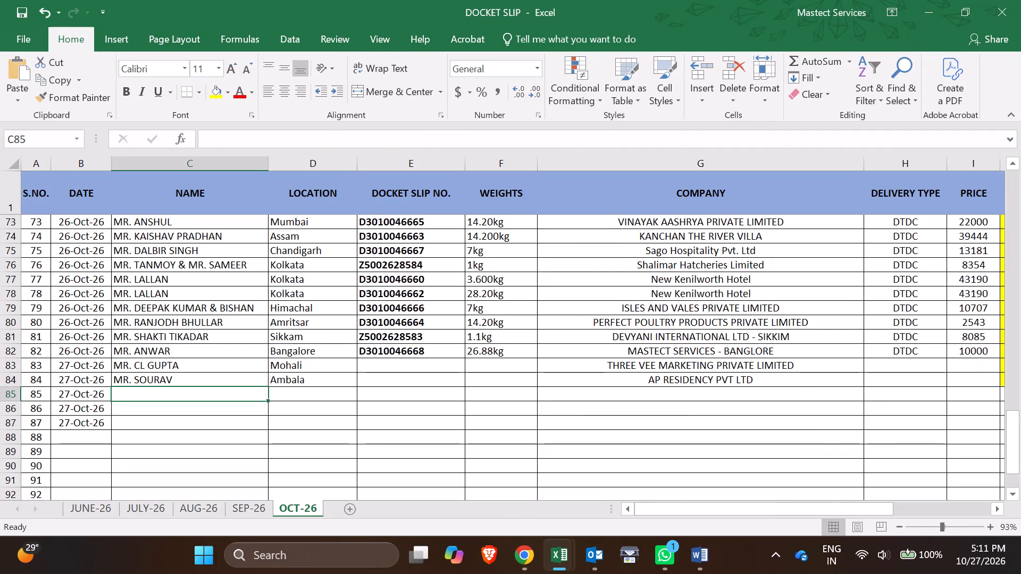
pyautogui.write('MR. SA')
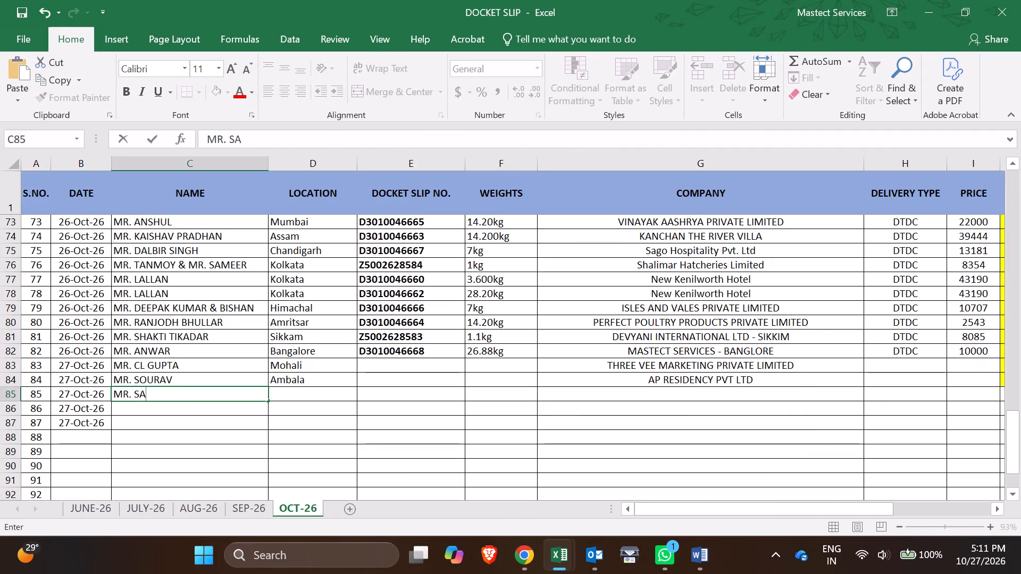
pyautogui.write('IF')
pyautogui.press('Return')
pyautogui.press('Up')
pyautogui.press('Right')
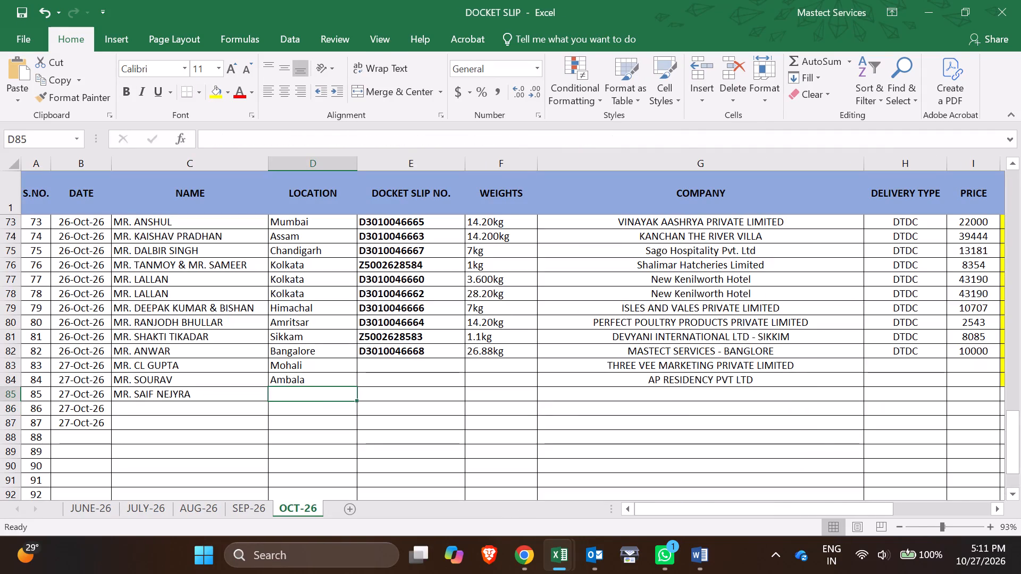
# Check the address of dispatch entry 86 and enter Mumbai as the location in docket row 85.
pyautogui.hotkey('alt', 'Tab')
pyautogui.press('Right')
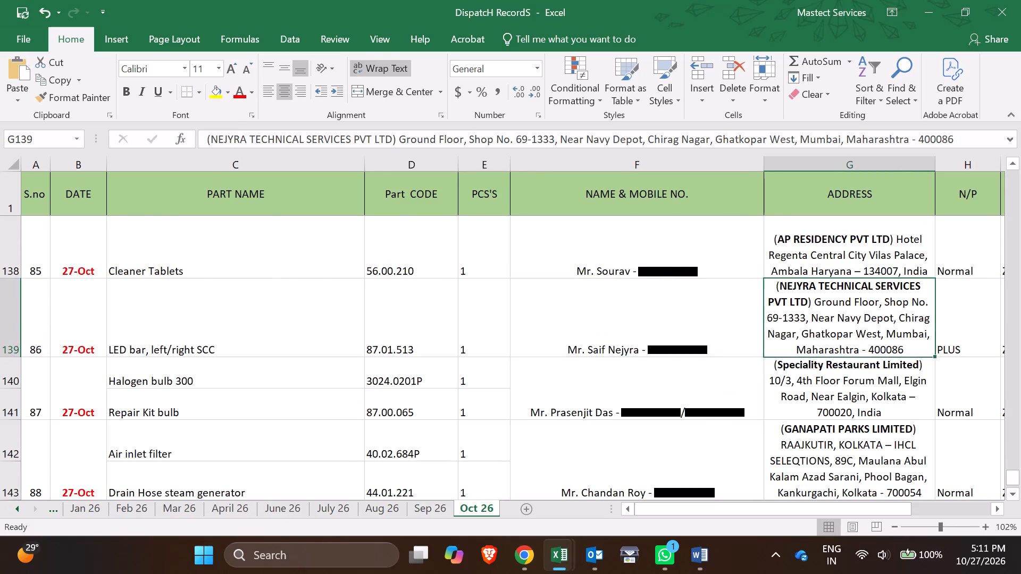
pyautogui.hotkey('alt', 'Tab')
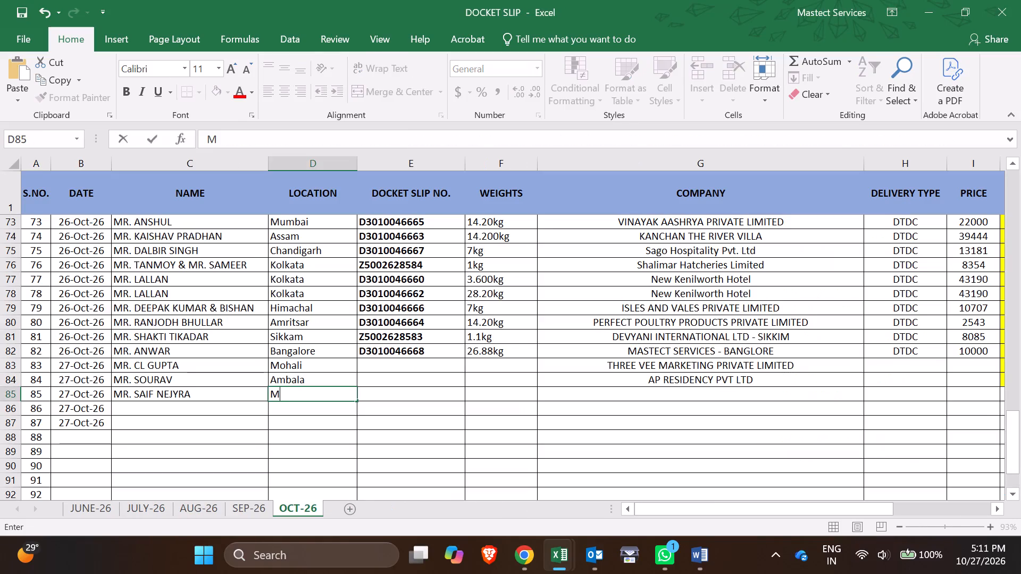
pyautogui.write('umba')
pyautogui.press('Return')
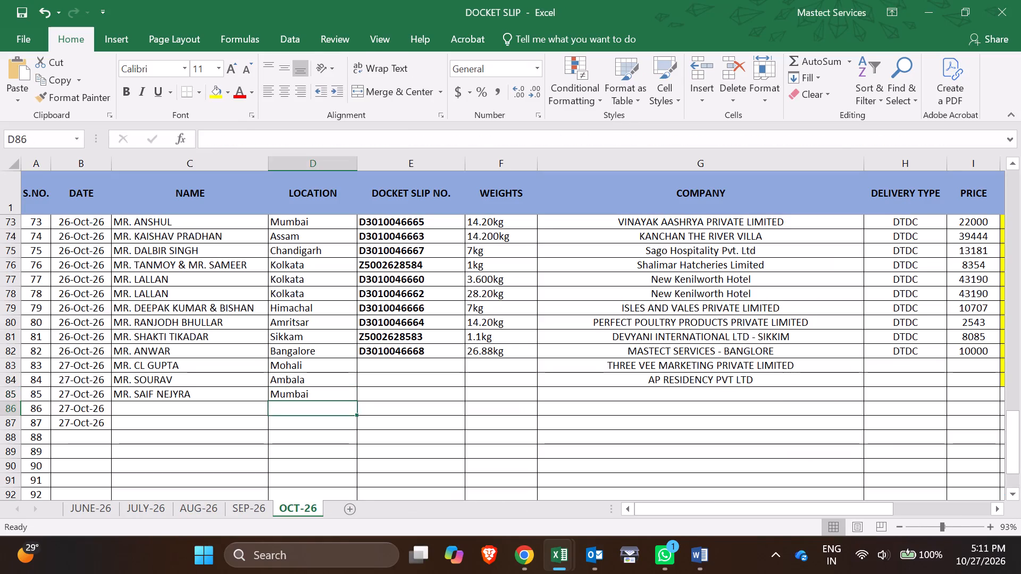
# Copy NEJYRA TECHNICAL SERVICES PVT LTD from dispatch entry 86's address for the company cell of docket row 85.
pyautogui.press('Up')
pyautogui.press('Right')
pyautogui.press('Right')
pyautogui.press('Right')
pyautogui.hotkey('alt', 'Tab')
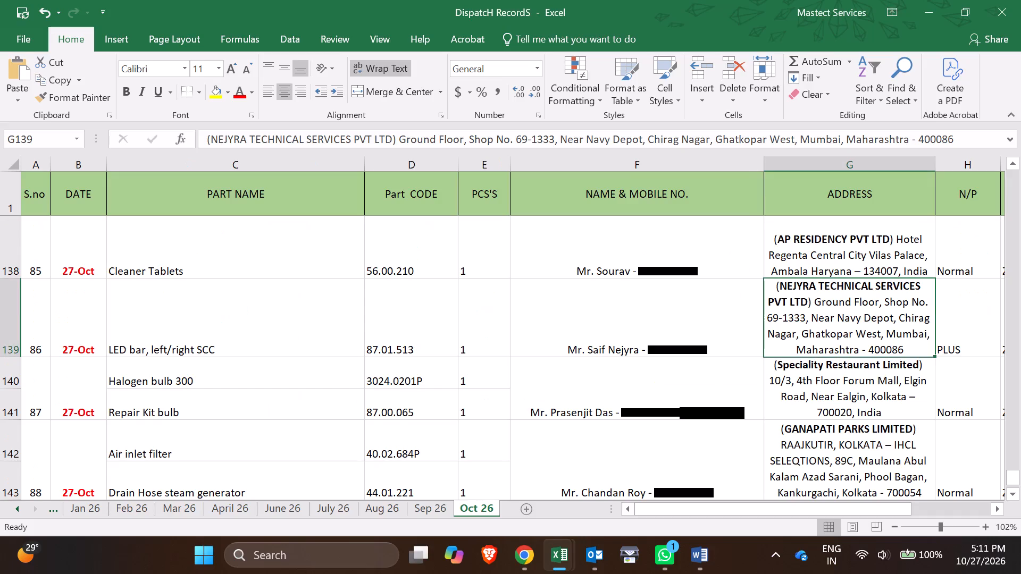
pyautogui.click(212, 138)
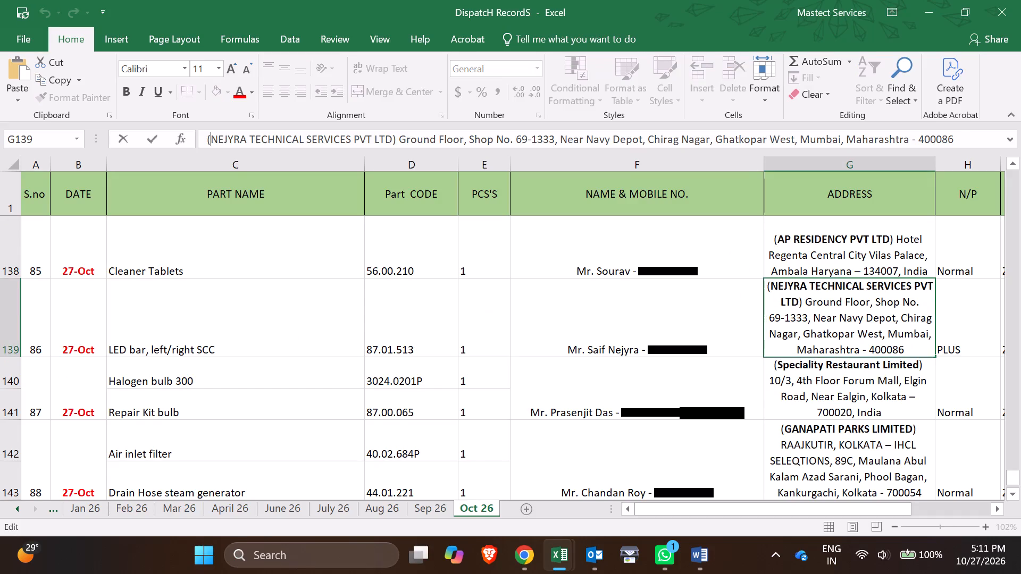
pyautogui.hotkey('shift', 'Right')
pyautogui.hotkey('shift', 'Right')
pyautogui.hotkey('shift', 'Right')
pyautogui.hotkey('shift', 'Right')
pyautogui.hotkey('shift', 'Right')
pyautogui.hotkey('shift', 'Right')
pyautogui.hotkey('shift', 'Right')
pyautogui.hotkey('shift', 'Right')
pyautogui.hotkey('shift', 'Right')
pyautogui.hotkey('shift', 'Right')
pyautogui.hotkey('shift', 'Right')
pyautogui.hotkey('shift', 'Right')
pyautogui.hotkey('shift', 'Right')
pyautogui.hotkey('shift', 'Right')
pyautogui.hotkey('shift', 'Right')
pyautogui.hotkey('shift', 'Right')
pyautogui.hotkey('shift', 'Right')
pyautogui.hotkey('shift', 'Right')
pyautogui.hotkey('shift', 'Right')
pyautogui.hotkey('shift', 'Right')
pyautogui.hotkey('shift', 'Right')
pyautogui.hotkey('shift', 'Right')
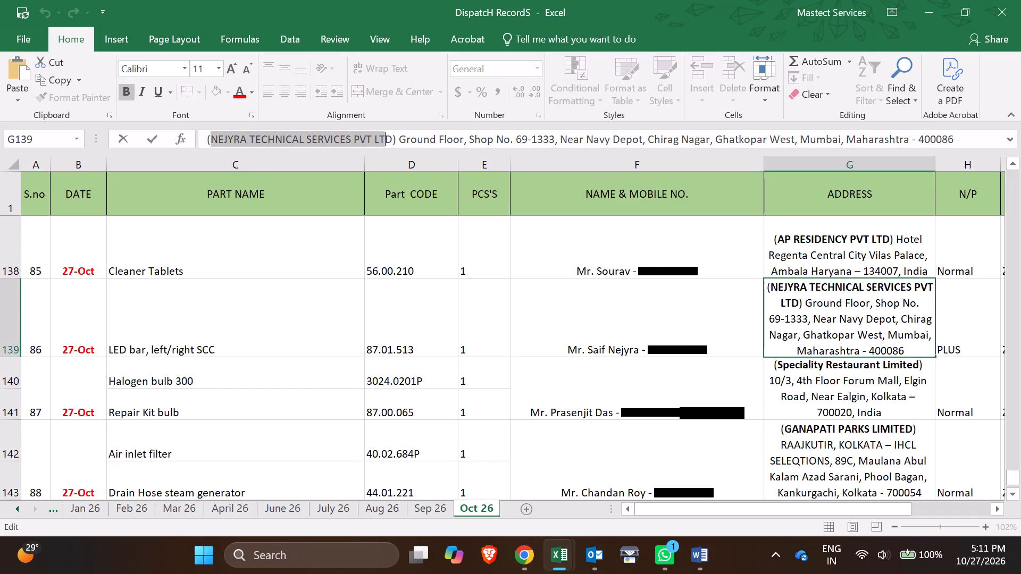
pyautogui.hotkey('shift', 'Right')
pyautogui.hotkey('ctrl', 'c')
pyautogui.hotkey('alt', 'Tab')
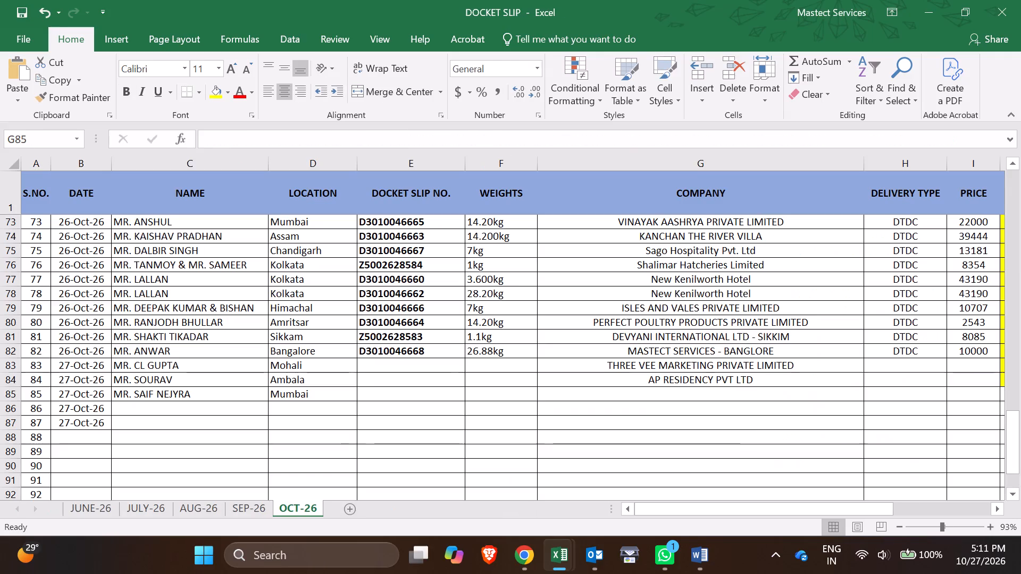
# Paste the copied company name NEJYRA TECHNICAL SERVICES PVT LTD into the company cell of docket row 85.
pyautogui.hotkey('ctrl', 'v')
pyautogui.press('Return')
# Fill the yellow status cell down into docket row 85, go to row 86's name cell, and save.
pyautogui.press('Up')
pyautogui.press('Right')
pyautogui.press('Right')
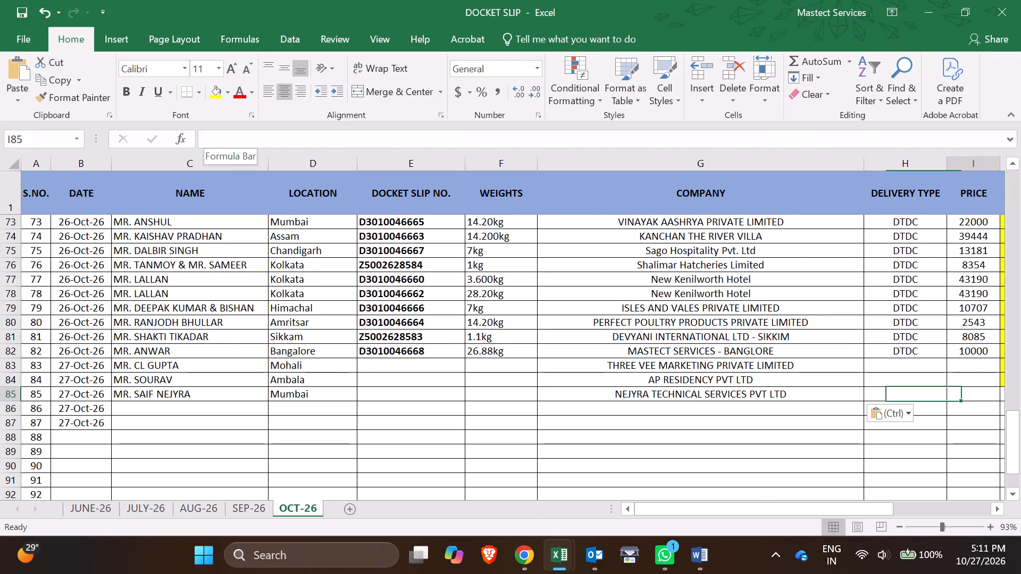
pyautogui.press('Right')
pyautogui.press('Right')
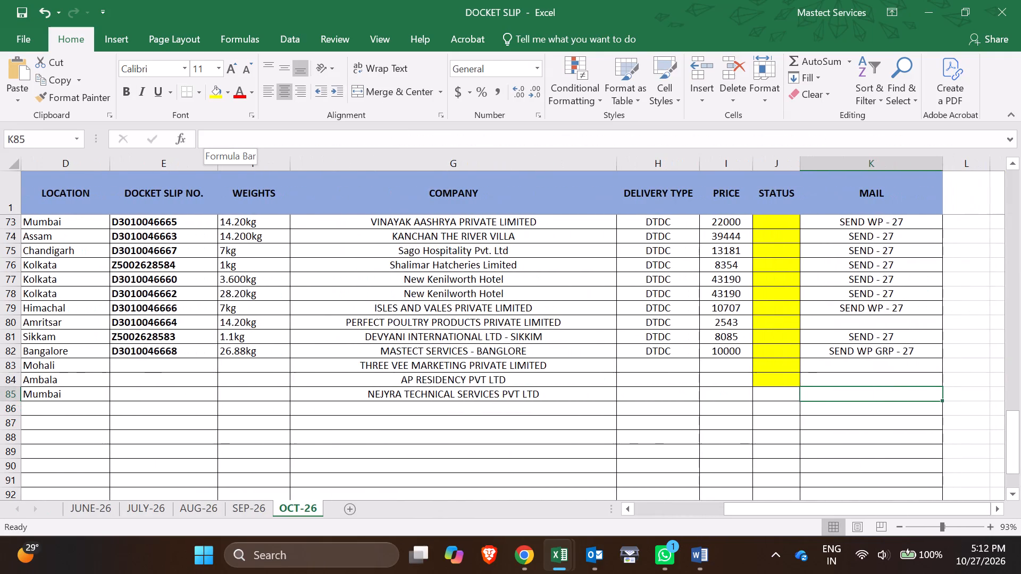
pyautogui.press('Left')
pyautogui.hotkey('ctrl', 'd')
pyautogui.press('Return')
pyautogui.press('Left')
pyautogui.press('Left')
pyautogui.press('Left')
pyautogui.press('Left')
pyautogui.press('Left')
pyautogui.press('Left')
pyautogui.press('Left')
pyautogui.press('Left')
pyautogui.press('Left')
pyautogui.press('Left')
pyautogui.press('Left')
pyautogui.press('Left')
pyautogui.press('Left')
pyautogui.press('Left')
pyautogui.press('Left')
pyautogui.press('Left')
pyautogui.press('Left')
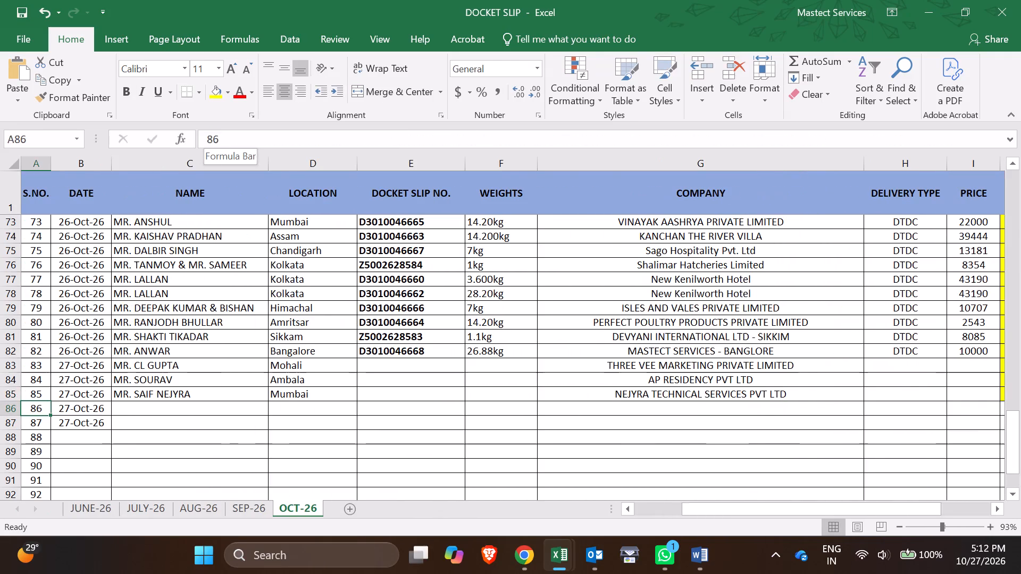
pyautogui.press('Right')
pyautogui.press('Right')
pyautogui.hotkey('ctrl', 's')
# Look up the recipient of dispatch entry 87 in DispatcH RecordS and enter that name in docket row 86.
pyautogui.hotkey('alt', 'Tab')
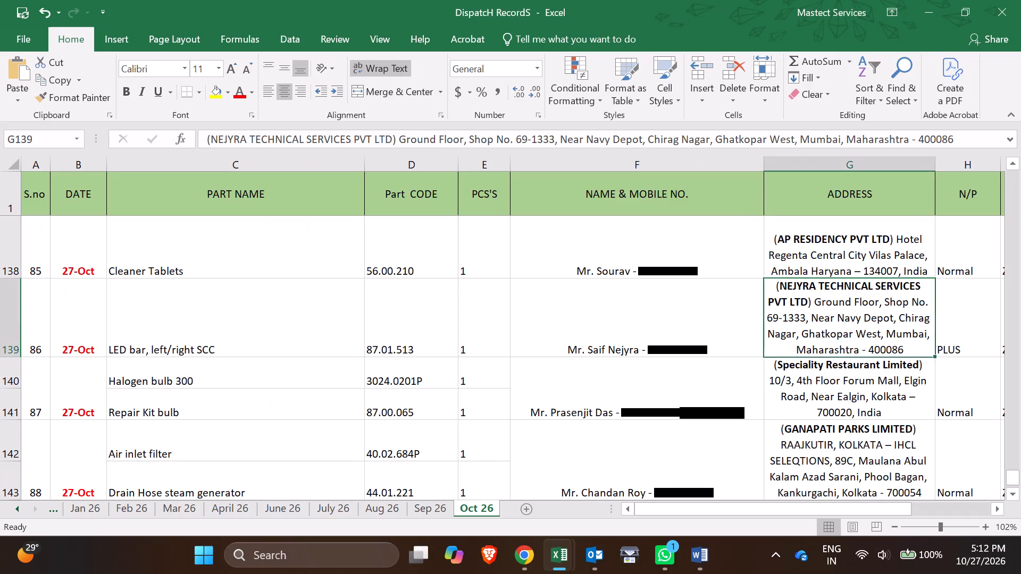
pyautogui.click(633, 401)
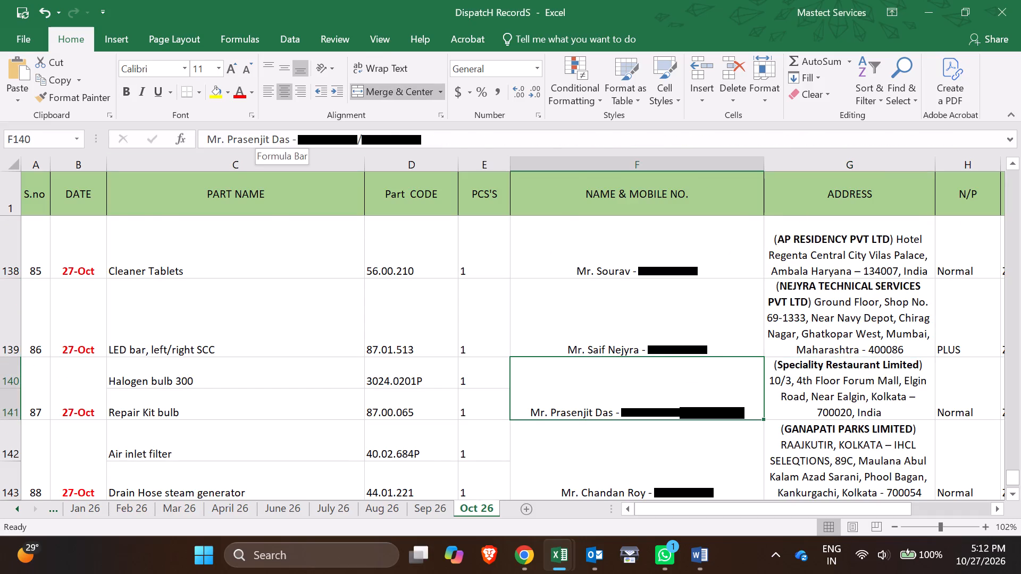
pyautogui.hotkey('alt', 'Tab')
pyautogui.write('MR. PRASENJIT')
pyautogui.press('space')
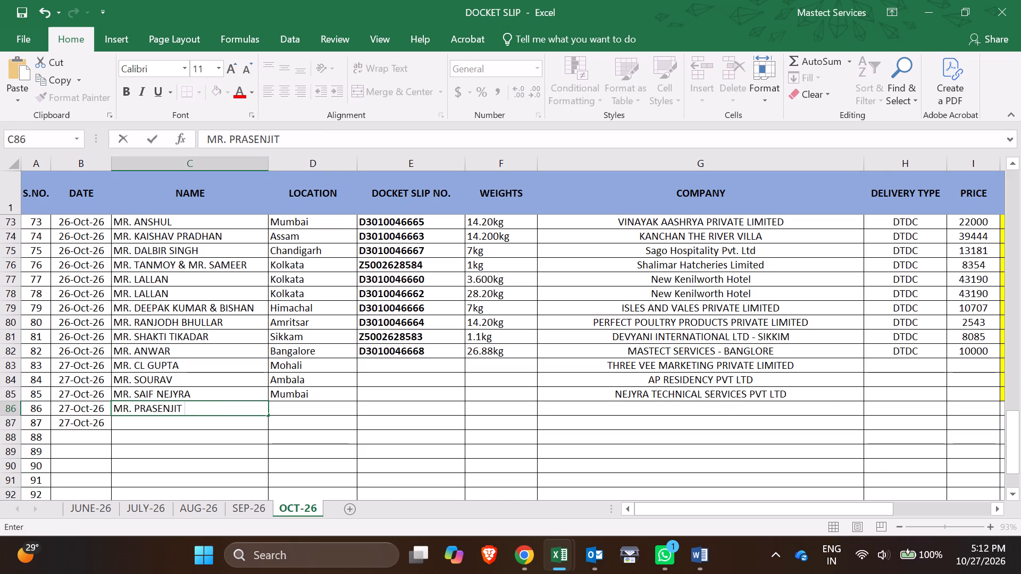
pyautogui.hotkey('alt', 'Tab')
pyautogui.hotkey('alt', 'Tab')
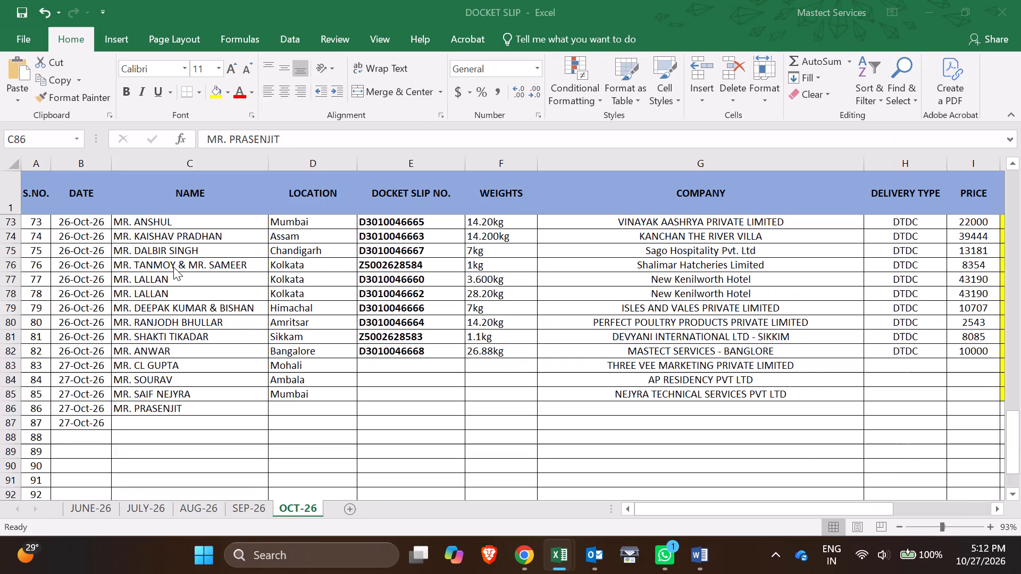
# Complete the recipient's name in docket row 86 by adding the missing surname from dispatch entry 87, ending on the row's location cell.
pyautogui.click(328, 136)
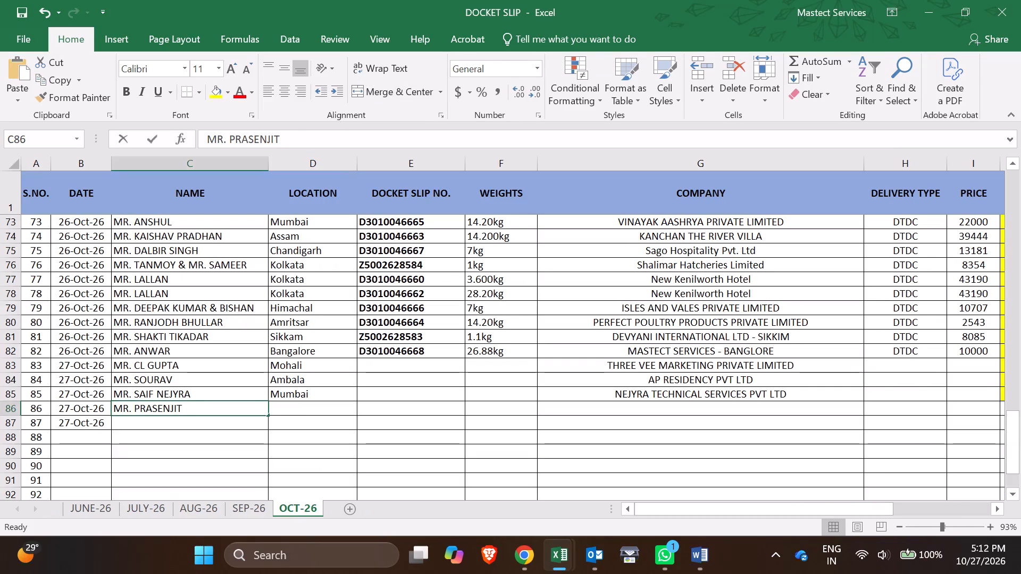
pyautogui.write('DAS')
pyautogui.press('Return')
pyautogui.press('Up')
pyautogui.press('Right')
# Check the address of dispatch entry 87 in DispatcH RecordS and enter Kolkata as the location in docket row 86.
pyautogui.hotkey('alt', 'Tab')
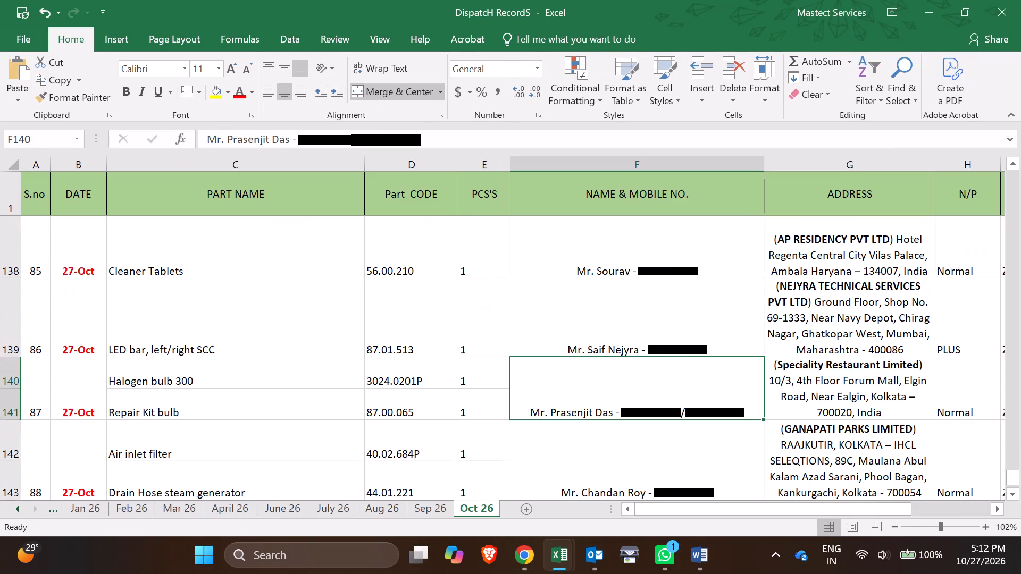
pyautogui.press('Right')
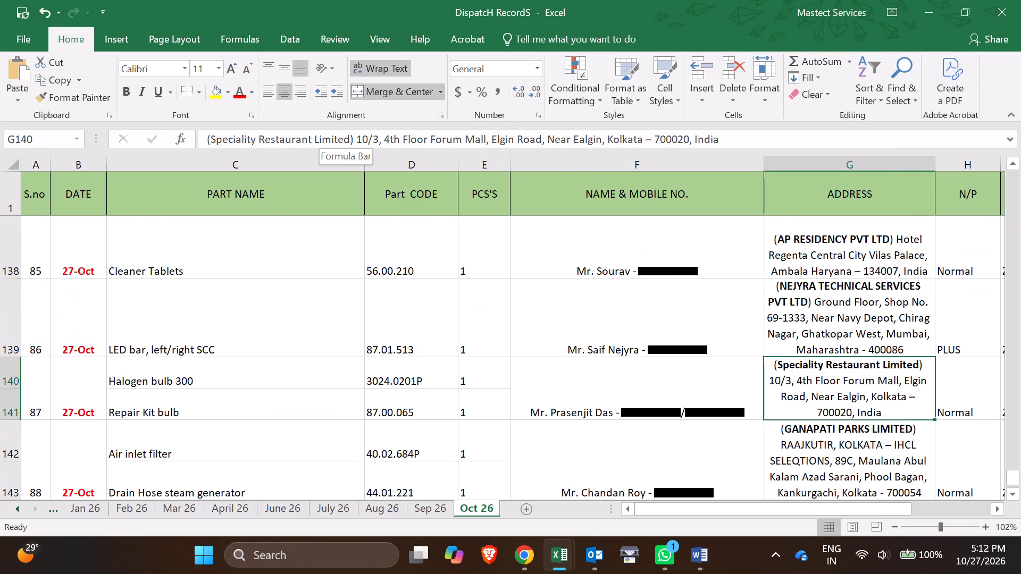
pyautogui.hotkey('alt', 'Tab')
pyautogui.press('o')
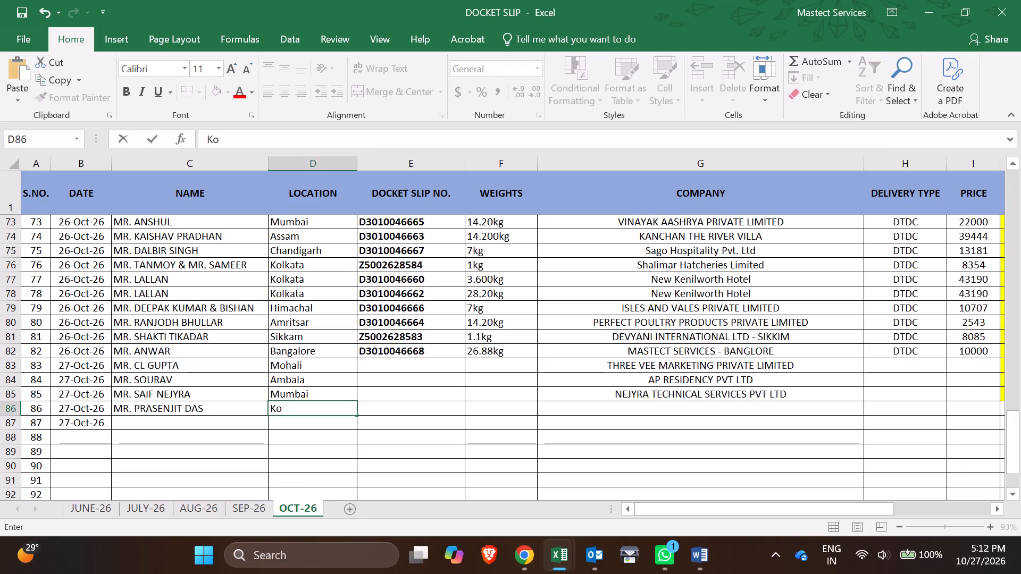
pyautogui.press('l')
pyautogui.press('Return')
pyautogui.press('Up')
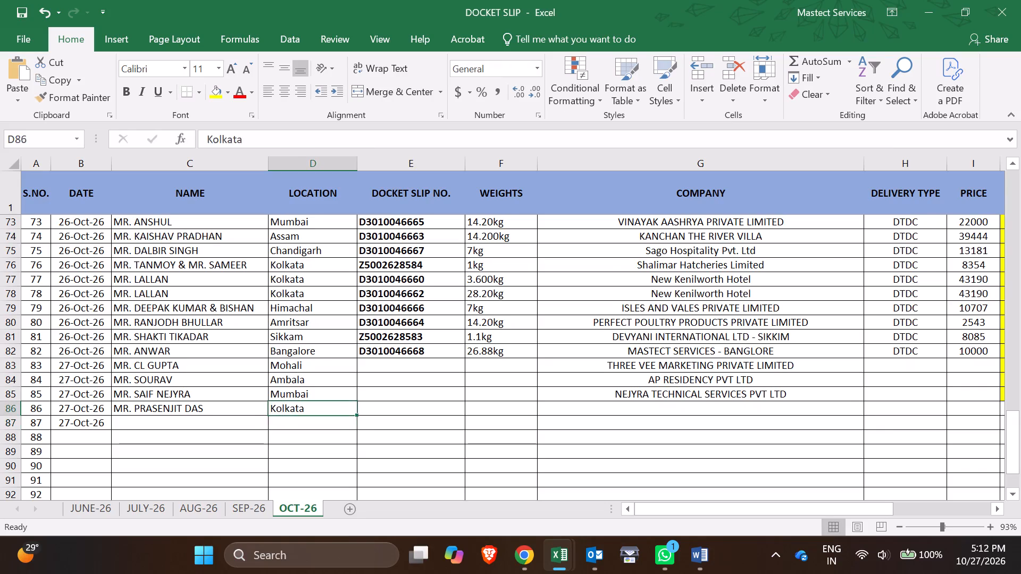
# Copy Speciality Restaurant Limited from dispatch entry 87's address into the company cell of docket row 86.
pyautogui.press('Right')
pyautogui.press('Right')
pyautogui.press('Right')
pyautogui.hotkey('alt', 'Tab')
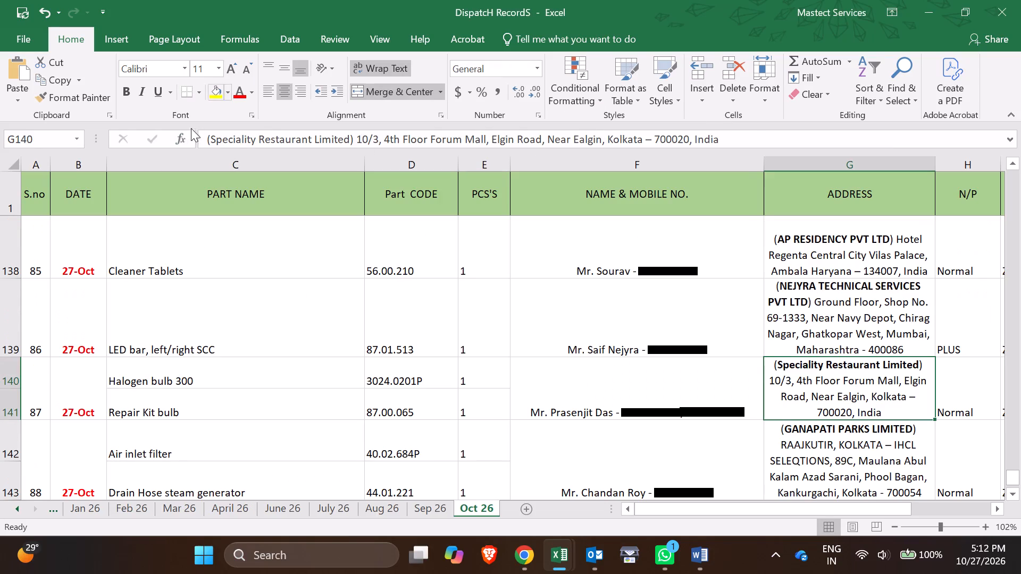
pyautogui.click(213, 139)
pyautogui.hotkey('shift', 'Right')
pyautogui.hotkey('shift', 'Right')
pyautogui.hotkey('shift', 'Right')
pyautogui.hotkey('shift', 'Right')
pyautogui.hotkey('shift', 'Right')
pyautogui.hotkey('shift', 'Right')
pyautogui.hotkey('shift', 'Right')
pyautogui.hotkey('shift', 'Right')
pyautogui.hotkey('shift', 'Right')
pyautogui.hotkey('shift', 'Right')
pyautogui.hotkey('shift', 'Right')
pyautogui.hotkey('shift', 'Right')
pyautogui.hotkey('shift', 'Right')
pyautogui.hotkey('shift', 'Right')
pyautogui.hotkey('shift', 'Right')
pyautogui.hotkey('shift', 'Right')
pyautogui.hotkey('shift', 'Right')
pyautogui.hotkey('shift', 'Right')
pyautogui.hotkey('shift', 'Right')
pyautogui.hotkey('shift', 'Right')
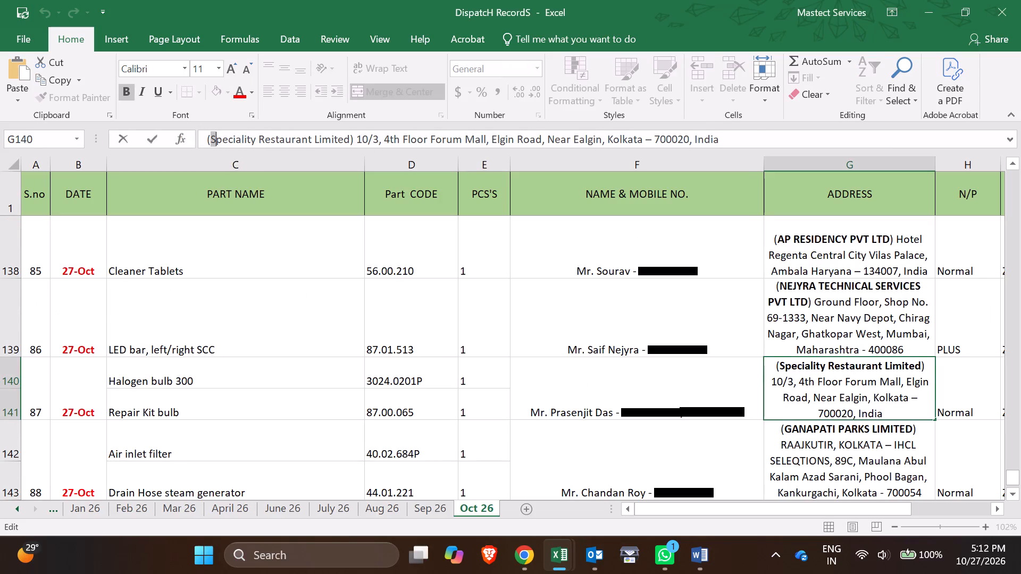
pyautogui.hotkey('shift', 'Left')
pyautogui.hotkey('shift', 'Left')
pyautogui.hotkey('shift', 'Right')
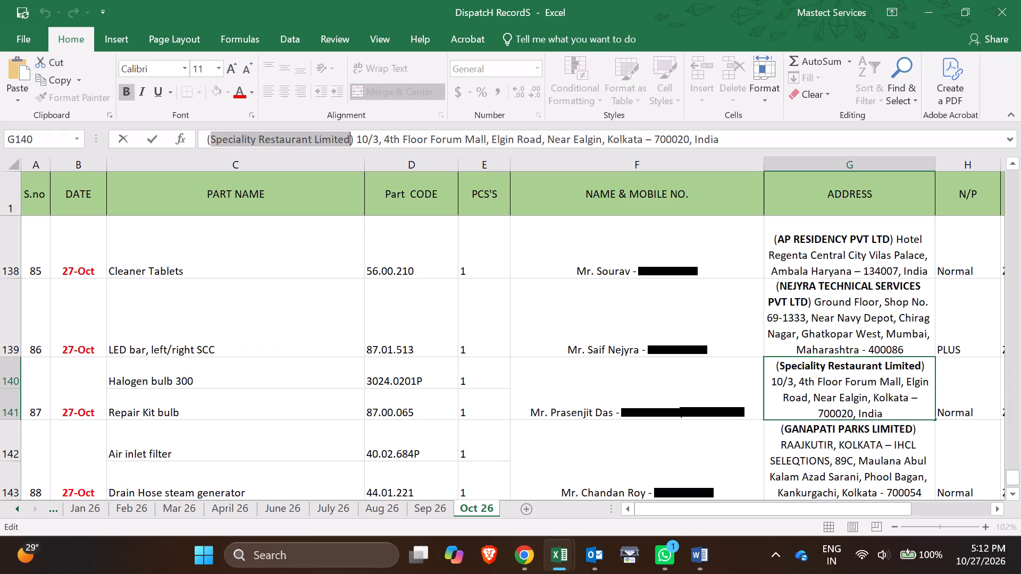
pyautogui.hotkey('ctrl', 'c')
pyautogui.hotkey('alt', 'Tab')
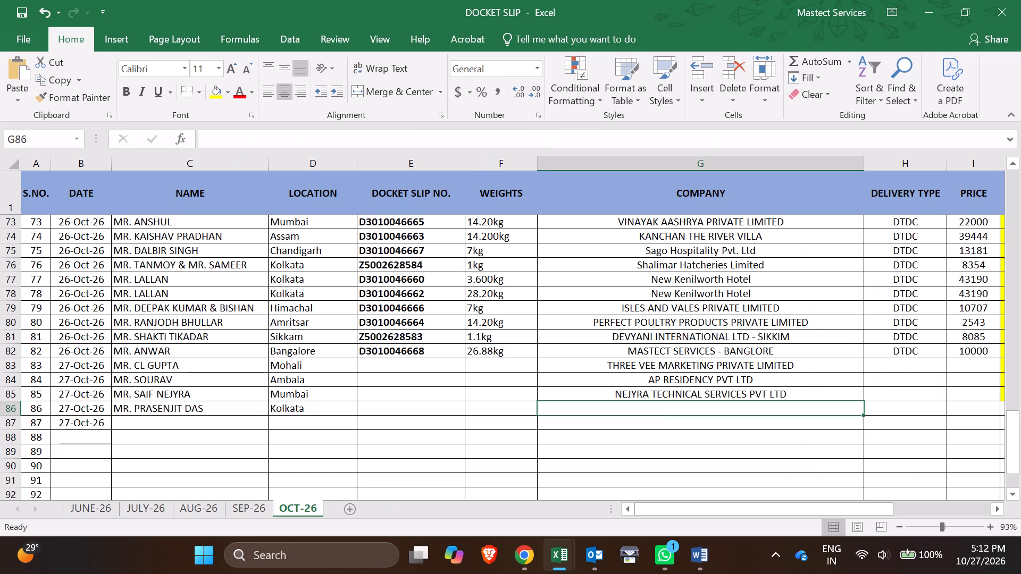
pyautogui.hotkey('ctrl', 'v')
pyautogui.press('Return')
# Fill the yellow cell beside the price column down into docket row 86, go to row 87's name cell, and save the workbook.
pyautogui.press('Up')
pyautogui.press('Right')
pyautogui.press('Right')
pyautogui.press('Right')
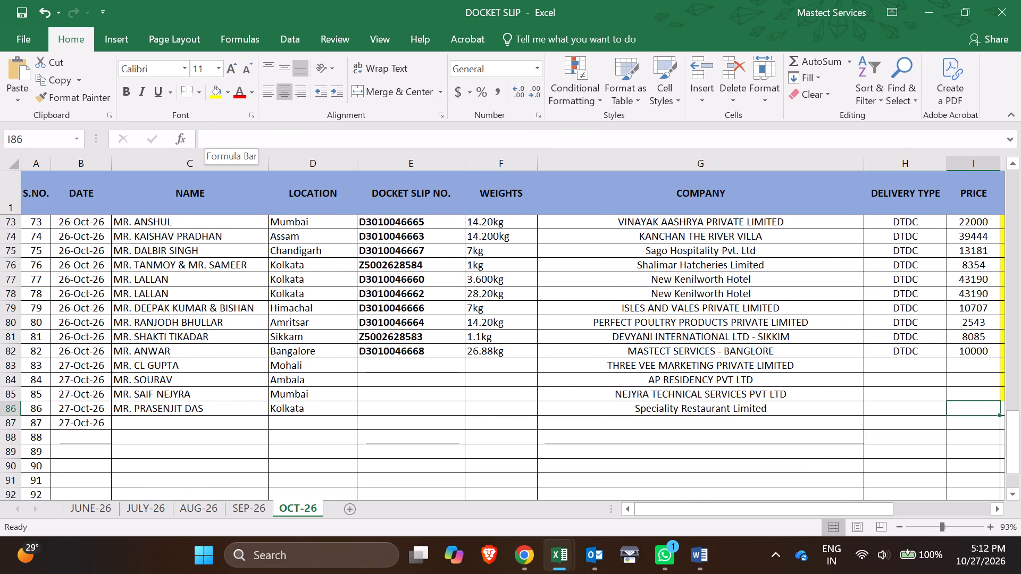
pyautogui.hotkey('ctrl', 'd')
pyautogui.press('Return')
pyautogui.press('Left')
pyautogui.press('Left')
pyautogui.press('Left')
pyautogui.press('Left')
pyautogui.press('Left')
pyautogui.press('Left')
pyautogui.press('Left')
pyautogui.press('Left')
pyautogui.press('Left')
pyautogui.press('Left')
pyautogui.press('Left')
pyautogui.press('Left')
pyautogui.press('Left')
pyautogui.press('Left')
pyautogui.press('Left')
pyautogui.press('Left')
pyautogui.press('Left')
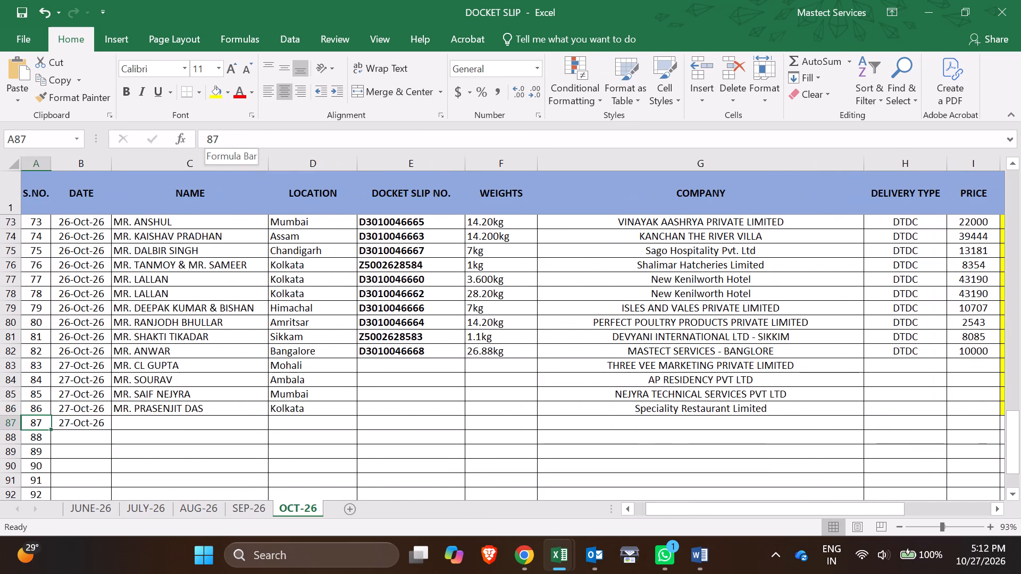
pyautogui.press('Right')
pyautogui.press('Right')
pyautogui.hotkey('ctrl', 's')
# Look up the recipient of dispatch entry 88 in DispatcH RecordS, enter that name in docket row 87, and save the workbook.
pyautogui.hotkey('alt', 'Tab')
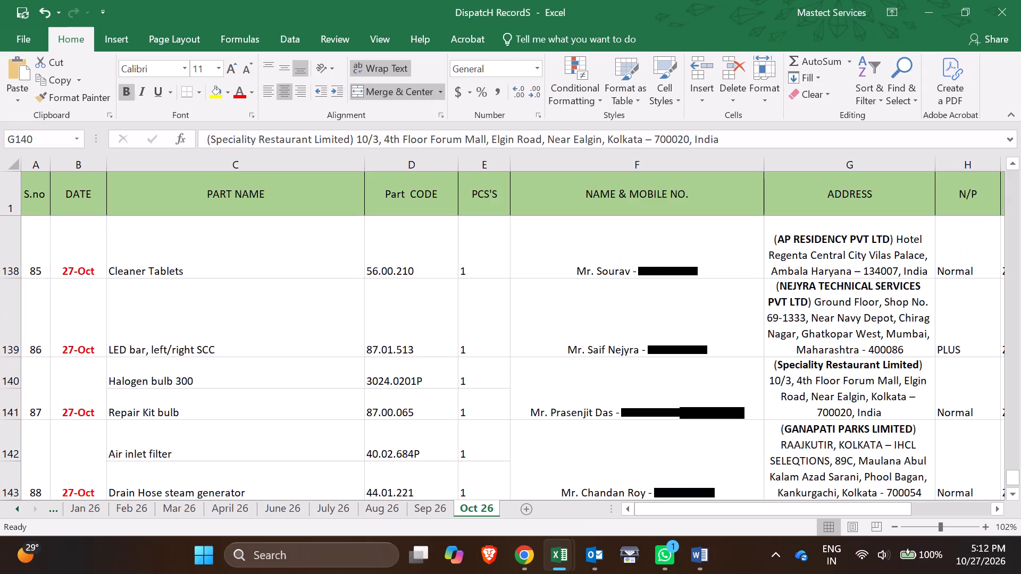
pyautogui.scroll(-2, 647, 375)
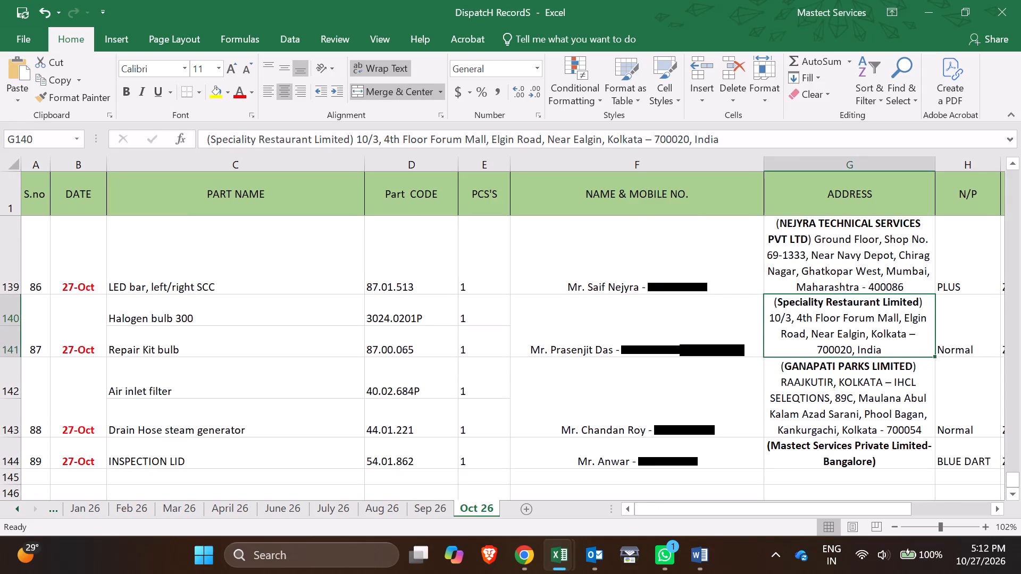
pyautogui.click(647, 375)
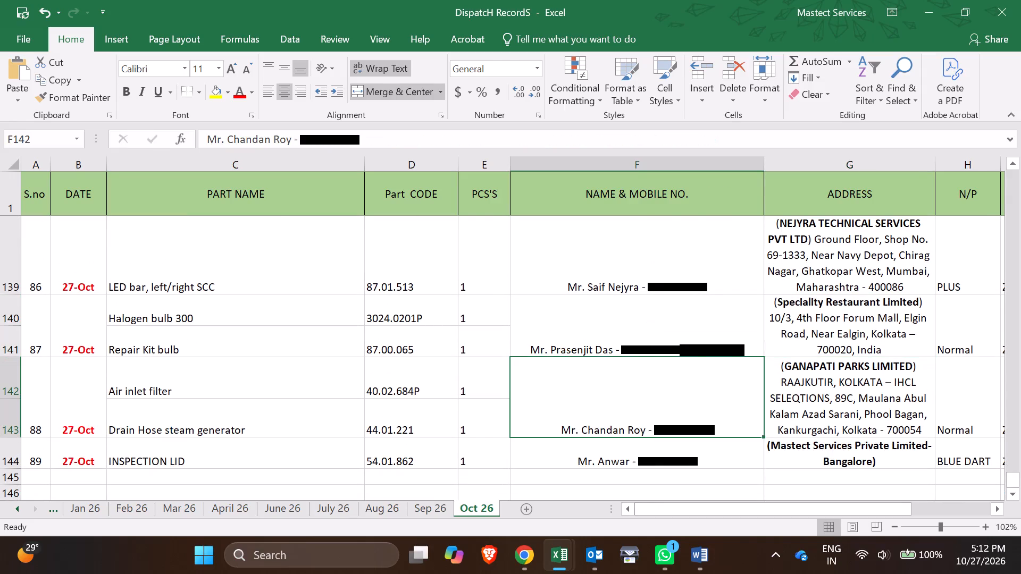
pyautogui.hotkey('alt', 'Tab')
pyautogui.hotkey('alt', 'Tab')
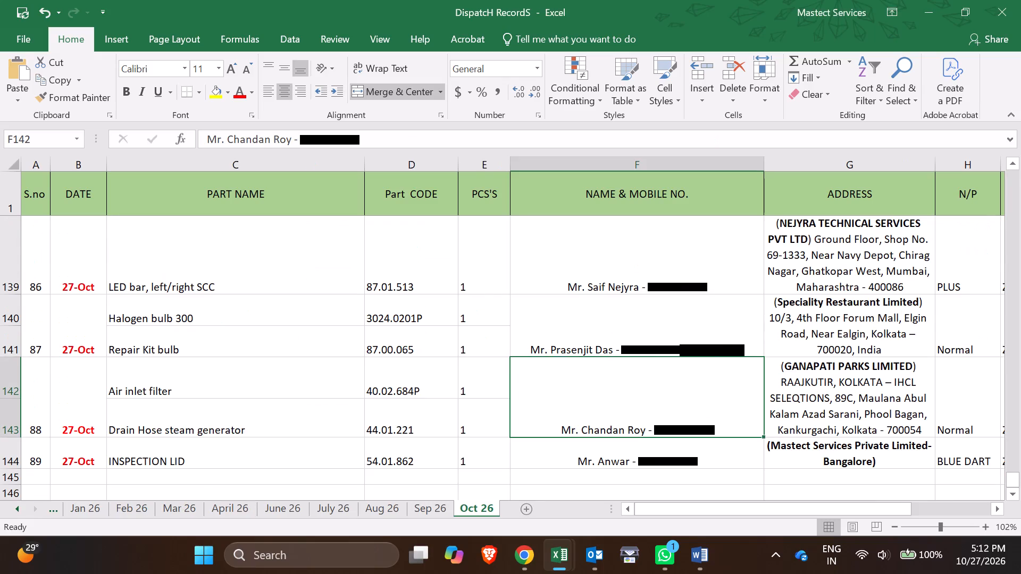
pyautogui.hotkey('alt', 'Tab')
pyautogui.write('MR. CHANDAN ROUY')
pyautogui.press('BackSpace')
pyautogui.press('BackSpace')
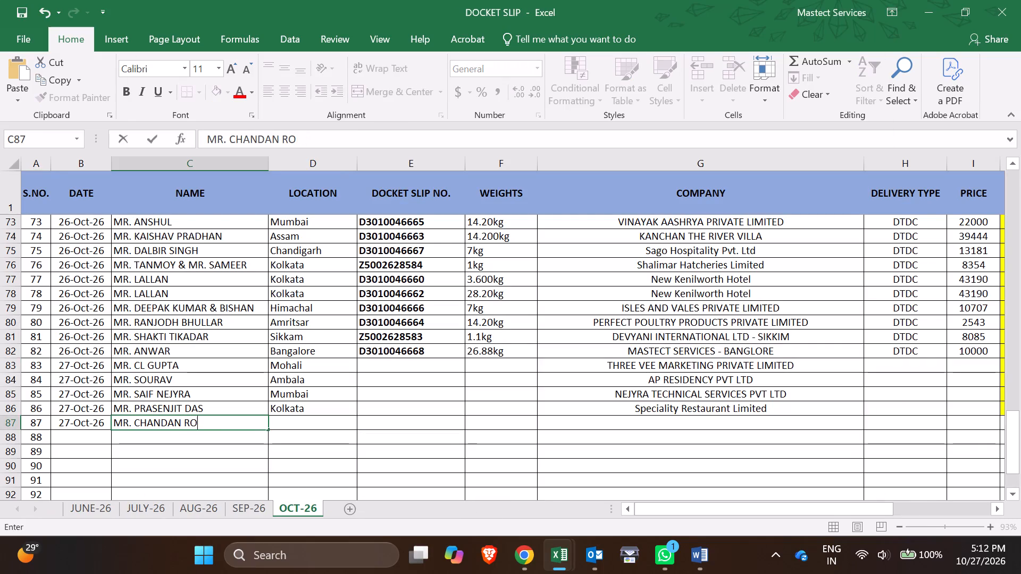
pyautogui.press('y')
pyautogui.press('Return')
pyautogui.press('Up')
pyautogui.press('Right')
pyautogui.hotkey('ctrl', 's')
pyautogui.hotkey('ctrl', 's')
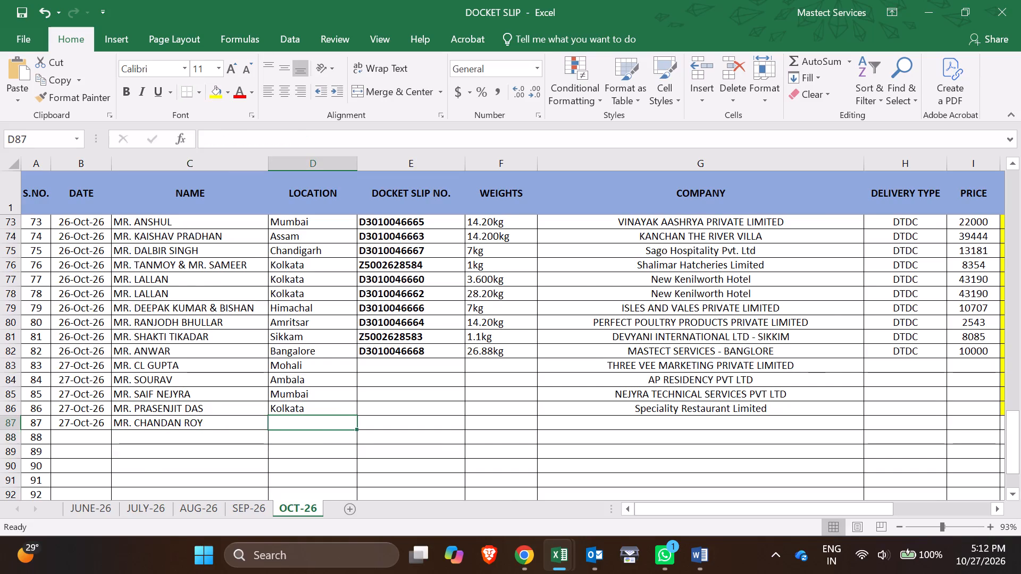
# Check dispatch entry 88 in DispatcH RecordS against the details in docket row 87.
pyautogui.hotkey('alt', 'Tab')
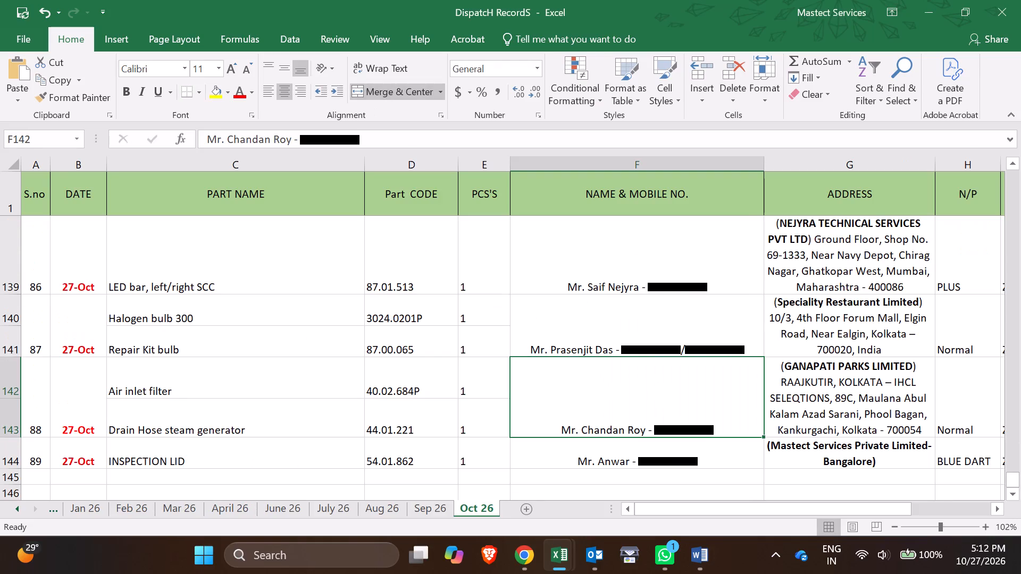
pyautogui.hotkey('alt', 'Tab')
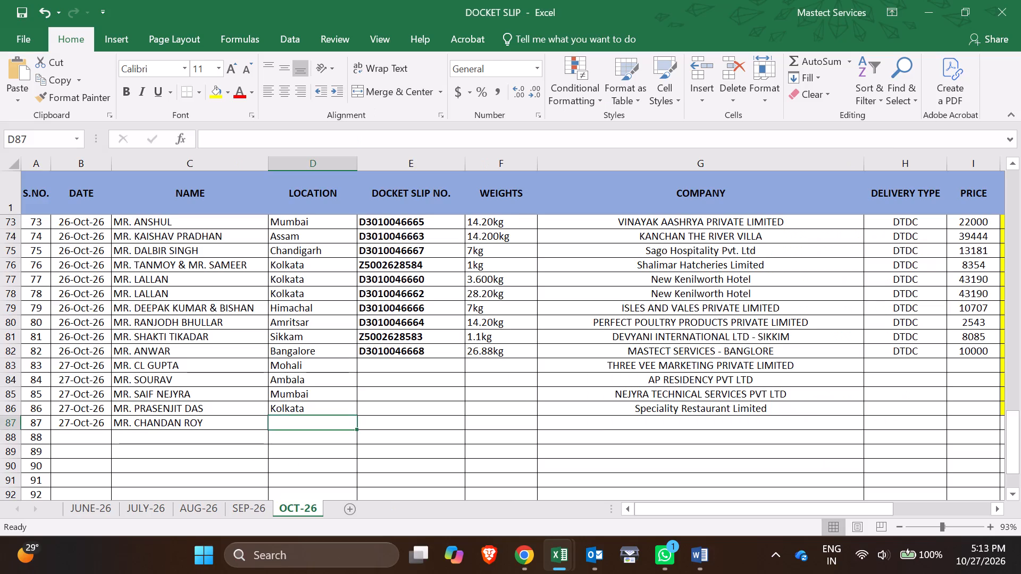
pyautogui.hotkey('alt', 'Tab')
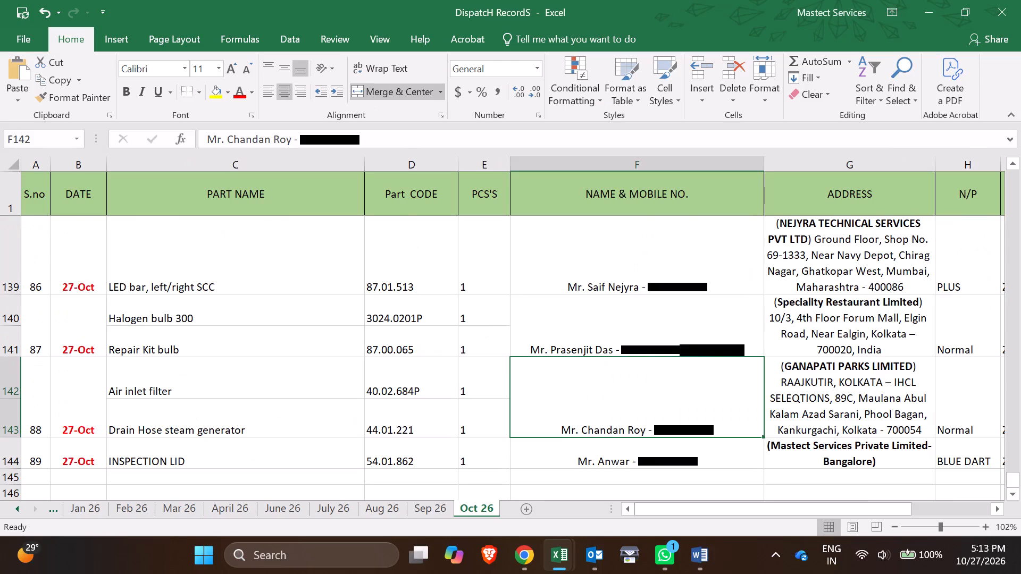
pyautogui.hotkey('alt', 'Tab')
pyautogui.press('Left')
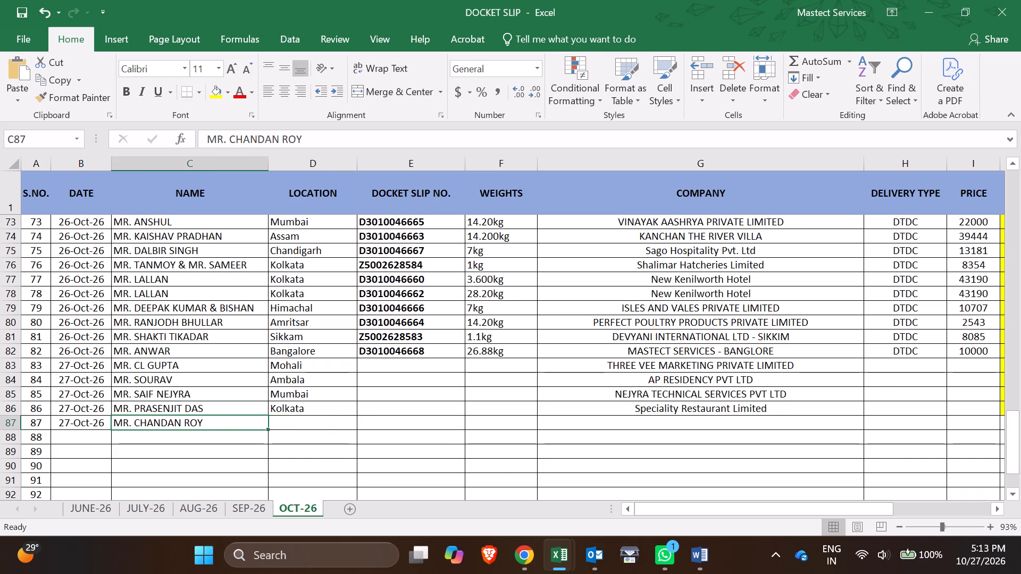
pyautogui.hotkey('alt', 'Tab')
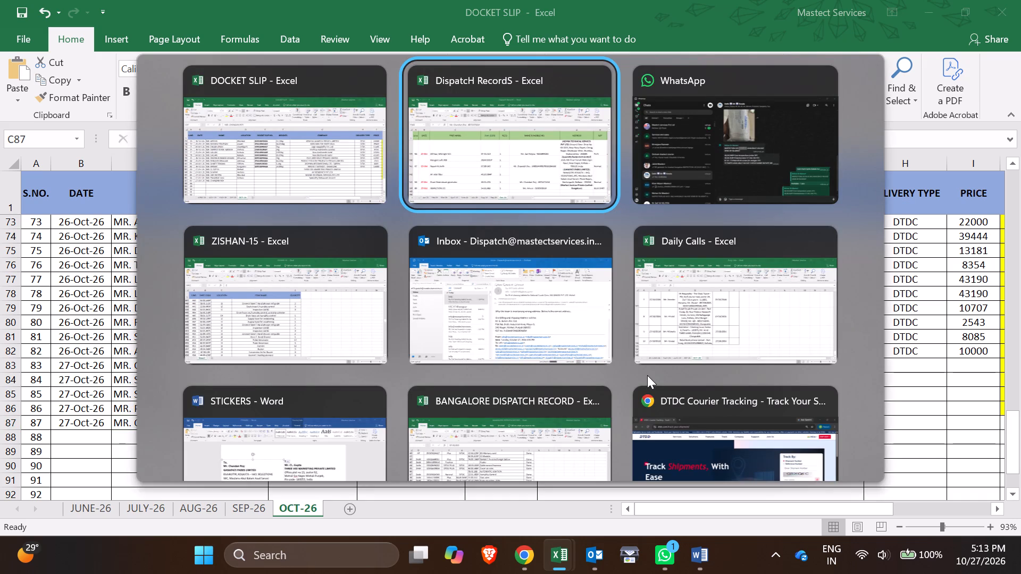
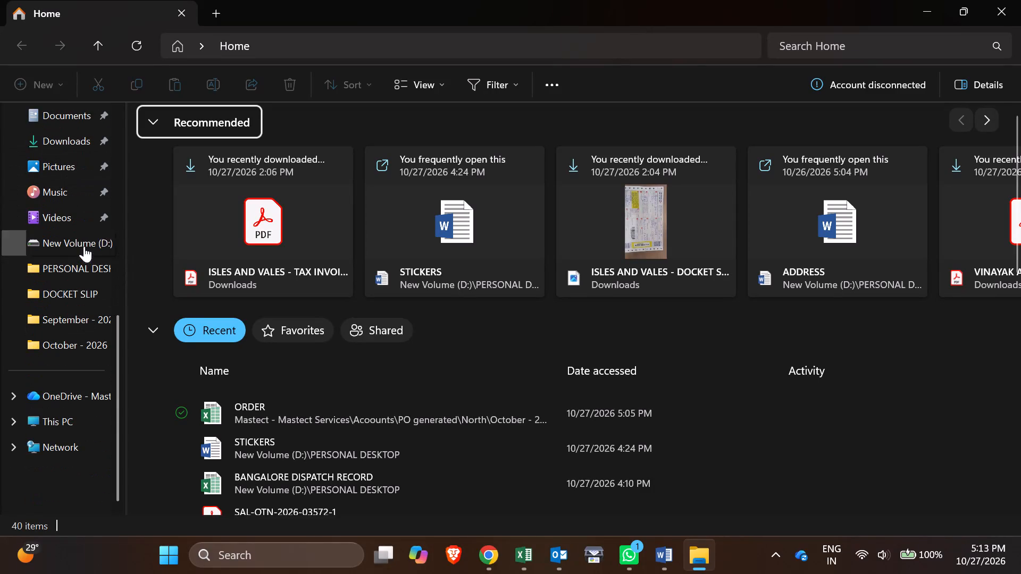
# Switch to File Explorer's PERSONAL DESKTOP folder on New Volume (D:) to browse its files.
pyautogui.click(75, 273)
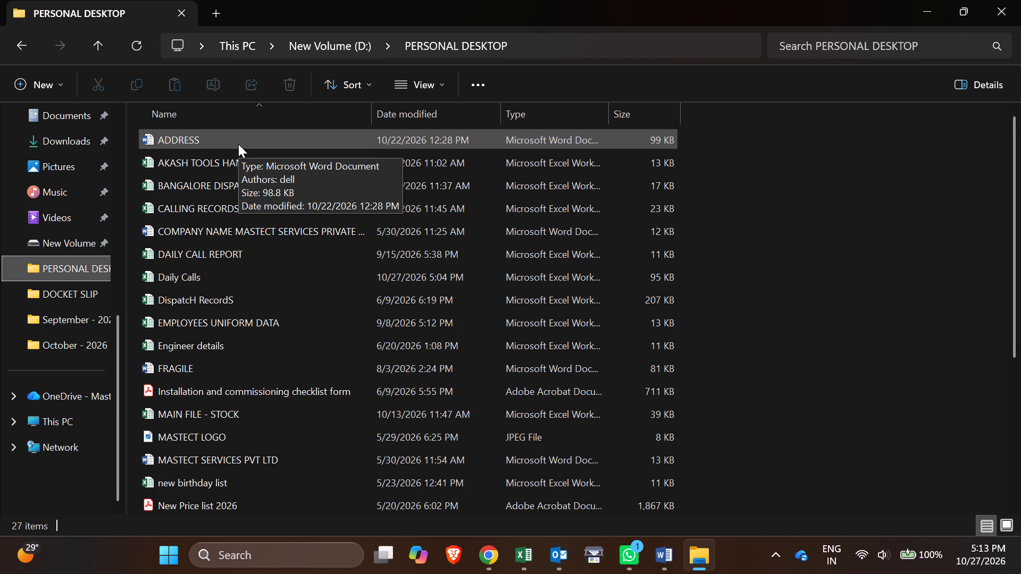
# Open the New Price list 2026 PDF from the PERSONAL DESKTOP folder and clear the tools pane and summary banner.
pyautogui.scroll(-4, 218, 316)
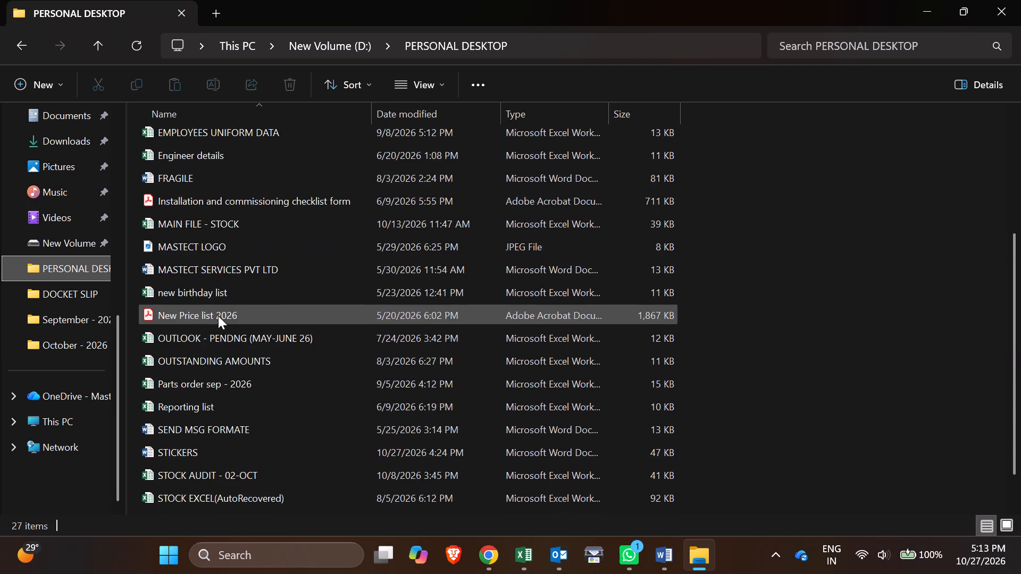
pyautogui.scroll(-3, 215, 357)
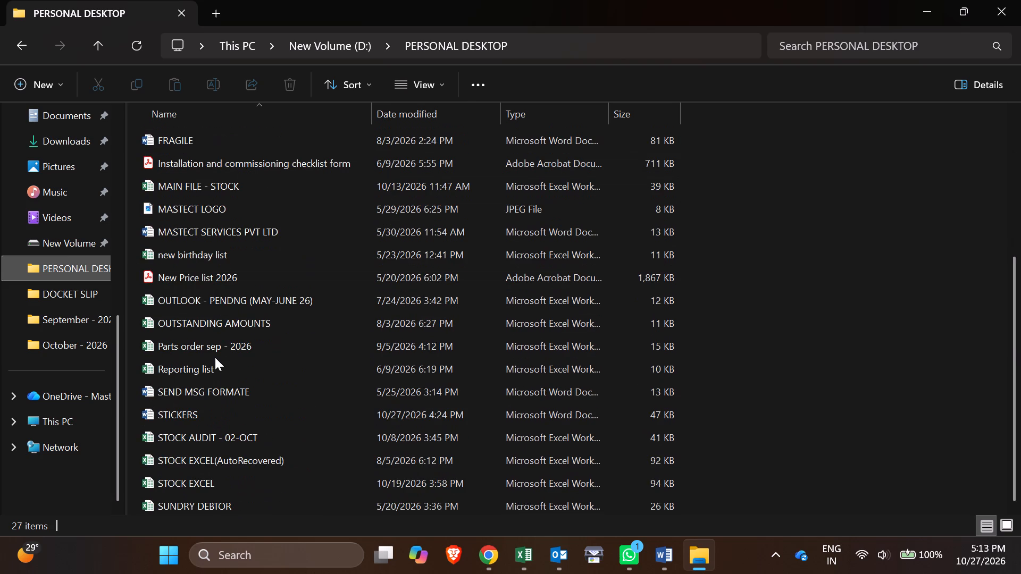
pyautogui.doubleClick(213, 278)
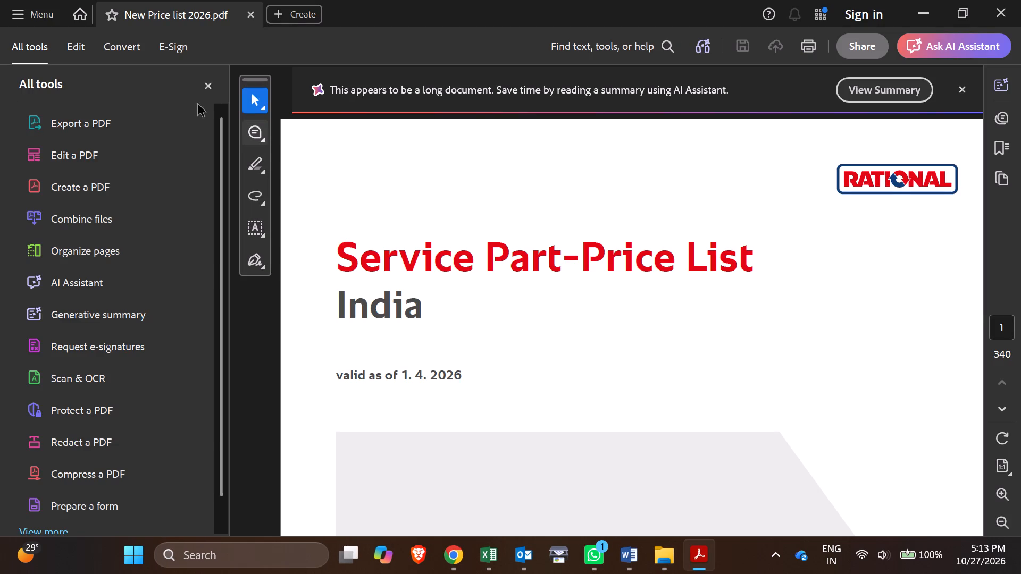
pyautogui.click(207, 96)
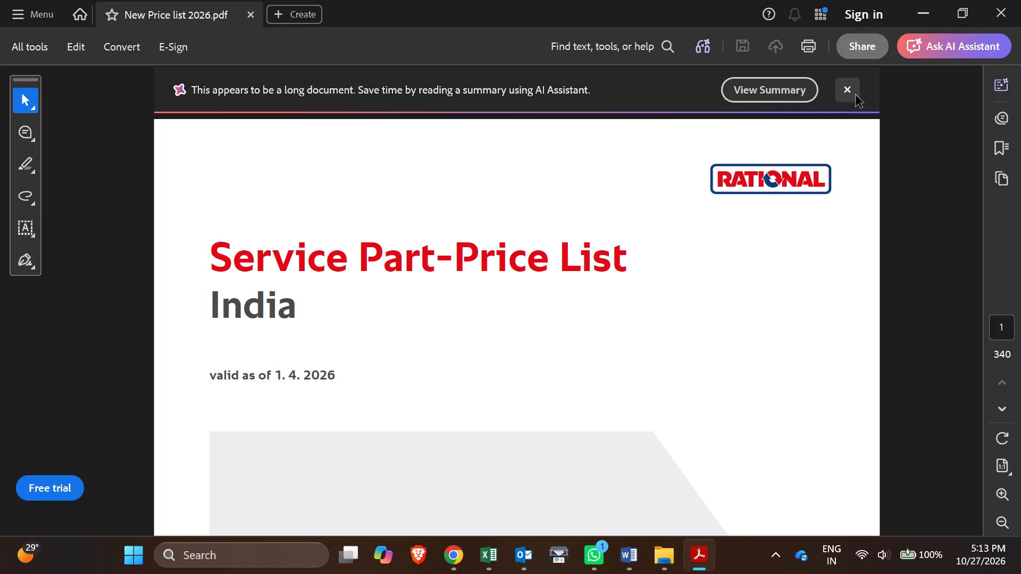
pyautogui.click(856, 95)
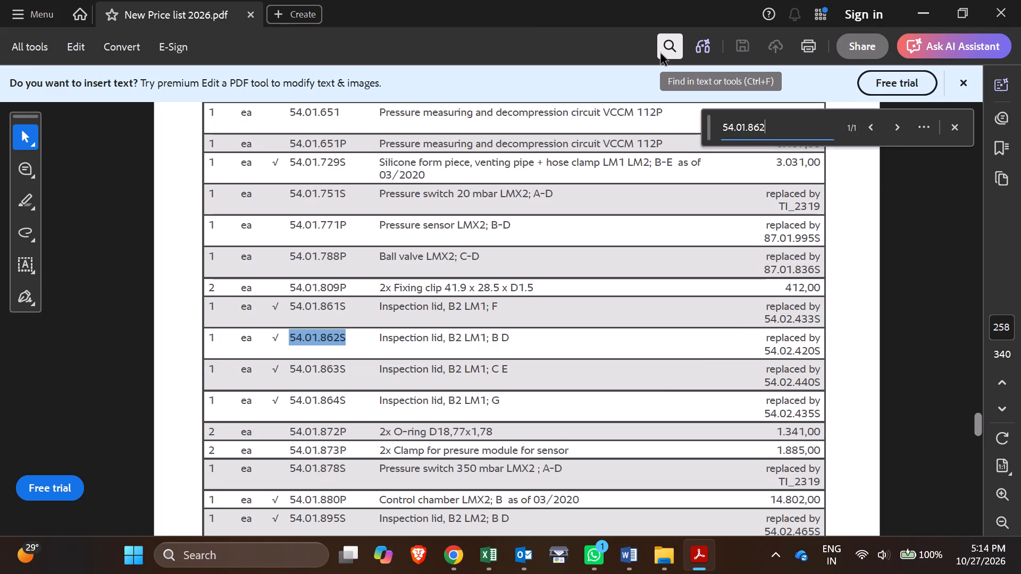
pyautogui.press('Return')
pyautogui.press('Return')
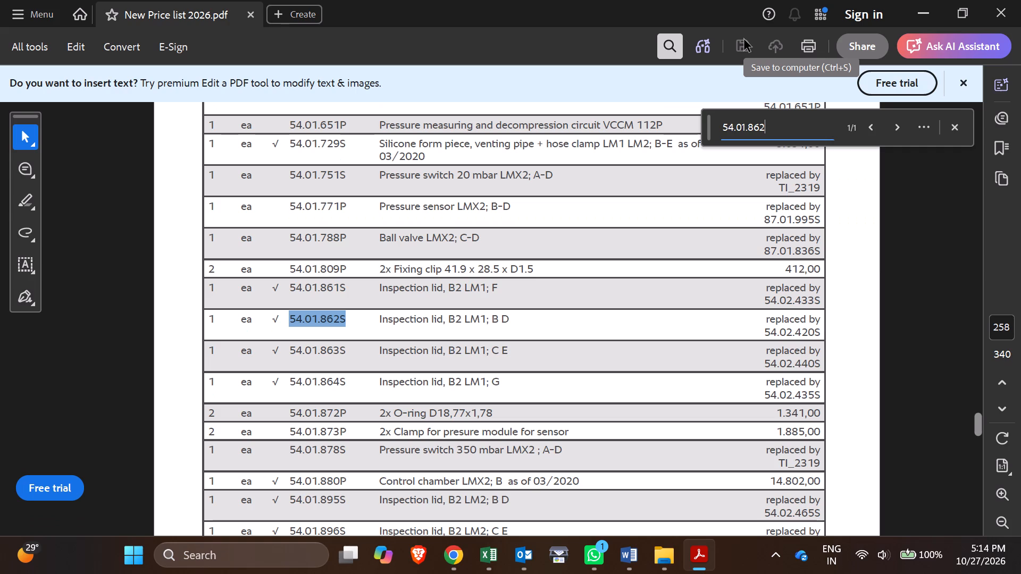
pyautogui.click(960, 88)
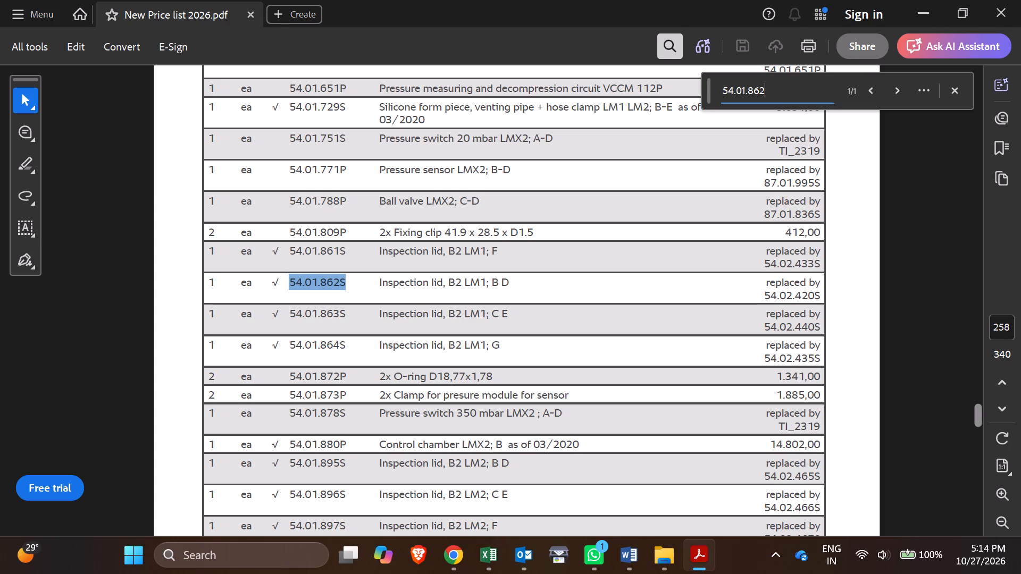
# Refine the price list search to the full part code 54.01.862S, check for further matches, and close the search.
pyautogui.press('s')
pyautogui.press('Return')
pyautogui.press('Return')
pyautogui.press('Return')
pyautogui.press('Return')
pyautogui.press('Return')
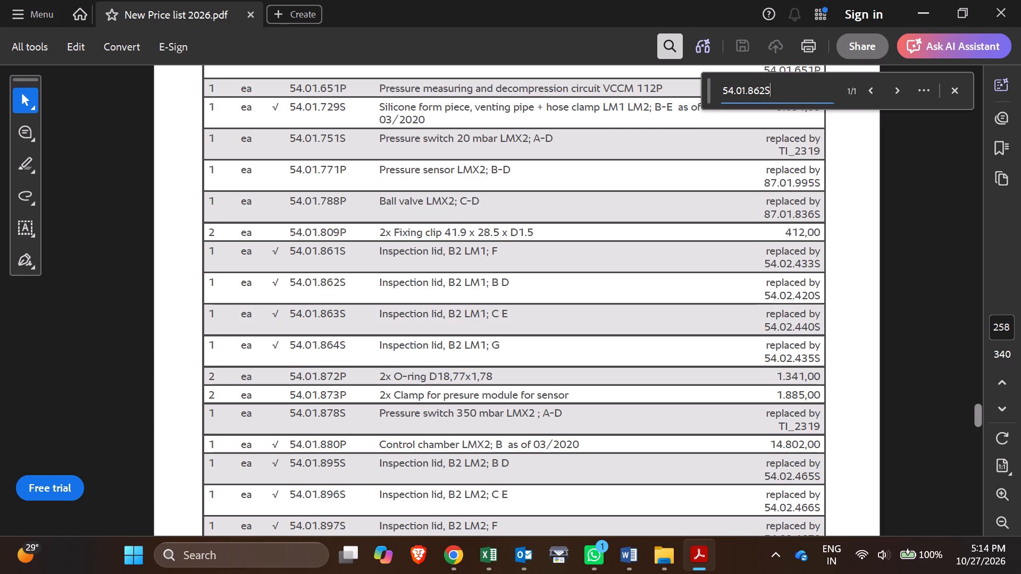
pyautogui.press('Return')
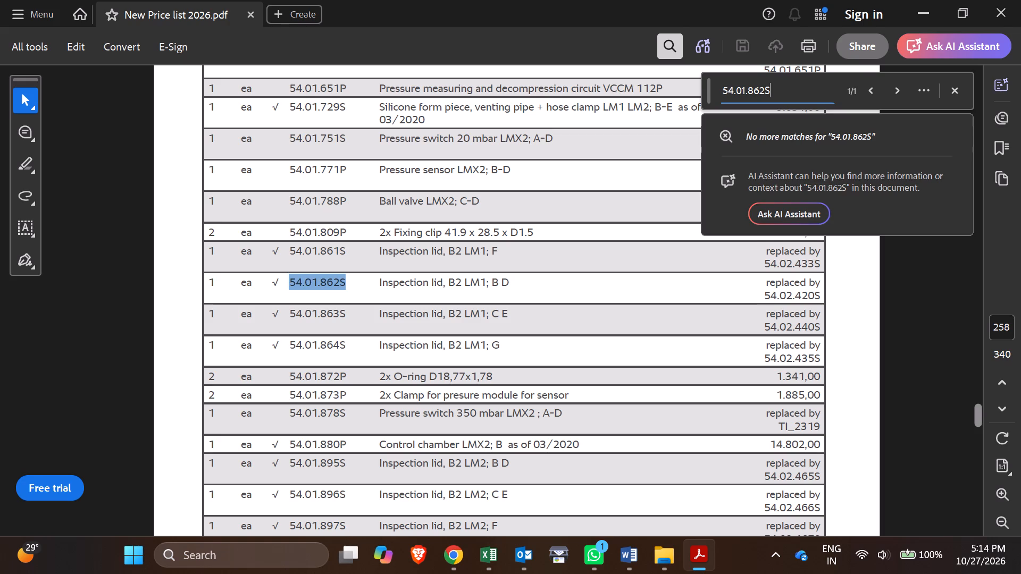
pyautogui.press('Return')
pyautogui.click(964, 90)
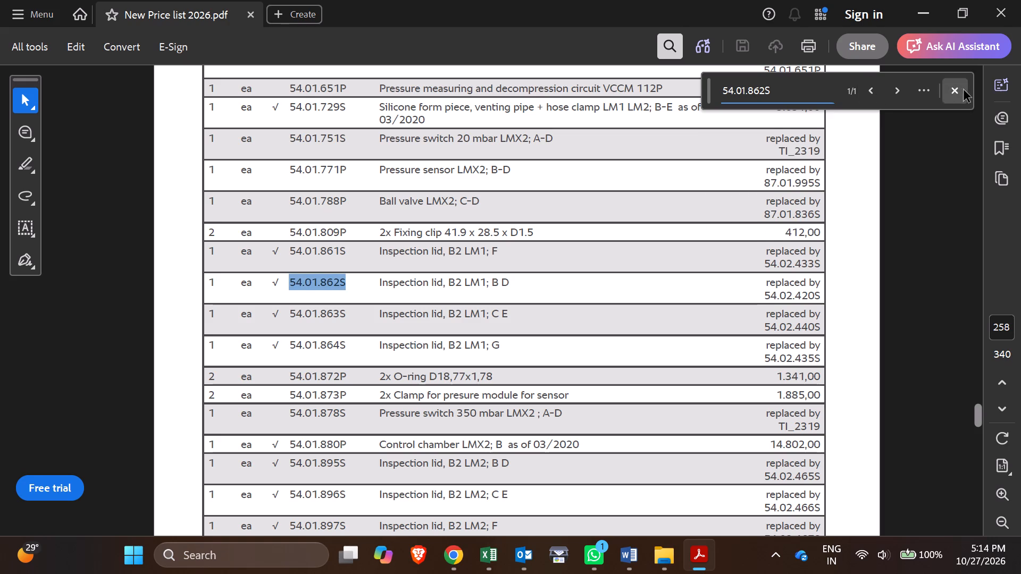
# Switch to File Explorer and close the PERSONAL DESKTOP folder window.
pyautogui.hotkey('alt', 'Tab')
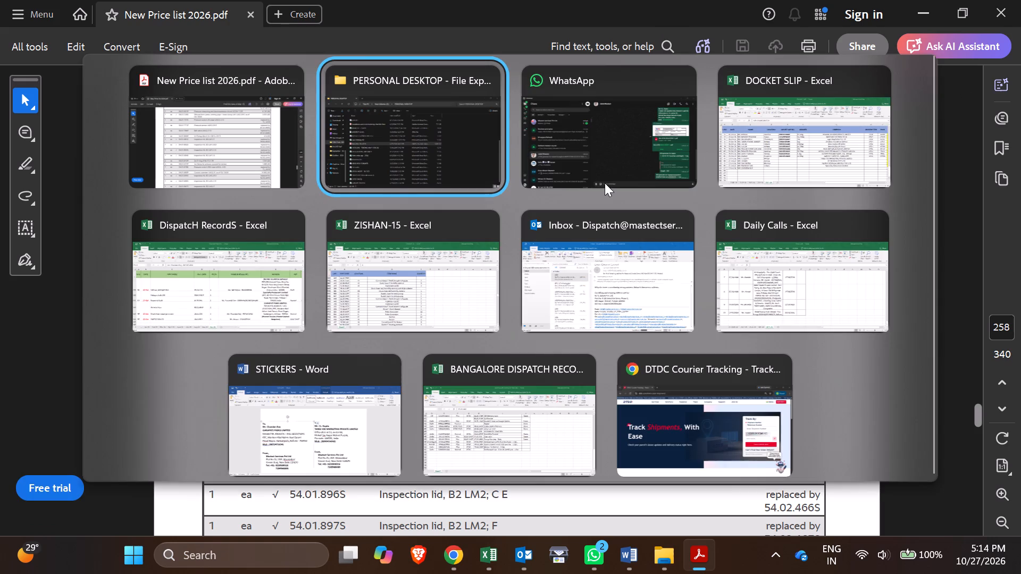
pyautogui.click(1020, 0)
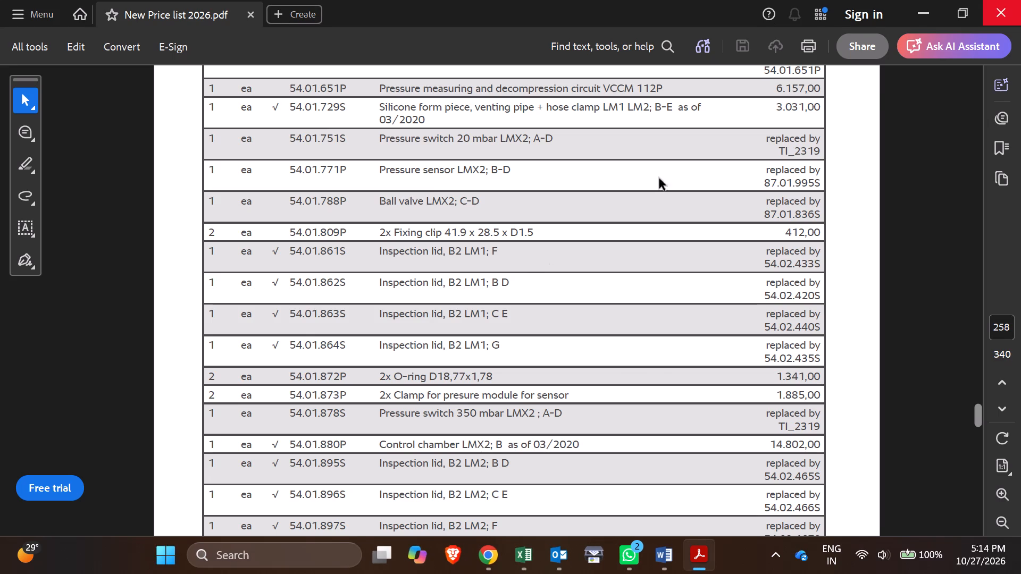
# Go to the location cell of docket row 87 in DOCKET SLIP and look up dispatch entry 88's address in DispatcH RecordS.
pyautogui.hotkey('alt', 'Tab')
pyautogui.hotkey('alt', 'Right')
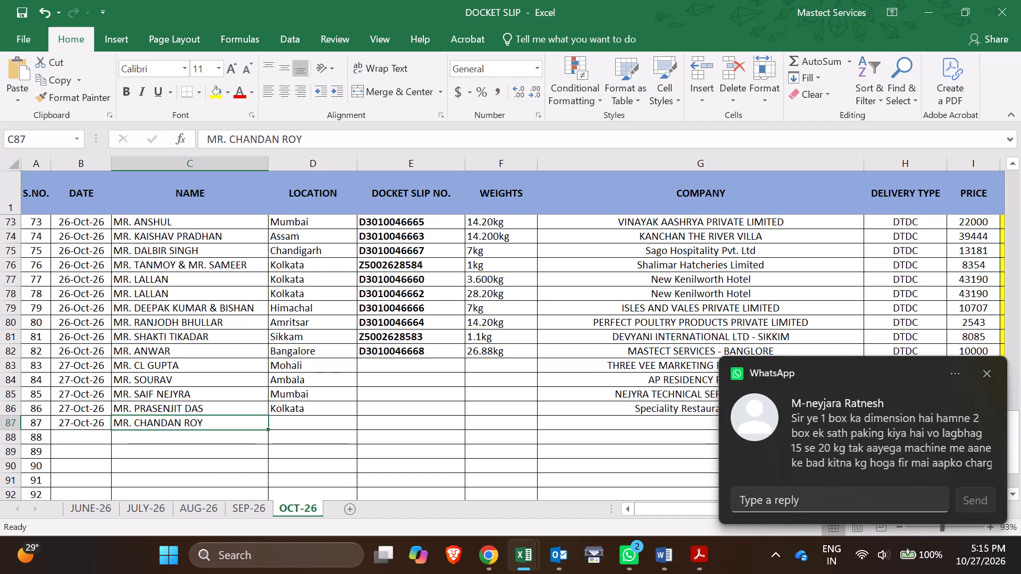
pyautogui.press('Right')
pyautogui.hotkey('alt', 'Tab')
pyautogui.hotkey('alt', 'Tab')
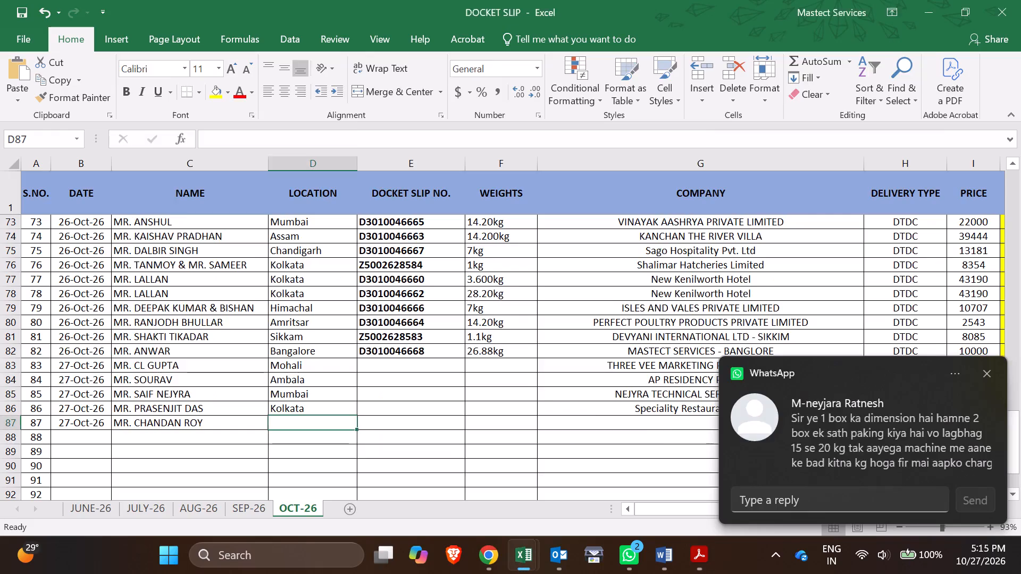
pyautogui.hotkey('alt', 'Tab')
pyautogui.hotkey('alt', 'Tab')
pyautogui.hotkey('alt', 'Tab')
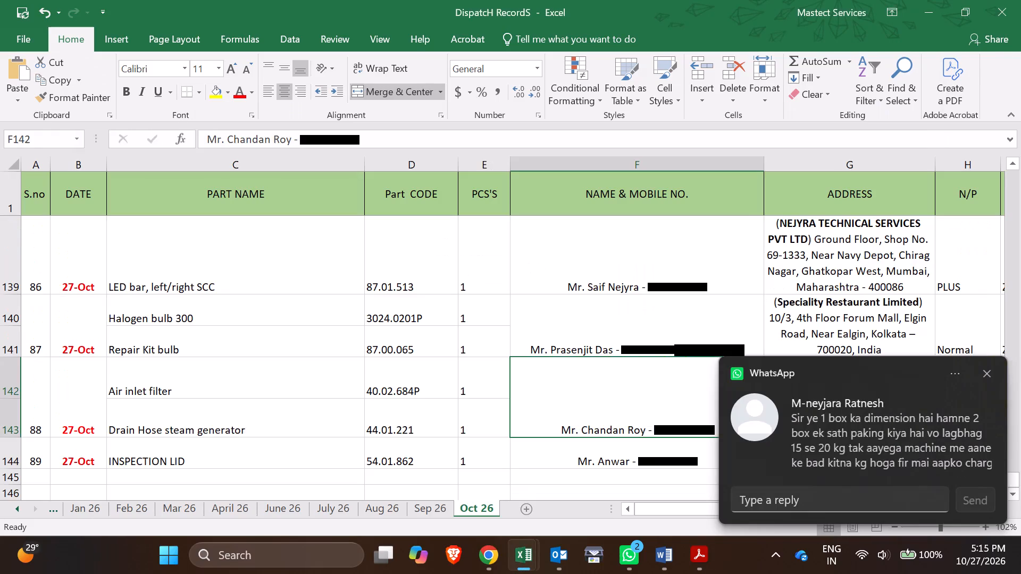
pyautogui.hotkey('alt', 'Tab')
pyautogui.hotkey('alt', 'Tab')
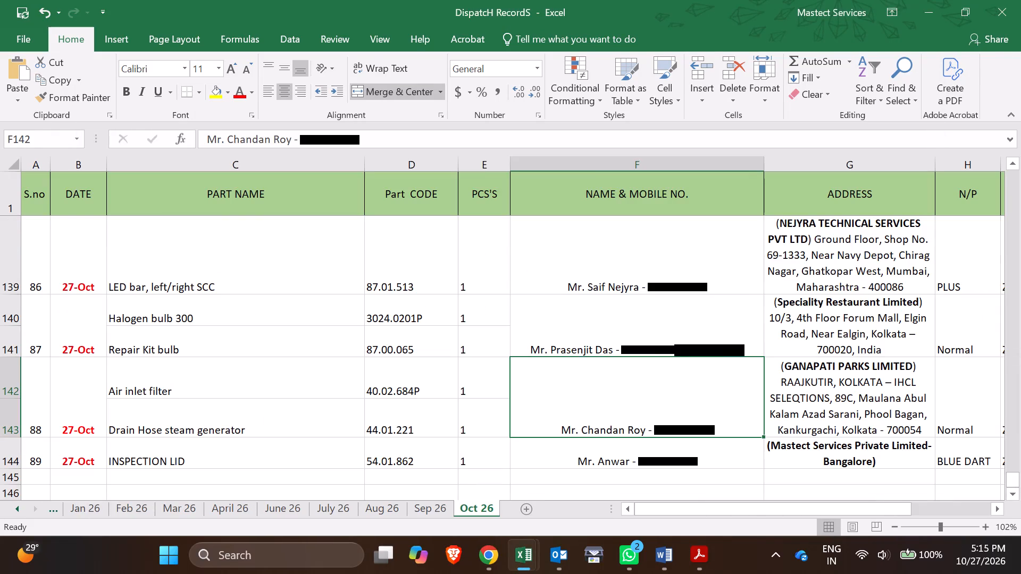
# Check the address of dispatch entry 88 in DispatcH RecordS and return to the location cell of docket row 87 in DOCKET SLIP.
pyautogui.press('Right')
pyautogui.hotkey('alt', 'Tab')
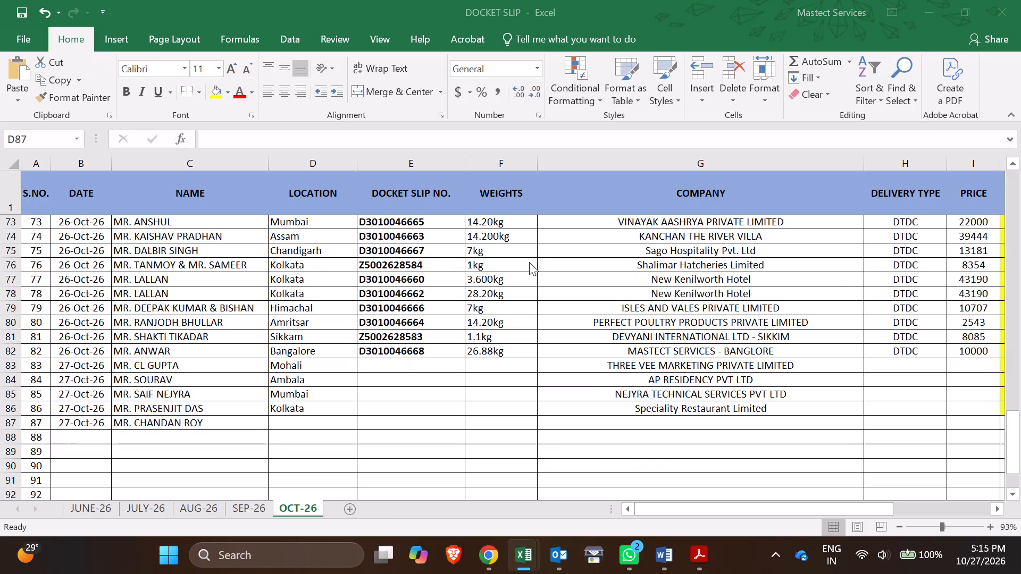
# Fill the location of docket row 87 with Kolkata, copied down from the row above.
pyautogui.hotkey('ctrl', 'd')
# Copy the company name GANAPATI PARKS LIMITED from dispatch entry 88's address in DispatcH RecordS into docket row 87's company cell in DOCKET SLIP.
pyautogui.press('Right')
pyautogui.press('Right')
pyautogui.press('Right')
pyautogui.hotkey('alt', 'Tab')
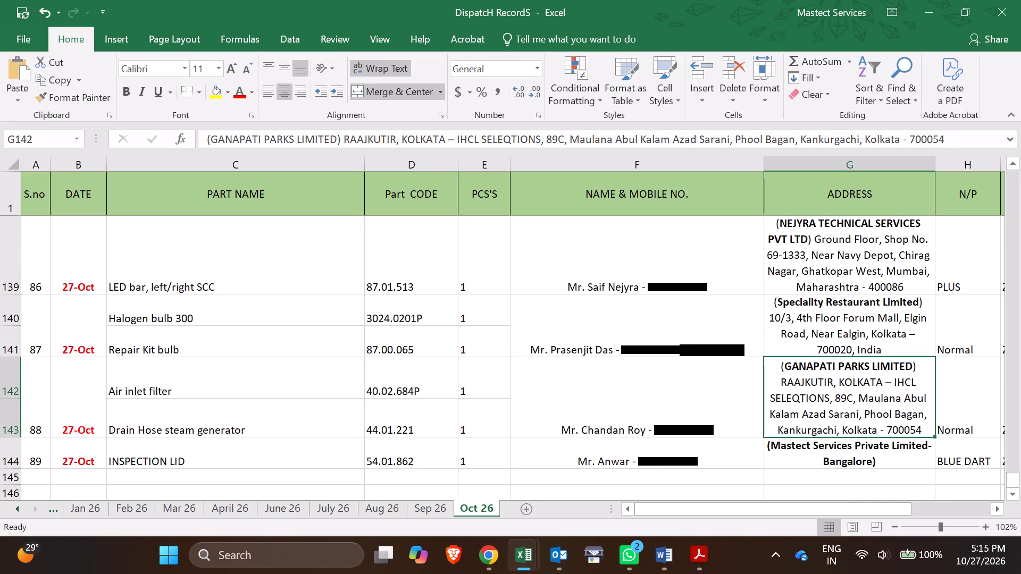
pyautogui.click(214, 143)
pyautogui.hotkey('shift', 'Right')
pyautogui.hotkey('shift', 'Right')
pyautogui.hotkey('shift', 'Right')
pyautogui.hotkey('shift', 'Right')
pyautogui.hotkey('shift', 'Right')
pyautogui.hotkey('shift', 'Right')
pyautogui.hotkey('shift', 'Right')
pyautogui.hotkey('shift', 'Right')
pyautogui.hotkey('shift', 'Right')
pyautogui.hotkey('shift', 'Right')
pyautogui.hotkey('shift', 'Right')
pyautogui.hotkey('shift', 'Right')
pyautogui.hotkey('shift', 'Right')
pyautogui.hotkey('shift', 'Right')
pyautogui.hotkey('shift', 'Right')
pyautogui.hotkey('shift', 'Right')
pyautogui.hotkey('shift', 'Right')
pyautogui.hotkey('shift', 'Right')
pyautogui.hotkey('shift', 'Right')
pyautogui.hotkey('shift', 'Right')
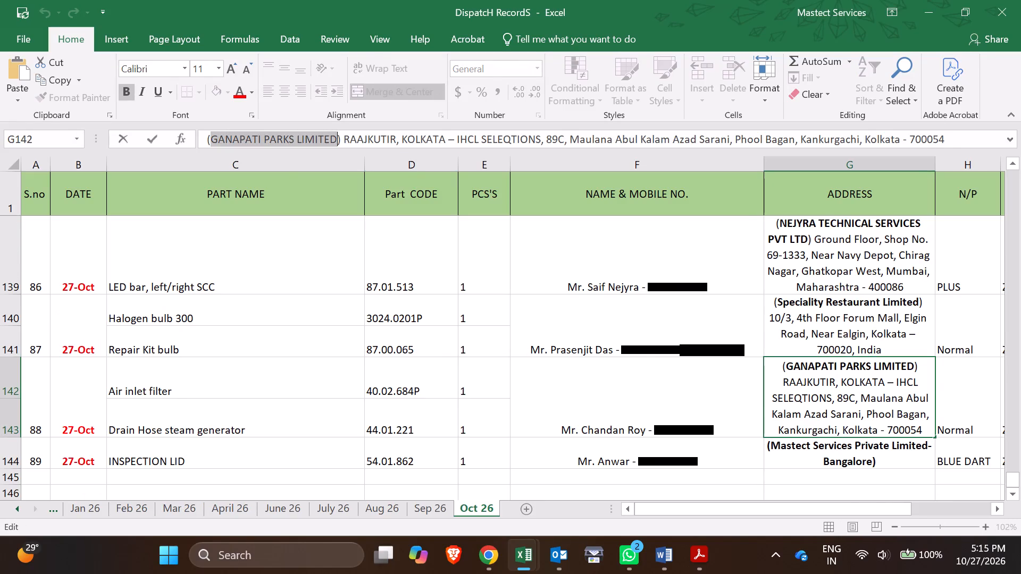
pyautogui.hotkey('ctrl', 'c')
pyautogui.hotkey('alt', 'Tab')
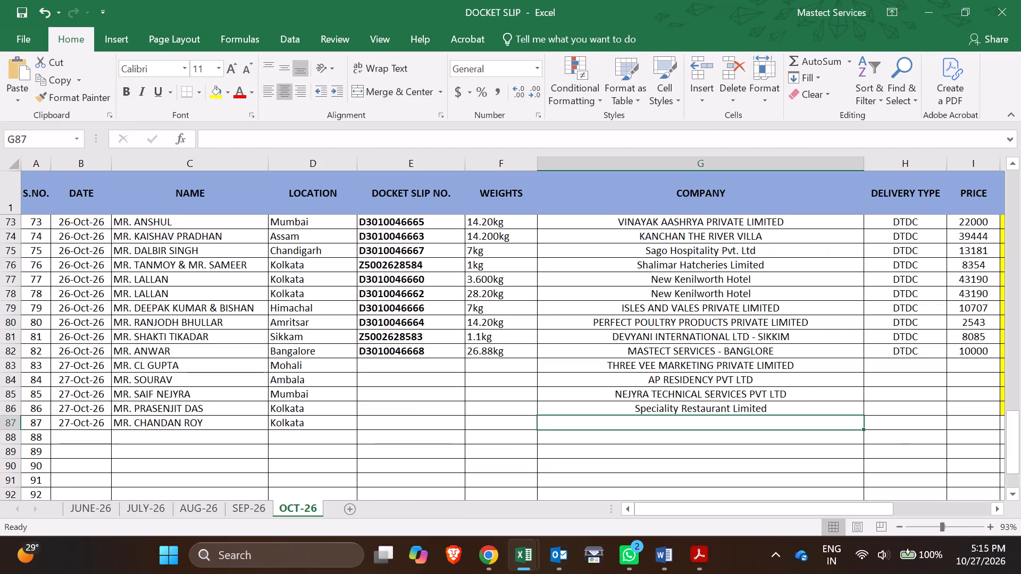
pyautogui.hotkey('ctrl', 'v')
pyautogui.press('Return')
pyautogui.press('Up')
# Extend the yellow status cell from docket row 86 down to row 87.
pyautogui.press('Right')
pyautogui.press('Right')
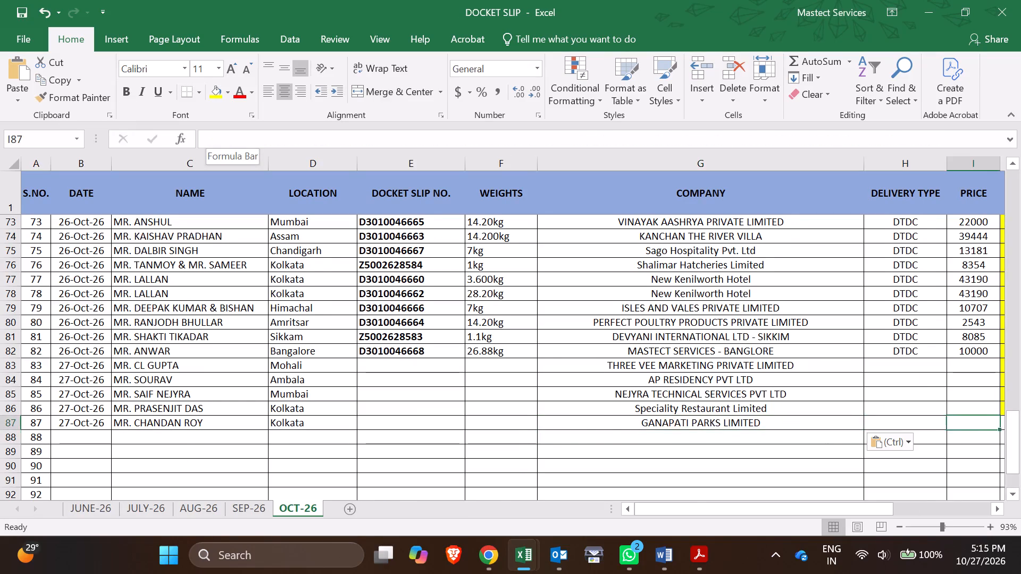
pyautogui.press('Right')
pyautogui.hotkey('ctrl', 'd')
# Fill the date of docket row 88 with 27-Oct-26, copied down from the row above, and save DOCKET SLIP.
pyautogui.press('Return')
pyautogui.press('Left')
pyautogui.press('Left')
pyautogui.press('Left')
pyautogui.press('Left')
pyautogui.press('Left')
pyautogui.press('Left')
pyautogui.press('Left')
pyautogui.press('Left')
pyautogui.press('Left')
pyautogui.press('Left')
pyautogui.press('Left')
pyautogui.press('Left')
pyautogui.press('Left')
pyautogui.press('Left')
pyautogui.press('Left')
pyautogui.press('Left')
pyautogui.press('Left')
pyautogui.press('Left')
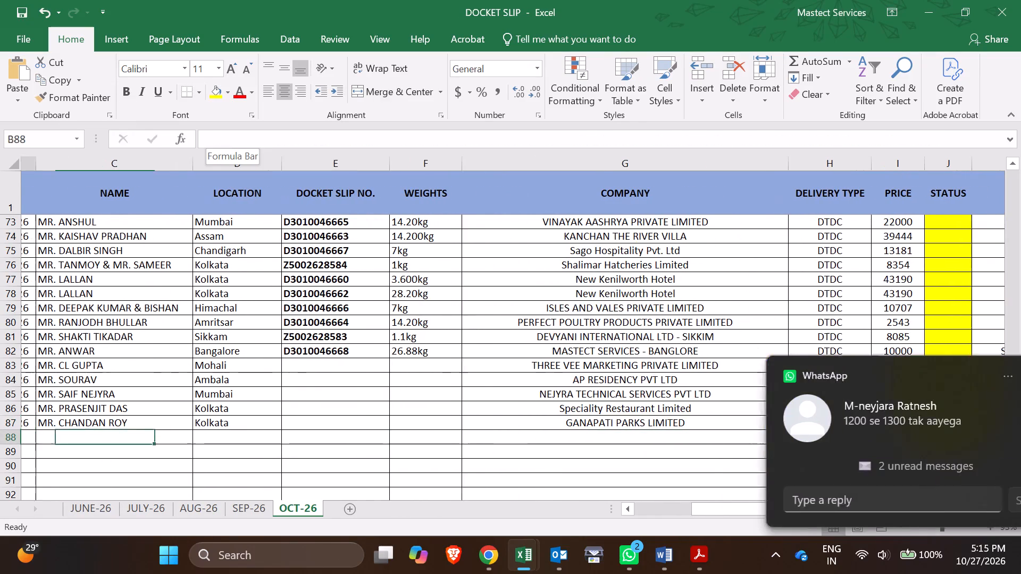
pyautogui.press('Right')
pyautogui.press('Right')
pyautogui.press('Left')
pyautogui.hotkey('ctrl', 'd')
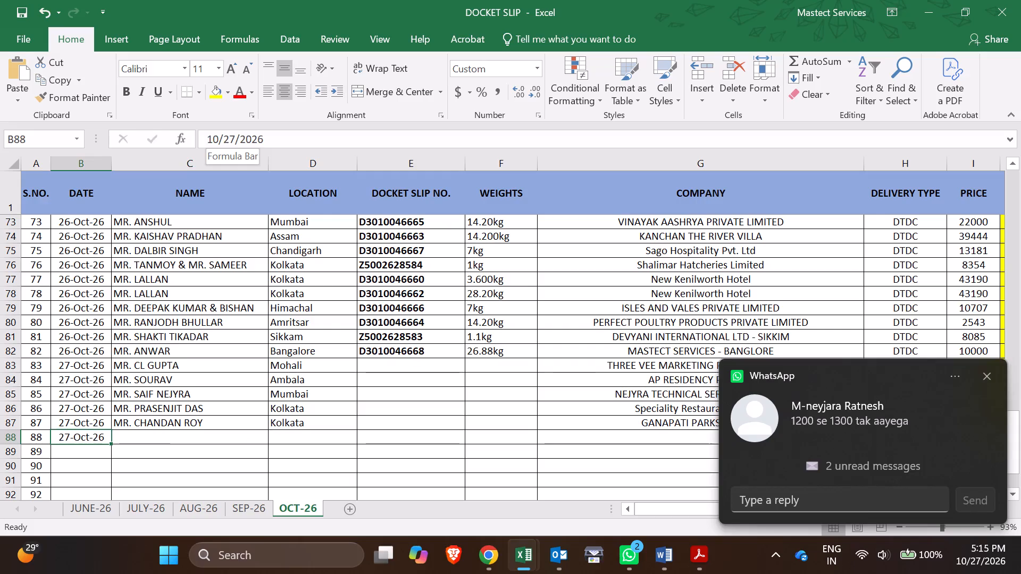
pyautogui.press('Right')
pyautogui.hotkey('ctrl', 's')
pyautogui.hotkey('ctrl', 's')
# Return to DispatcH RecordS and switch to the STICKERS document in Word.
pyautogui.hotkey('alt', 'Tab')
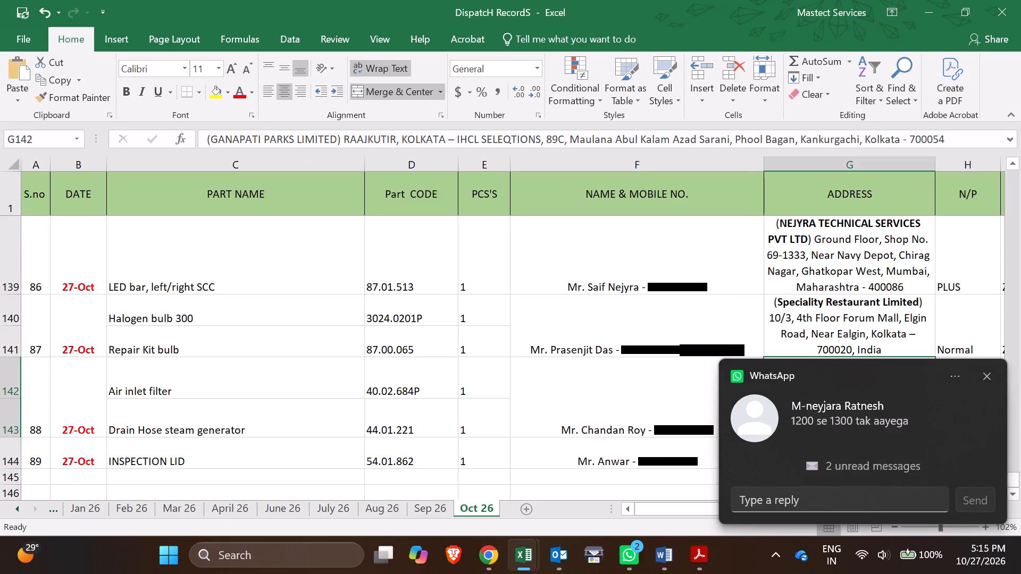
pyautogui.click(647, 573)
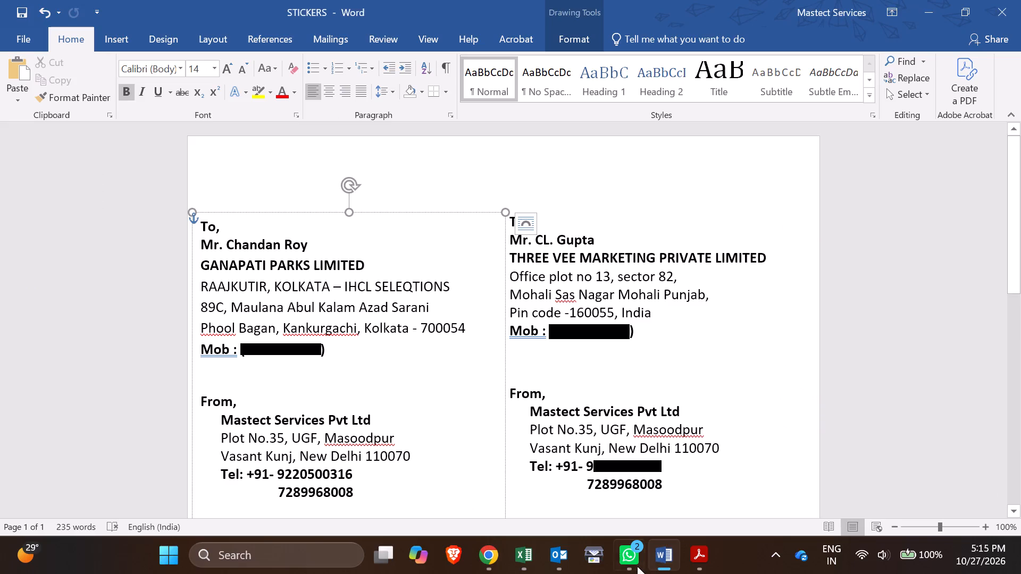
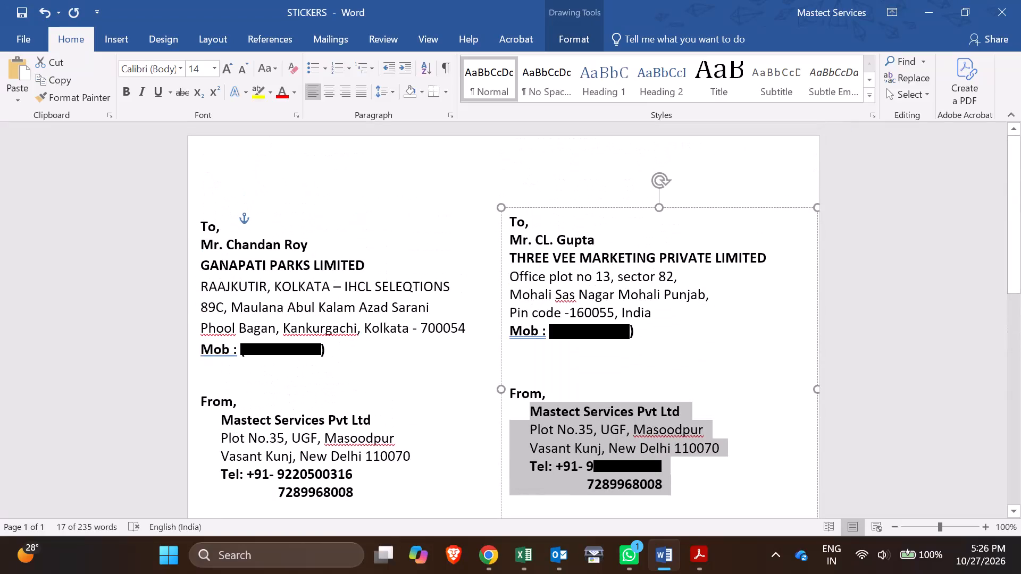
# Look up the recipient of dispatch entry 89, the inspection lid, in DispatcH RecordS.
pyautogui.hotkey('alt', 'Tab')
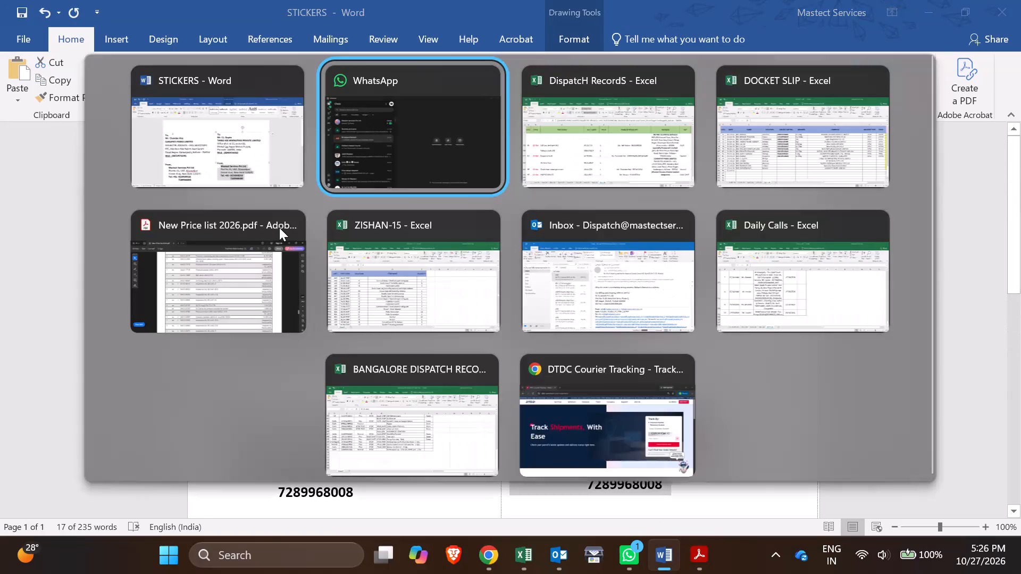
pyautogui.hotkey('alt', 'Right')
pyautogui.hotkey('alt', 'Right')
pyautogui.hotkey('alt', 'Left')
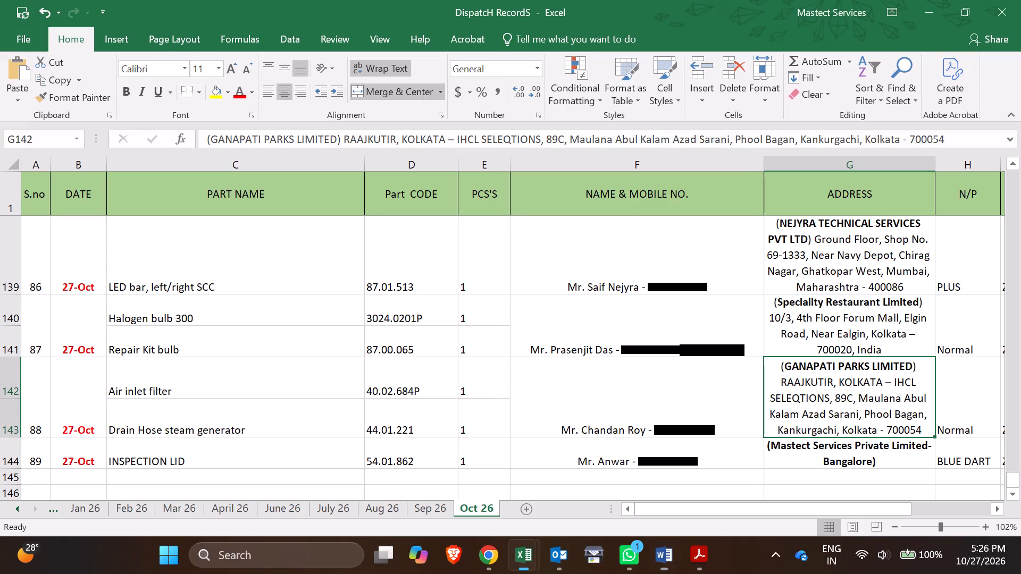
pyautogui.press('Down')
pyautogui.press('Left')
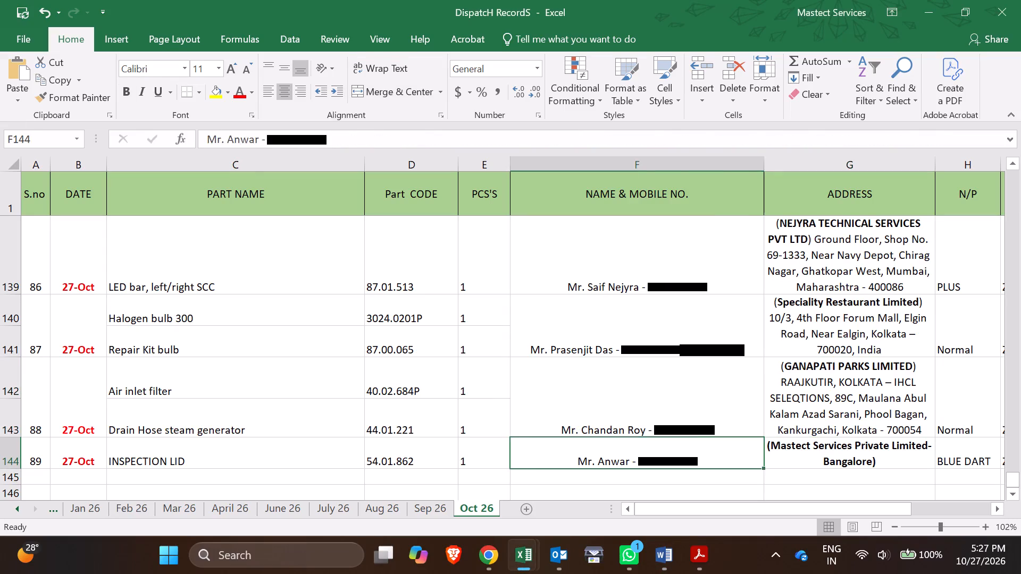
pyautogui.press('Down')
pyautogui.press('Left')
pyautogui.press('Left')
pyautogui.press('Left')
pyautogui.press('Left')
pyautogui.press('Left')
pyautogui.press('Left')
pyautogui.press('Left')
pyautogui.press('Left')
pyautogui.press('Left')
pyautogui.press('Right')
# Enter the recipient's name from dispatch entry 89 in the name cell of docket row 88 in DOCKET SLIP.
pyautogui.hotkey('alt', 'Tab')
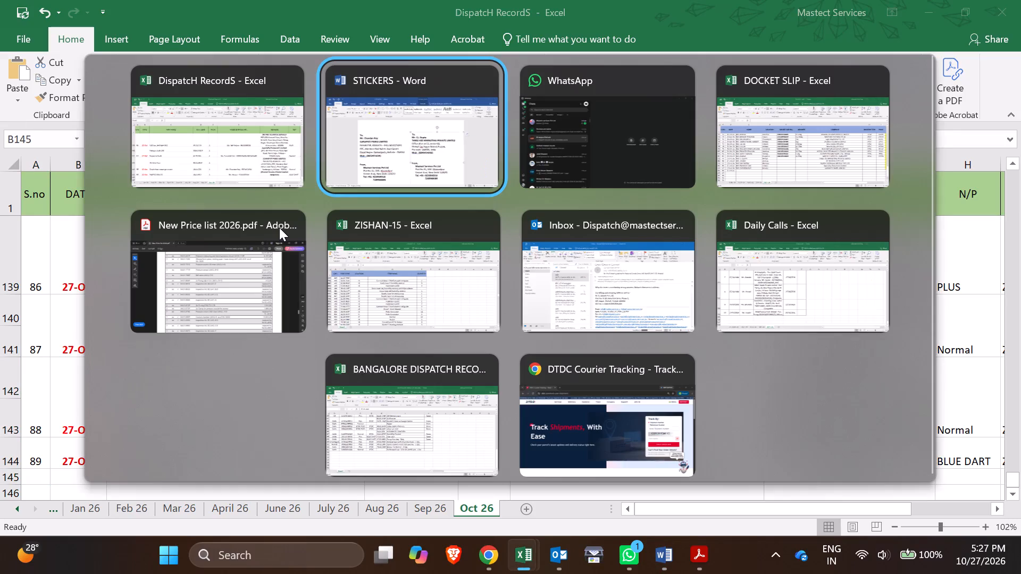
pyautogui.hotkey('alt', 'Down')
pyautogui.hotkey('alt', 'Up')
pyautogui.hotkey('alt', 'Right')
pyautogui.hotkey('alt', 'Right')
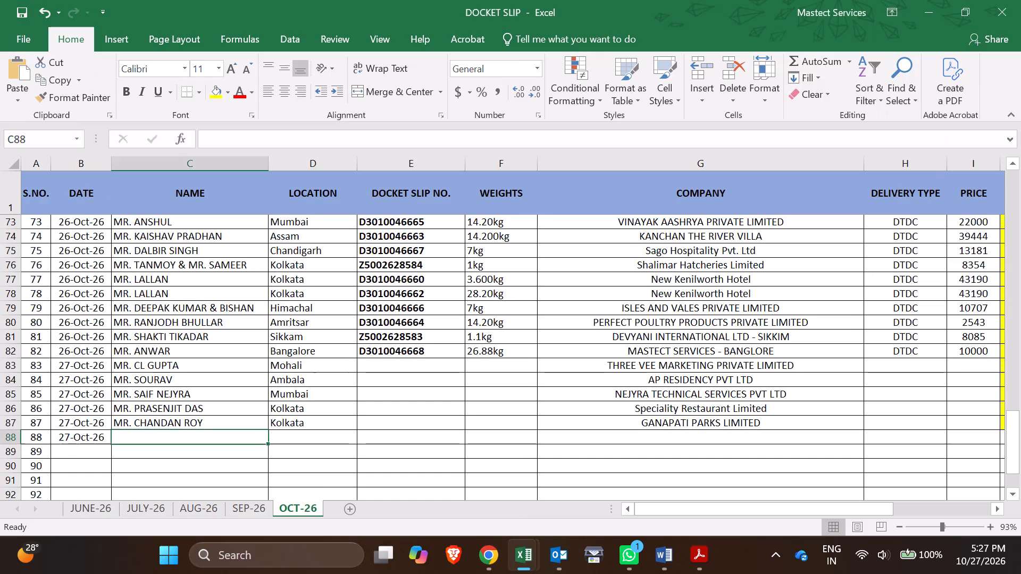
pyautogui.hotkey('alt', 'Tab')
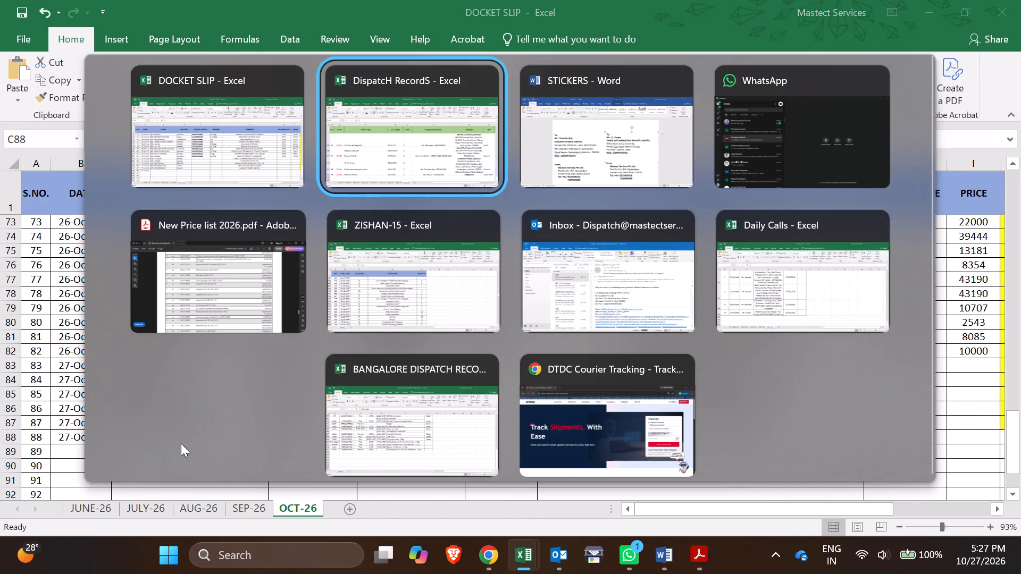
pyautogui.click(682, 444)
pyautogui.hotkey('alt', 'Tab')
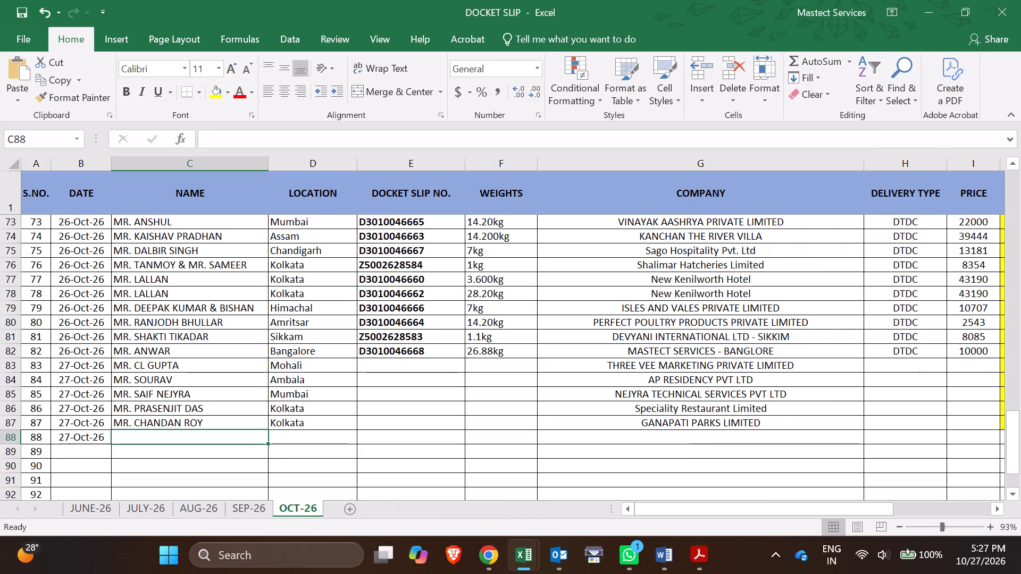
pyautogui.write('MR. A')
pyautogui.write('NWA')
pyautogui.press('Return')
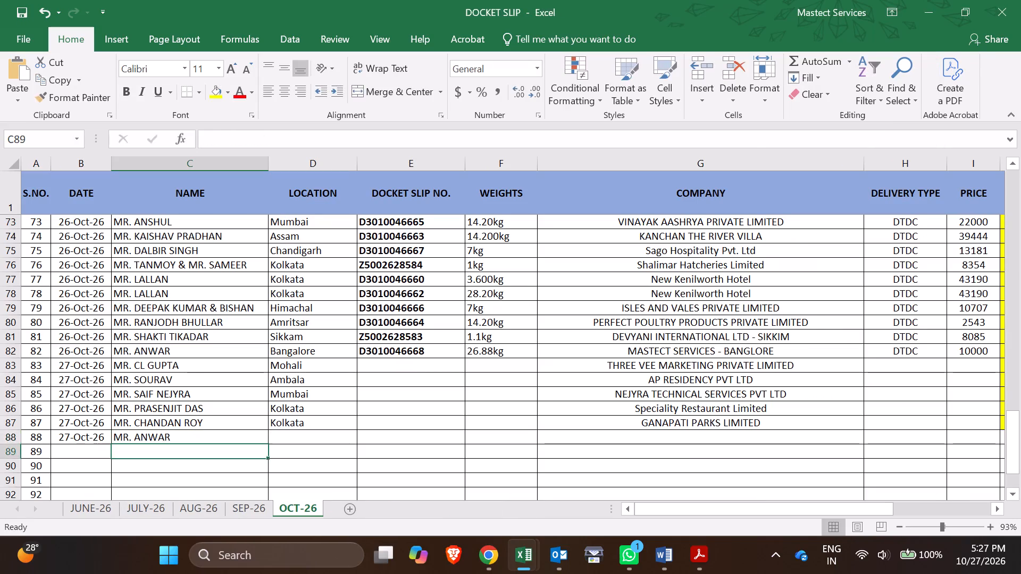
# Save DOCKET SLIP and set the location of docket row 88 to Bangalore.
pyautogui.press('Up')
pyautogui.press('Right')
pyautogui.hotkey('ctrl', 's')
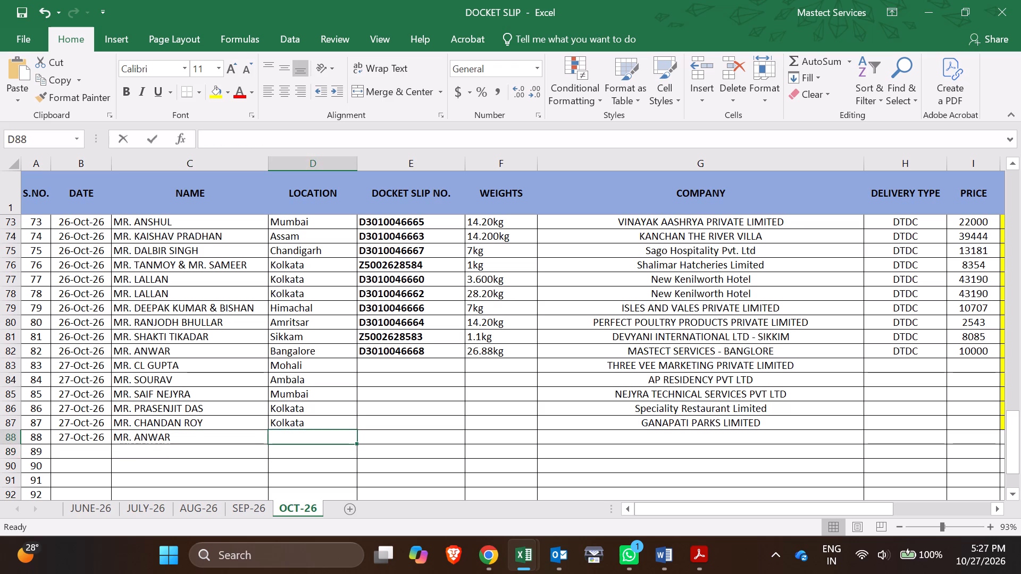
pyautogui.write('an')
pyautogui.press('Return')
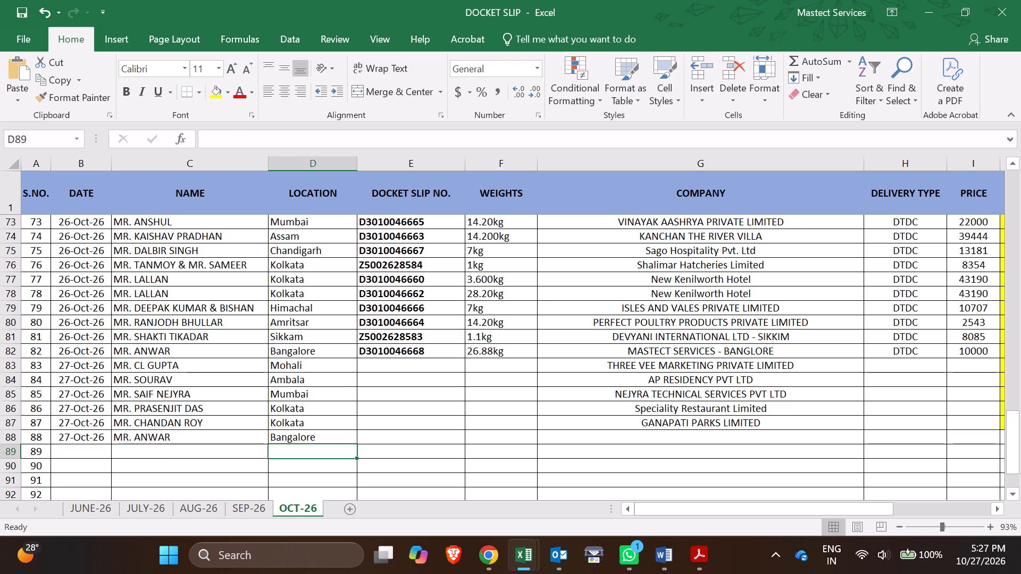
# Copy the company MASTECT SERVICES - BANGLORE from docket row 82 into row 88 and save the workbook.
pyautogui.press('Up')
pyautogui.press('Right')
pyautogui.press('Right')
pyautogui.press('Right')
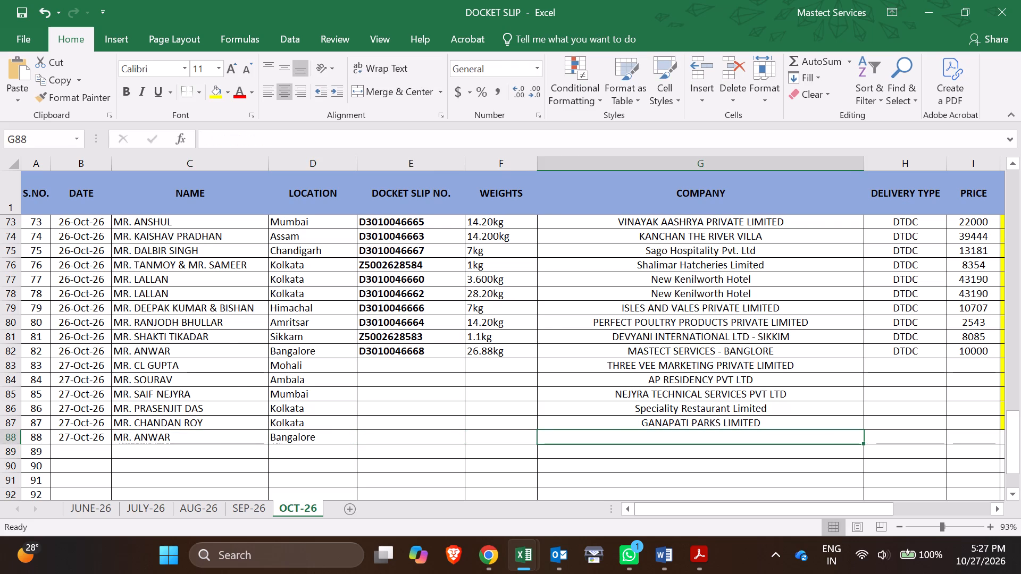
pyautogui.scroll(1, 750, 365)
pyautogui.hscroll(4, 750, 365)
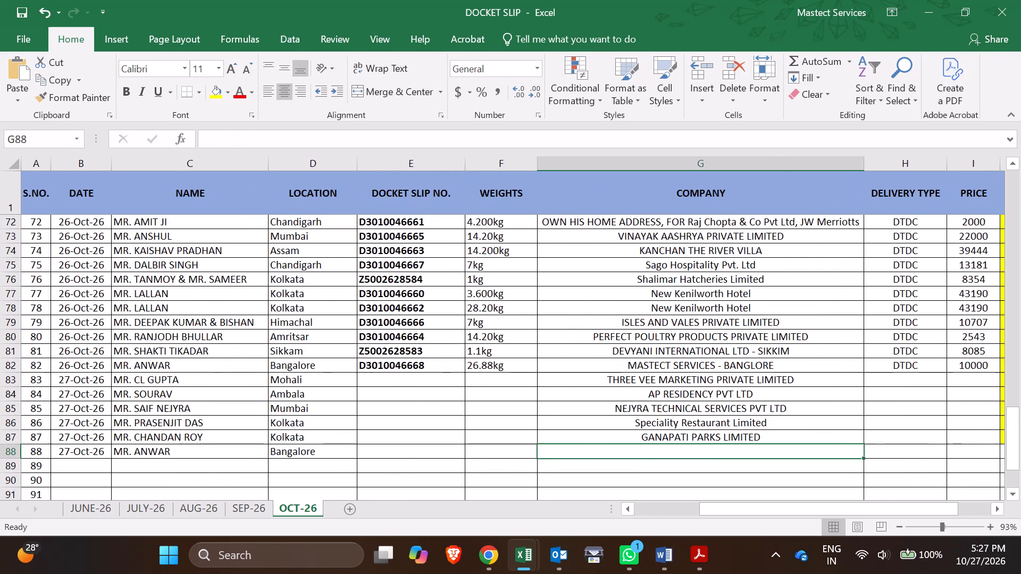
pyautogui.click(693, 362)
pyautogui.hotkey('ctrl', 'c')
pyautogui.press('Down')
pyautogui.press('Down')
pyautogui.press('Down')
pyautogui.press('Down')
pyautogui.press('Down')
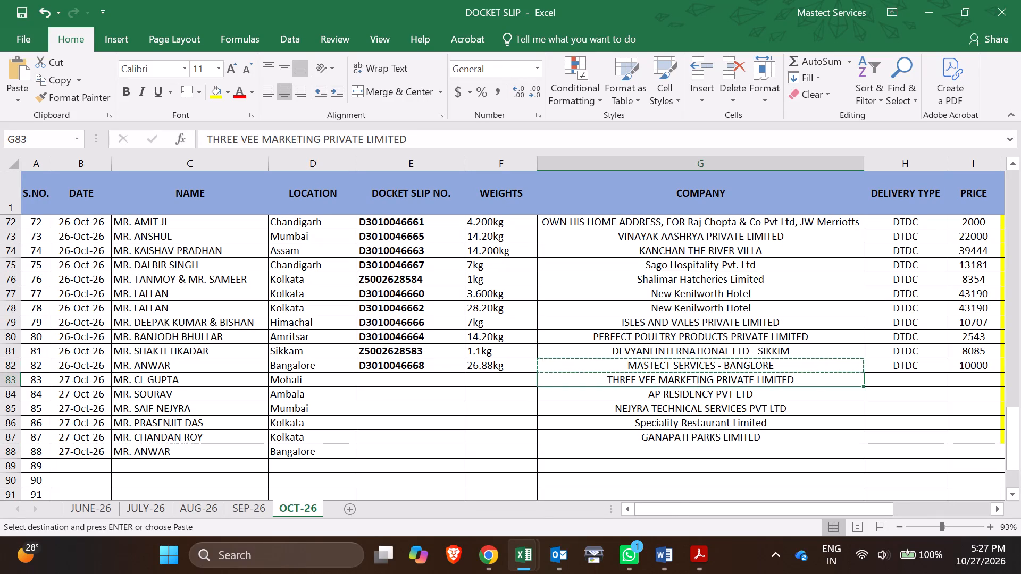
pyautogui.press('Down')
pyautogui.hotkey('ctrl', 'v')
pyautogui.hotkey('ctrl', 's')
pyautogui.press('Return')
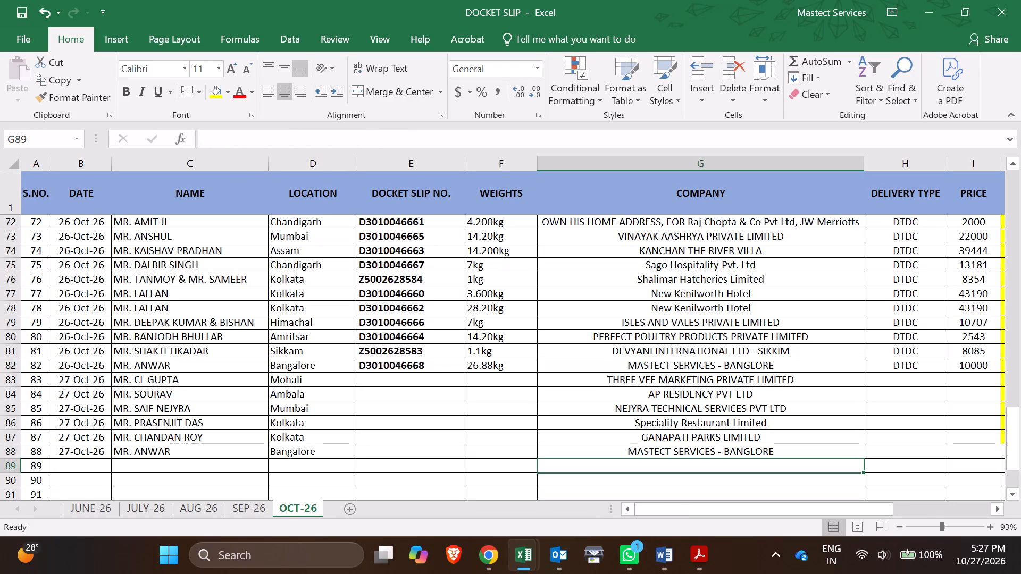
# Fill the yellow status cell down from row 87 into docket row 88, save, and return to the start of row 89.
pyautogui.press('Up')
pyautogui.press('Right')
pyautogui.press('Right')
pyautogui.press('Right')
pyautogui.hotkey('ctrl', 'd')
pyautogui.hotkey('ctrl', 's')
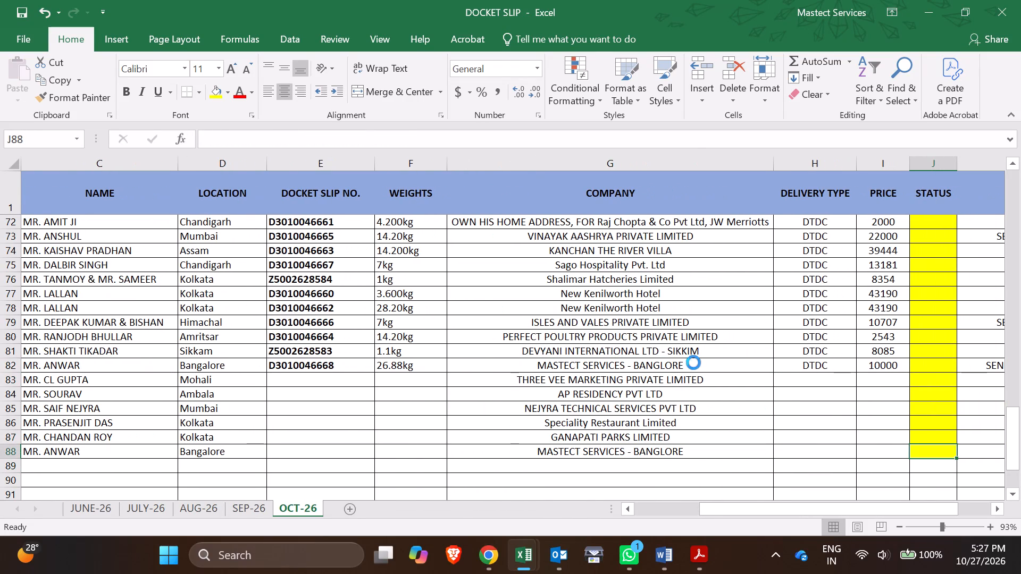
pyautogui.press('Return')
pyautogui.press('Left')
pyautogui.press('Left')
pyautogui.press('Left')
pyautogui.press('Left')
pyautogui.press('Left')
pyautogui.press('Left')
pyautogui.press('Left')
pyautogui.press('Left')
pyautogui.press('Left')
pyautogui.press('Left')
pyautogui.press('Left')
pyautogui.press('Left')
pyautogui.press('Left')
pyautogui.press('Left')
pyautogui.press('Left')
pyautogui.press('Left')
pyautogui.press('Left')
pyautogui.press('Left')
pyautogui.press('Left')
pyautogui.press('Left')
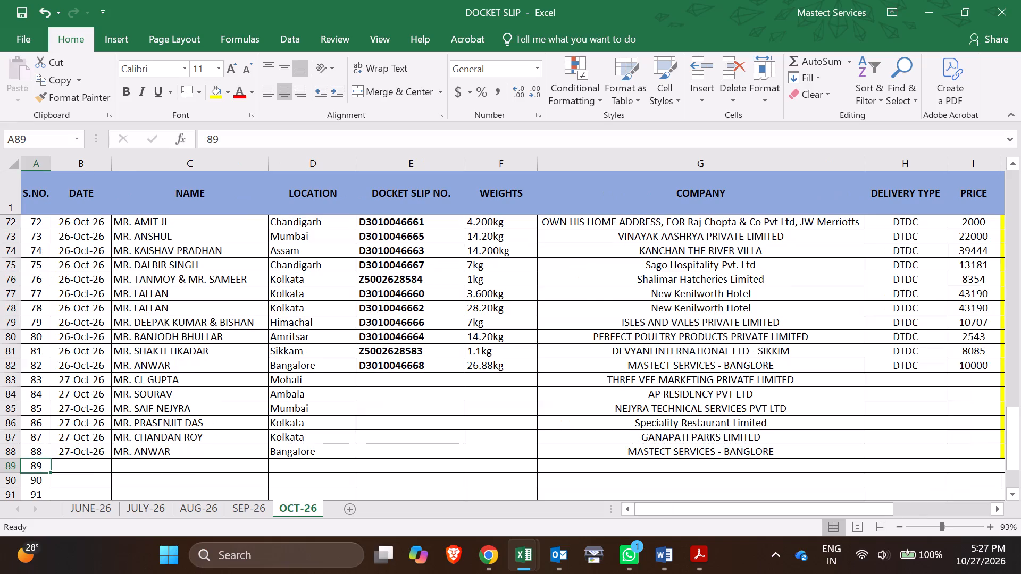
pyautogui.hotkey('ctrl', 's')
# Check the N/P delivery types of the 27-Oct dispatches in DispatcH RecordS.
pyautogui.hotkey('alt', 'Tab')
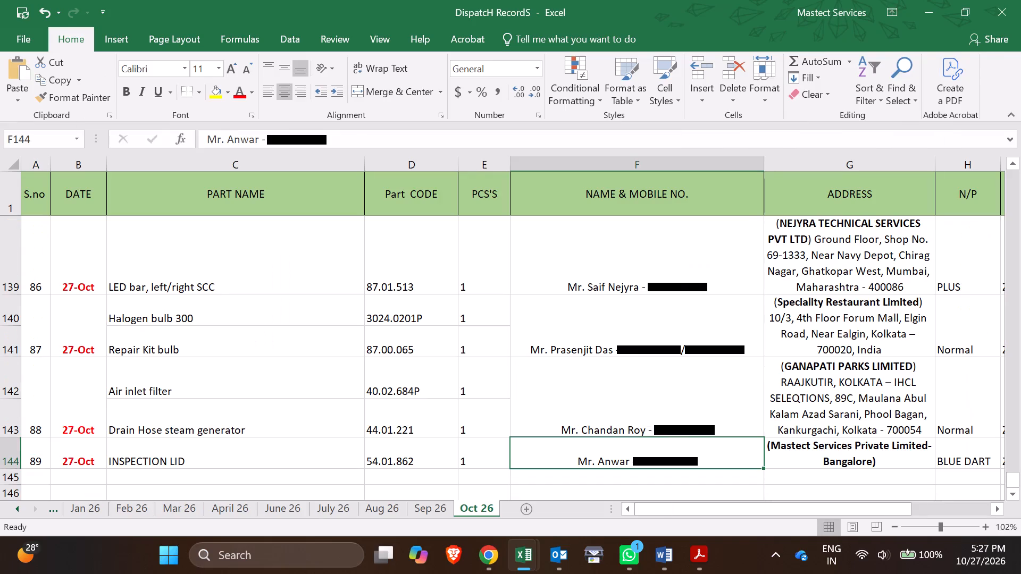
pyautogui.press('Right')
pyautogui.press('Right')
pyautogui.press('Right')
pyautogui.press('Left')
pyautogui.press('Left')
pyautogui.press('Left')
pyautogui.press('Left')
pyautogui.press('Left')
pyautogui.press('Left')
pyautogui.press('Left')
pyautogui.press('Left')
pyautogui.press('Left')
pyautogui.press('Left')
pyautogui.press('Left')
pyautogui.press('Left')
pyautogui.press('Left')
pyautogui.press('Left')
pyautogui.press('Left')
pyautogui.press('Left')
pyautogui.press('Left')
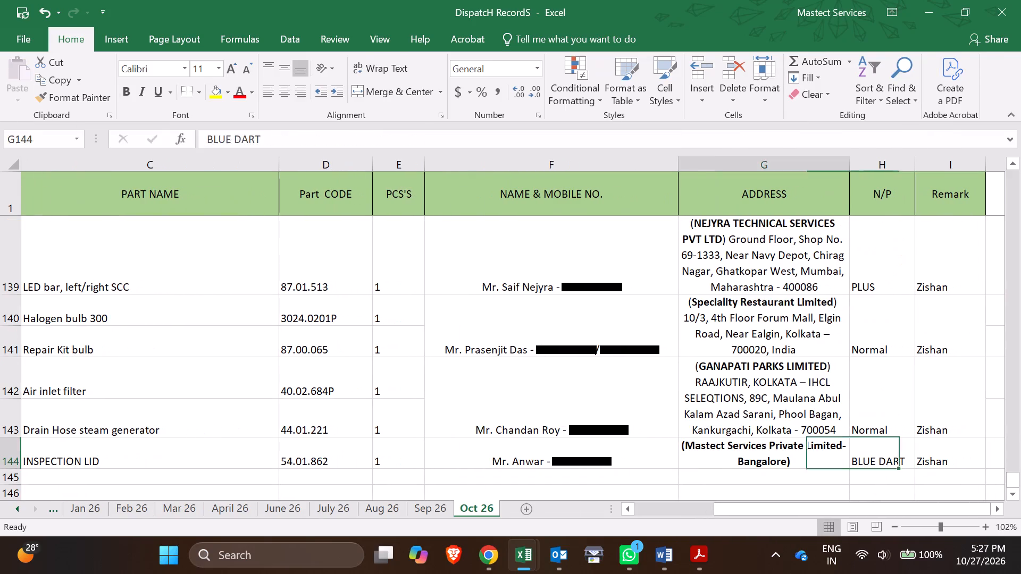
# Set the delivery type of docket row 85, NEJYRA TECHNICAL SERVICES, to PLUS DTDC in DOCKET SLIP.
pyautogui.hotkey('alt', 'Tab')
pyautogui.press('Right')
pyautogui.press('Right')
pyautogui.press('Right')
pyautogui.press('Right')
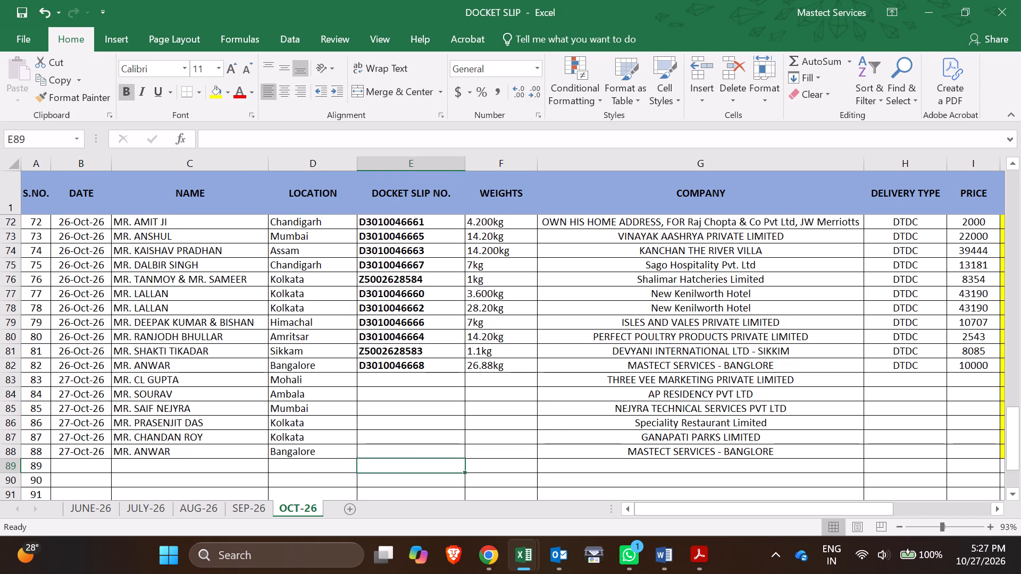
pyautogui.press('Right')
pyautogui.press('Right')
pyautogui.press('Right')
pyautogui.press('Right')
pyautogui.press('Left')
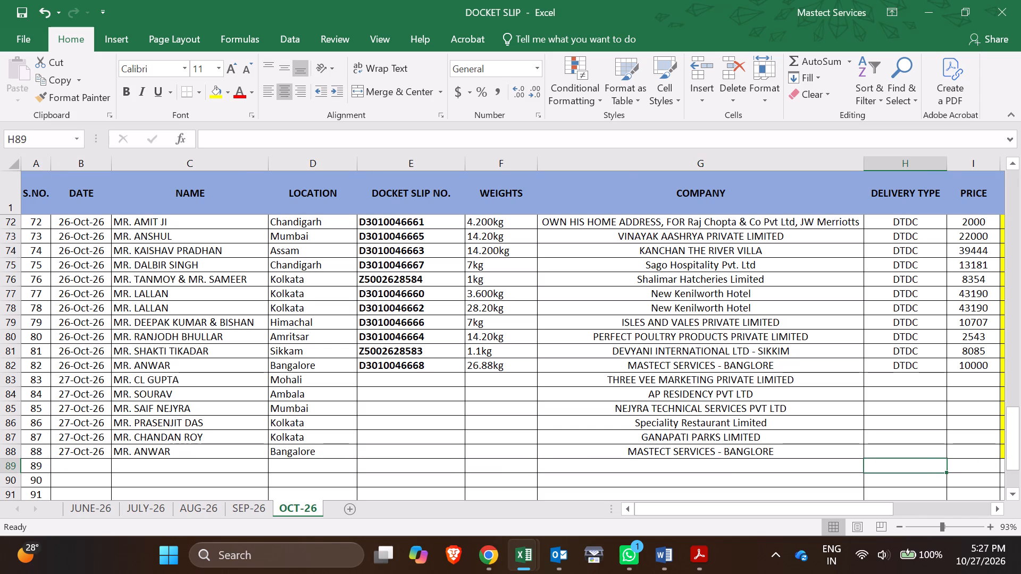
pyautogui.press('Up')
pyautogui.press('Left')
pyautogui.press('Up')
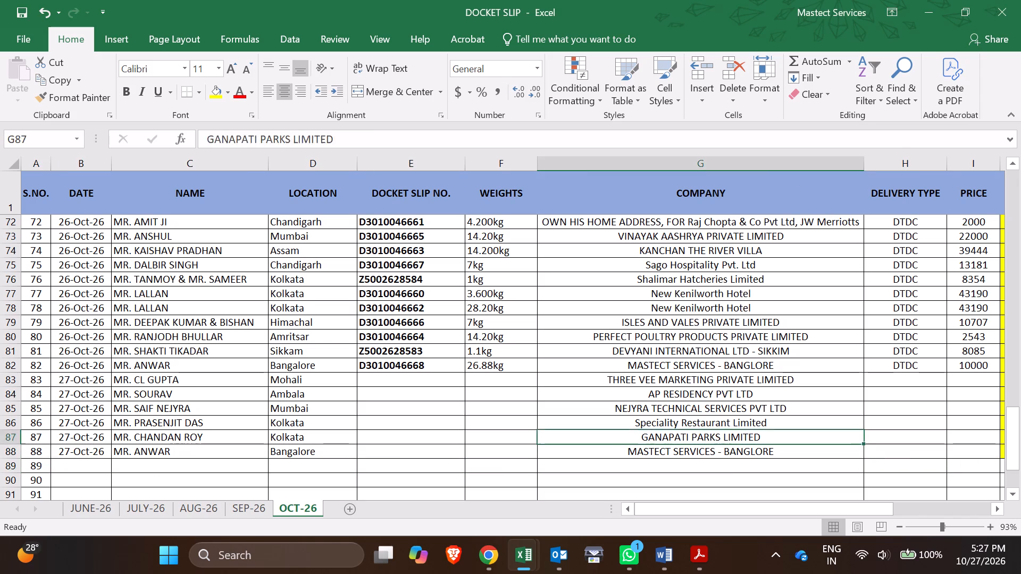
pyautogui.press('Up')
pyautogui.press('Up')
pyautogui.press('Right')
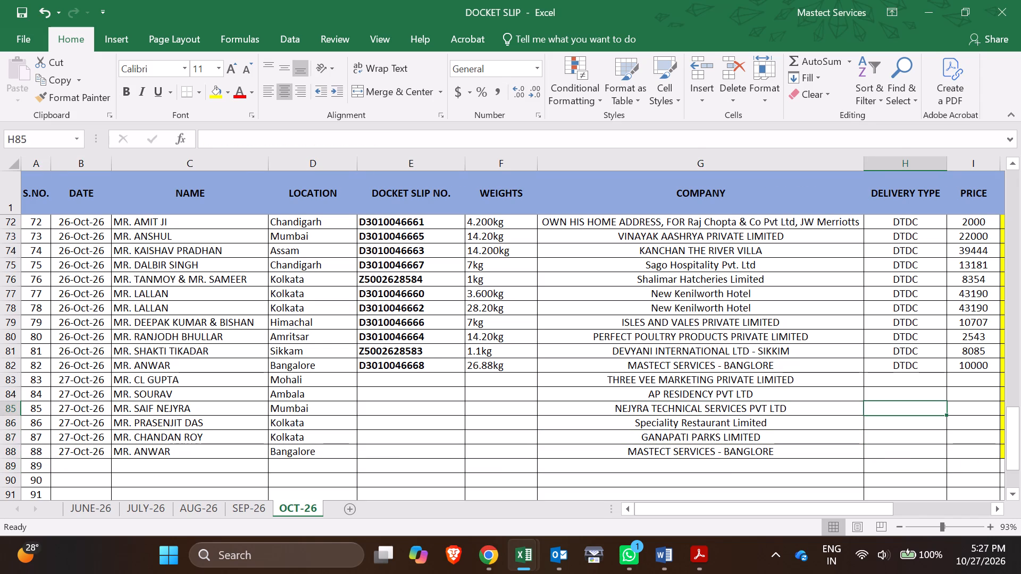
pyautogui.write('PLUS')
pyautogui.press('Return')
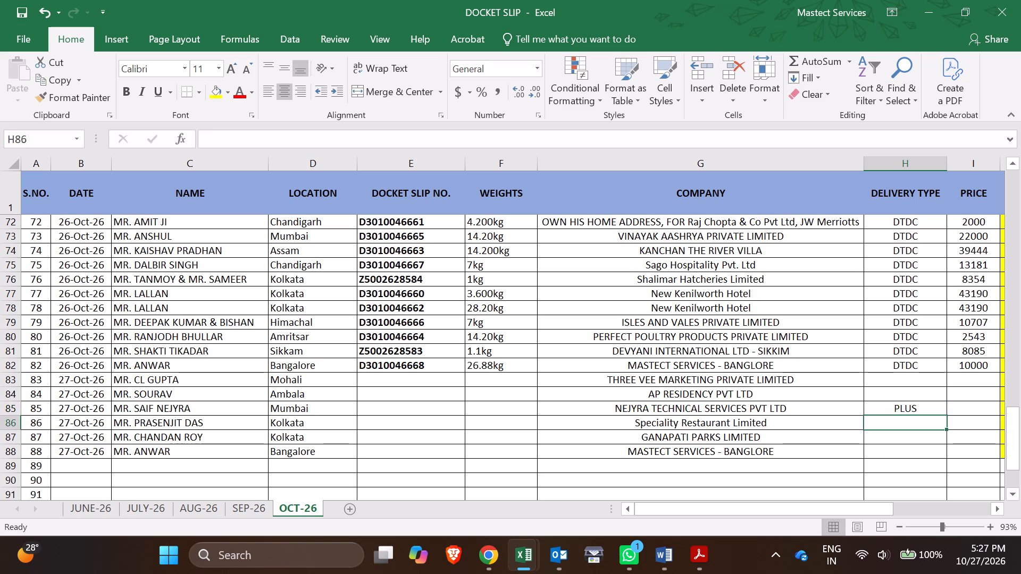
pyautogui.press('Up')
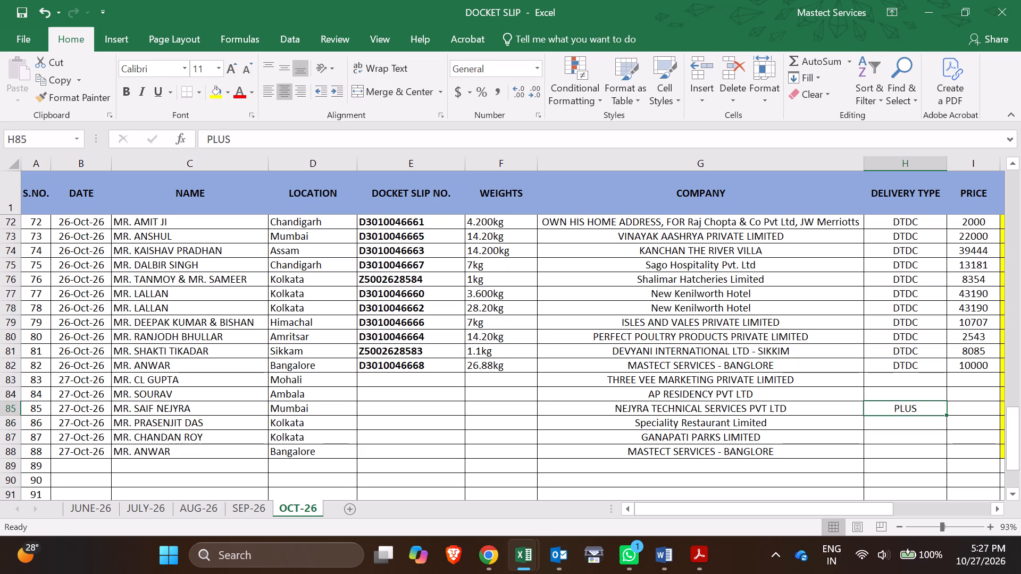
pyautogui.click(657, 139)
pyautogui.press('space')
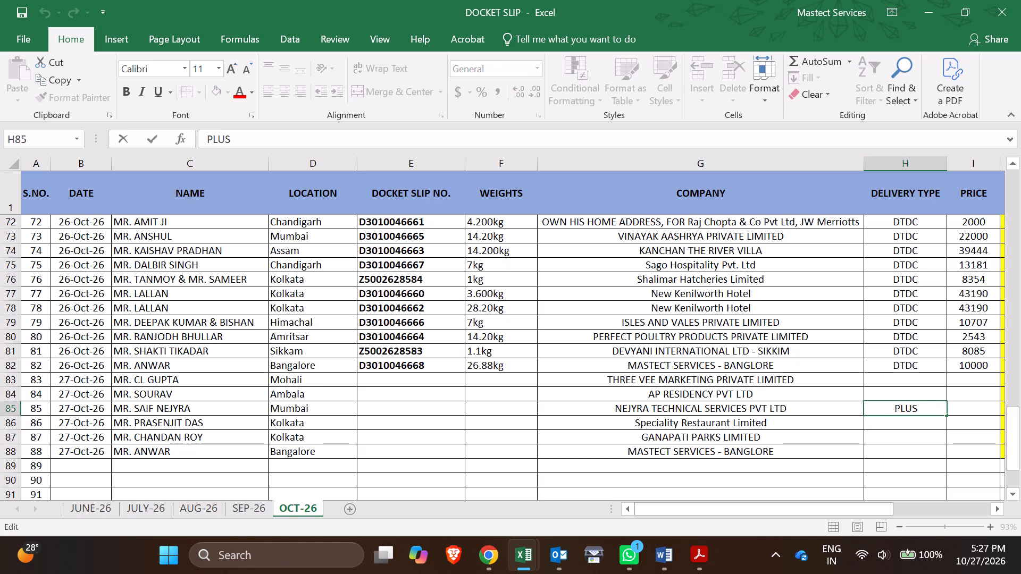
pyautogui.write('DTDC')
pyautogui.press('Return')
# Set the delivery type of docket row 88 to BLUE DART and save DOCKET SLIP.
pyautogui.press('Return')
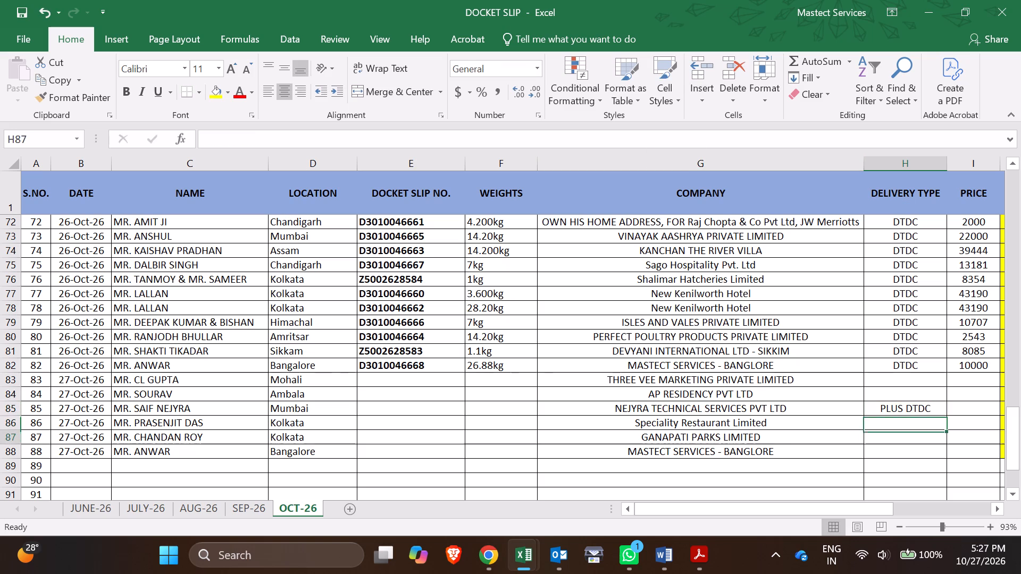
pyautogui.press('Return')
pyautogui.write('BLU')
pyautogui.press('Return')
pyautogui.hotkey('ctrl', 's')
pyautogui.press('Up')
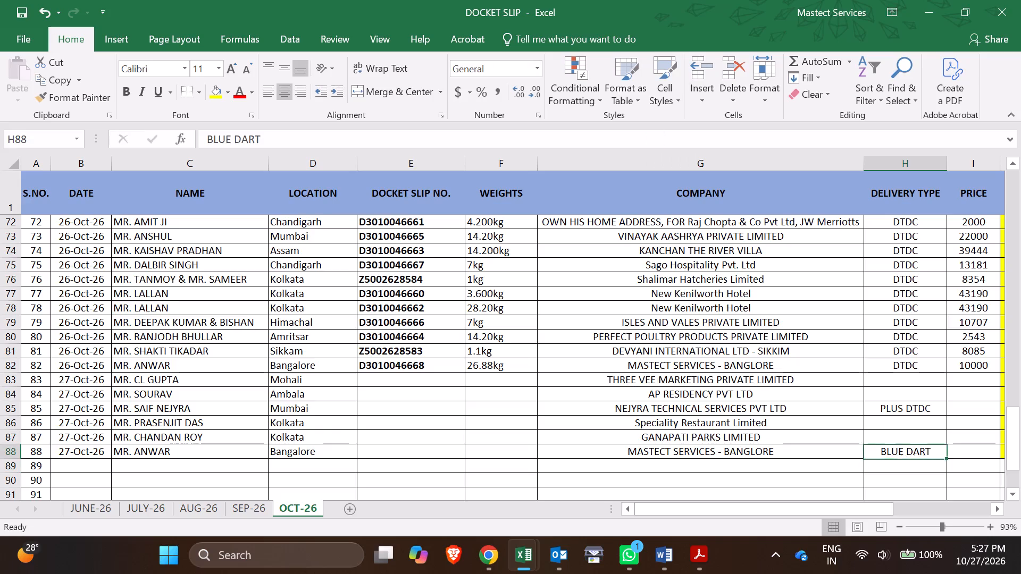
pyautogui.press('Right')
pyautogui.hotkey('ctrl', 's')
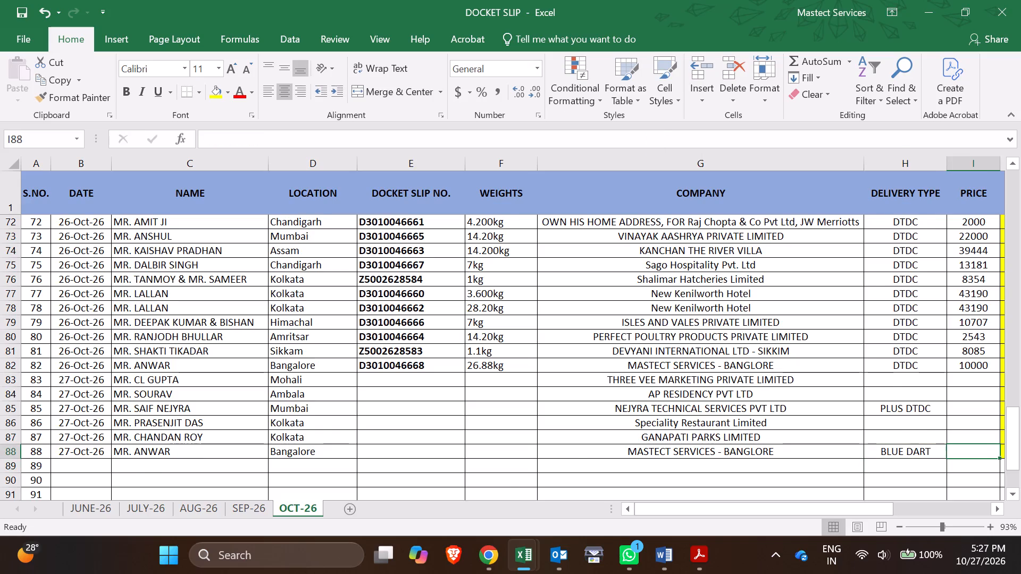
# Return to part code cell D139 in DispatcH RecordS and save the workbook.
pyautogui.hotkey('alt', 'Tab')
pyautogui.click(429, 287)
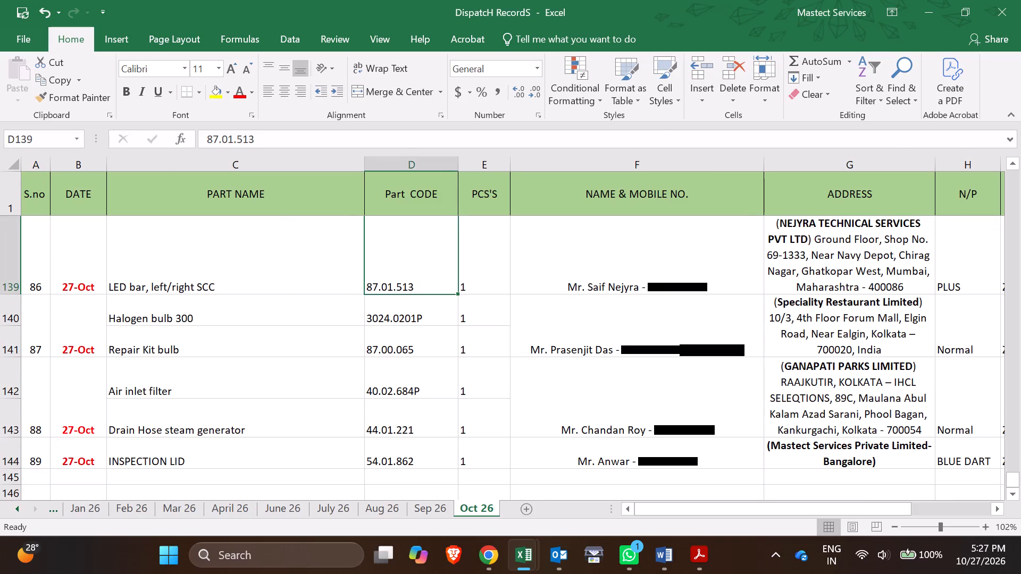
pyautogui.hotkey('ctrl', 's')
# Switch to the Daily Calls workbook.
pyautogui.hotkey('alt', 'Tab')
pyautogui.hotkey('alt', 'Right')
pyautogui.hotkey('alt', 'Right')
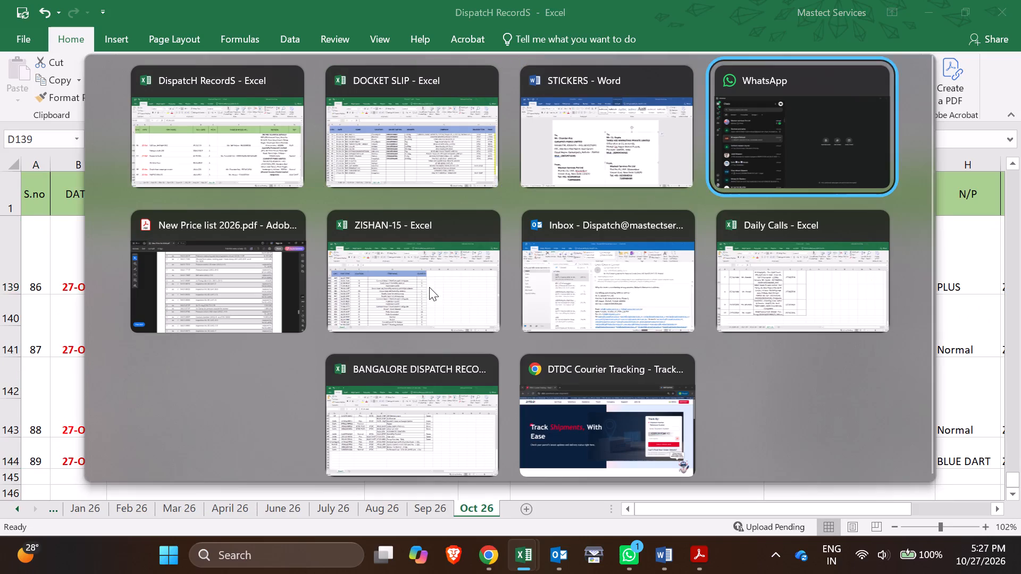
pyautogui.hotkey('alt', 'Down')
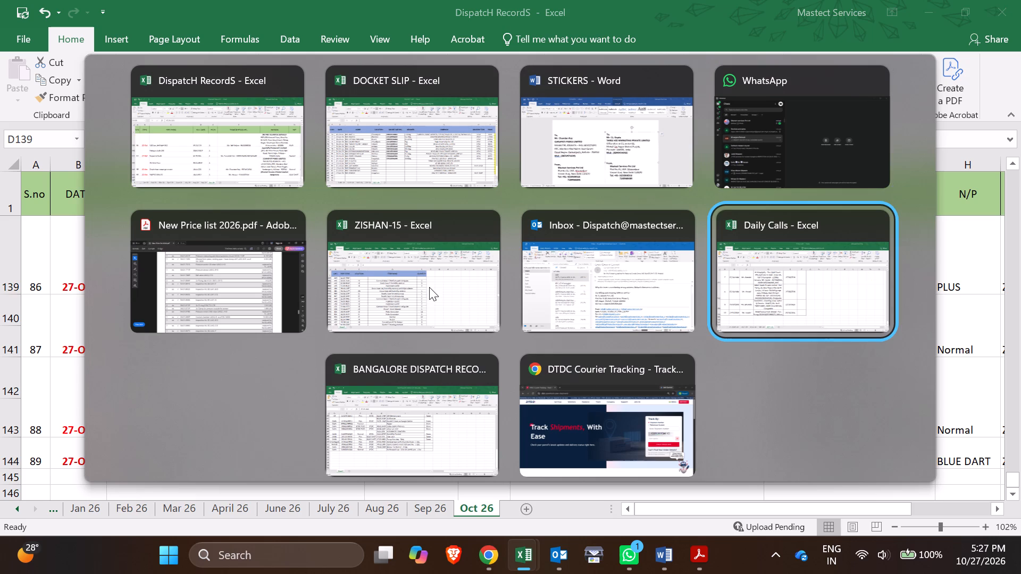